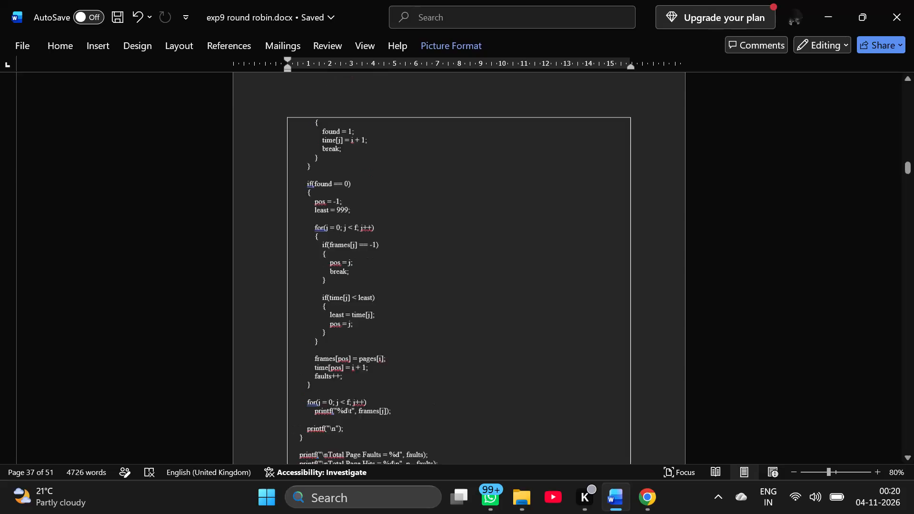
Cut the whole Experiment–13 Page Replacement Algorithms section, from its heading through the blank page before the Experiment–11 heading.
scroll(749, 316, "up", 4)
scroll(749, 316, "down", 2)
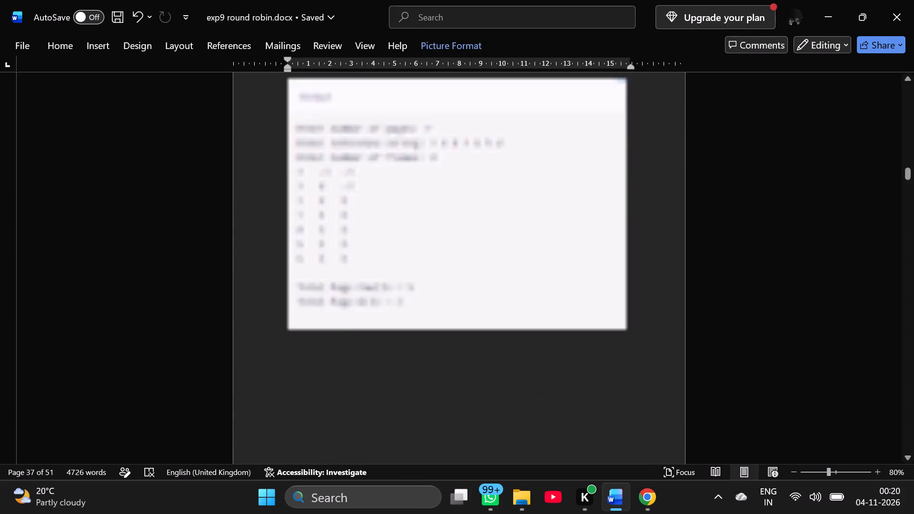
scroll(749, 316, "down", 4)
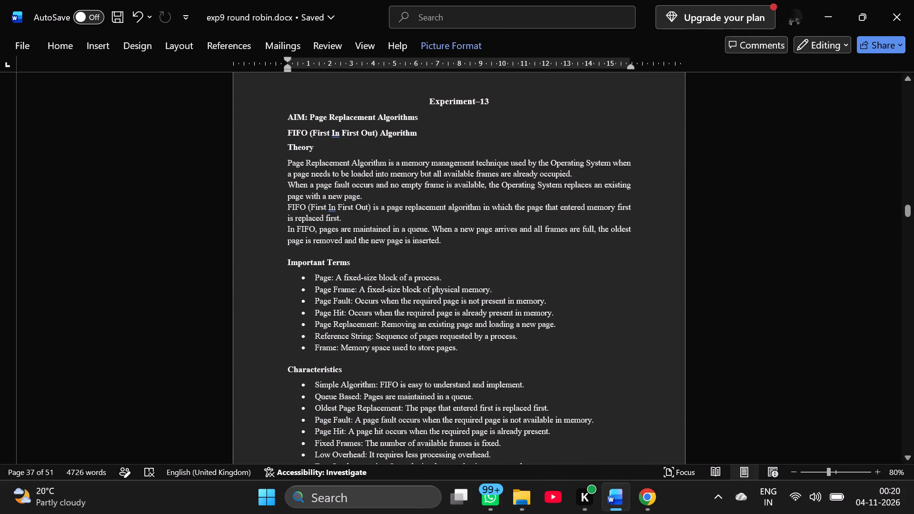
scroll(749, 316, "up", 5)
scroll(749, 316, "down", 5)
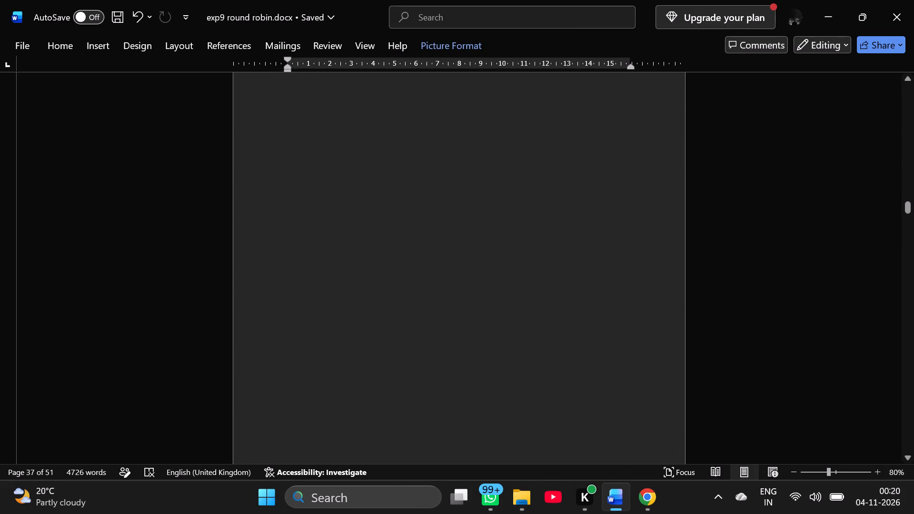
scroll(749, 316, "down", 2)
scroll(749, 316, "up", 1)
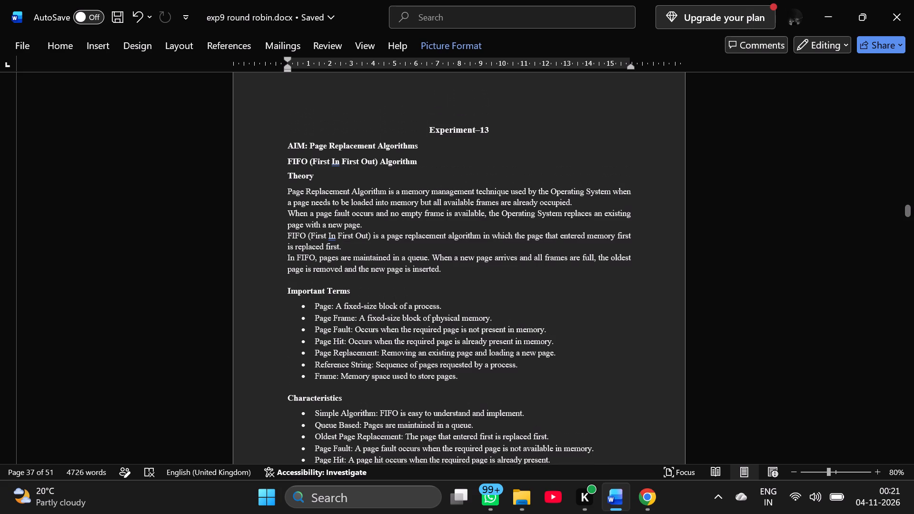
scroll(749, 316, "up", 1)
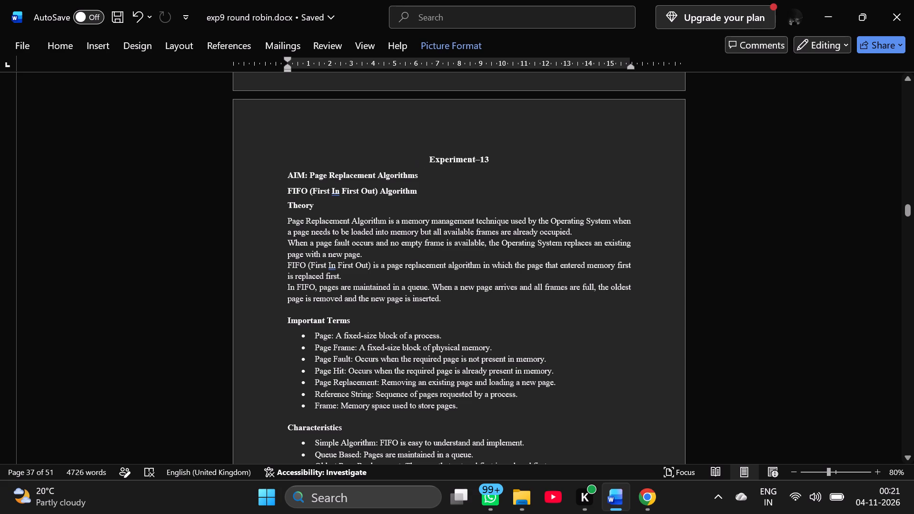
left_click_drag(375, 137, 544, 486)
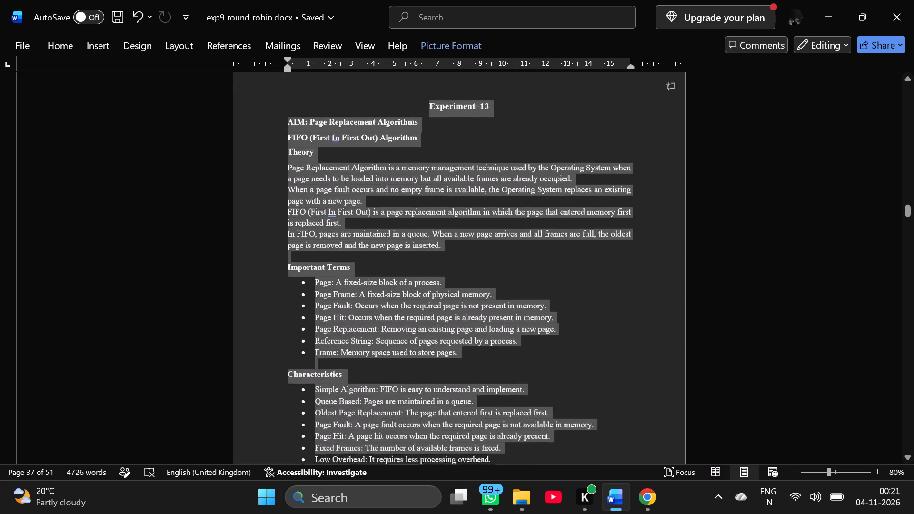
left_click_drag(544, 486, 543, 513)
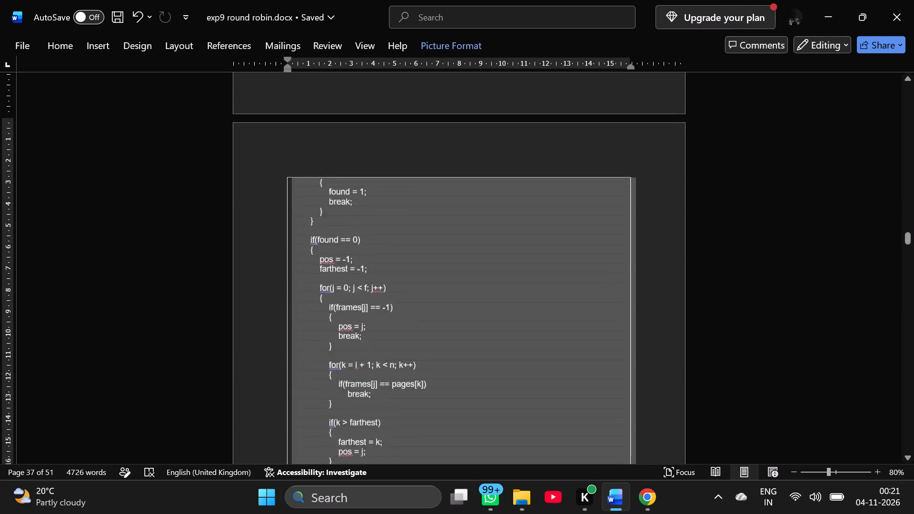
left_click_drag(543, 513, 540, 494)
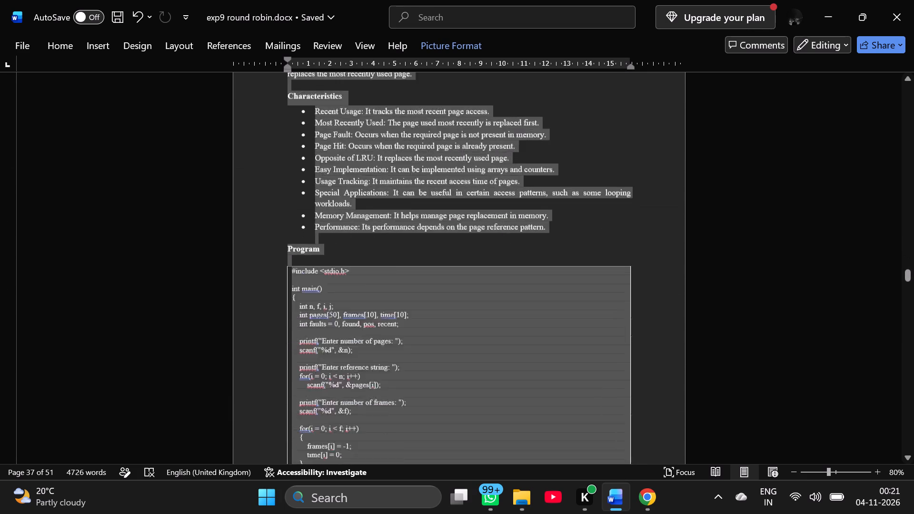
left_click_drag(540, 494, 548, 462)
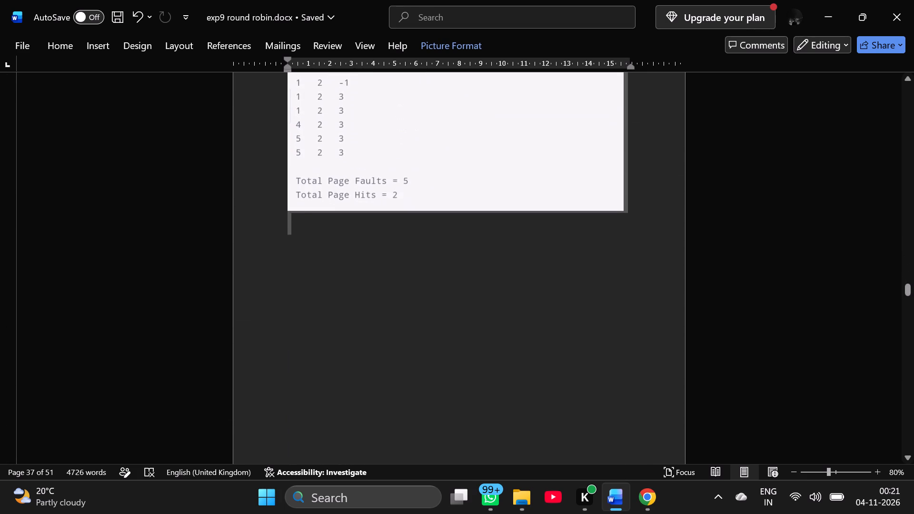
left_click_drag(548, 462, 548, 478)
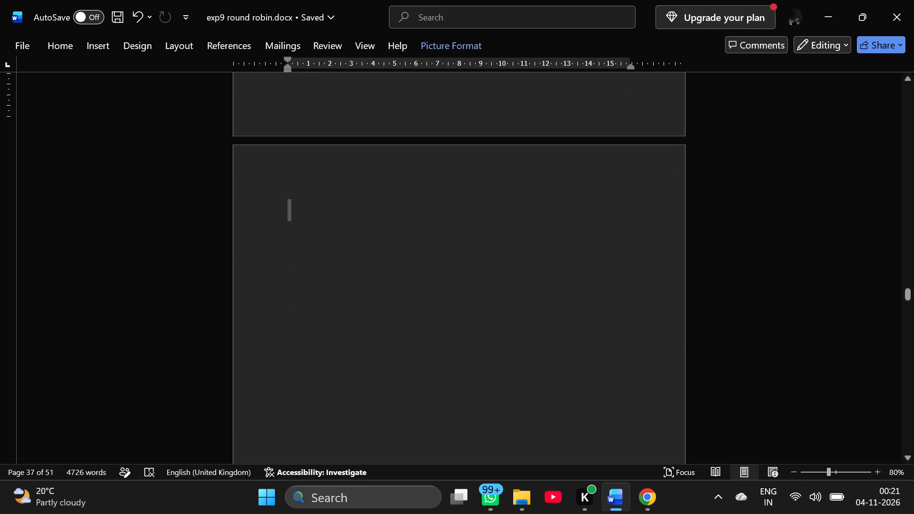
left_click_drag(548, 478, 551, 366)
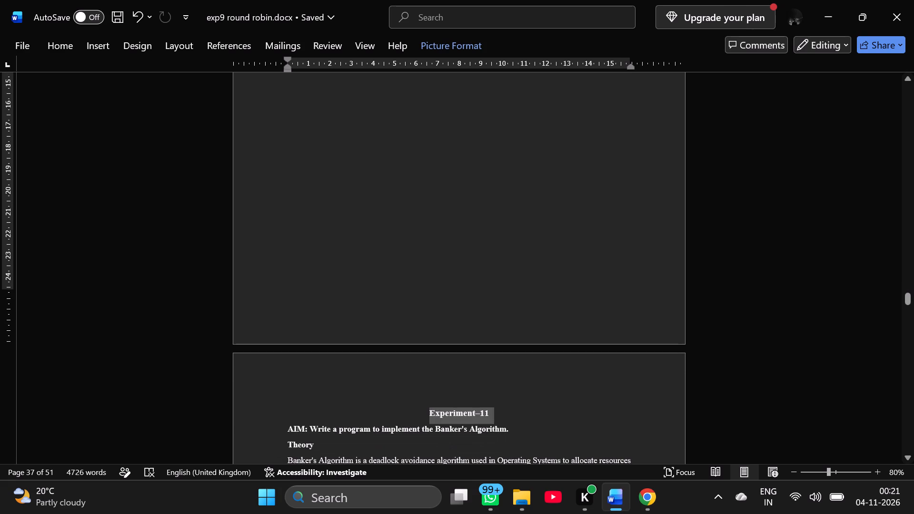
left_click_drag(551, 366, 548, 328)
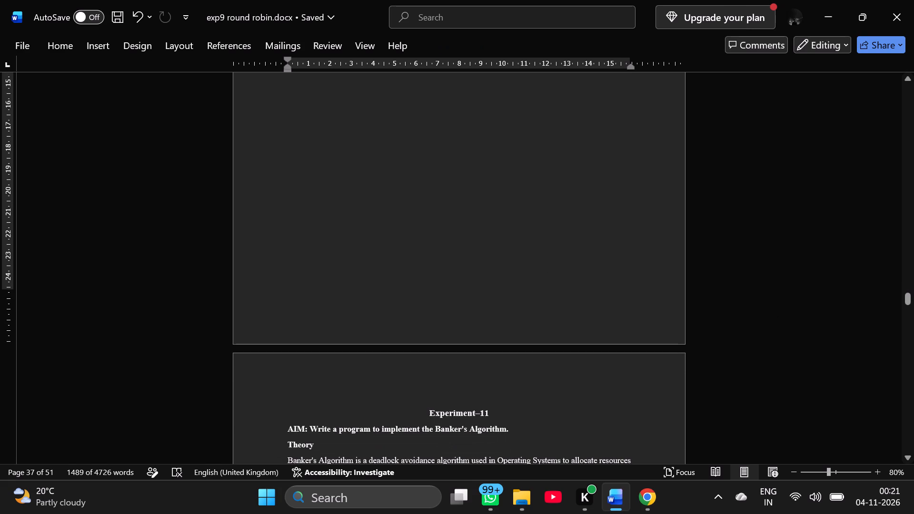
key("ctrl+c")
scroll(548, 328, "up", 3)
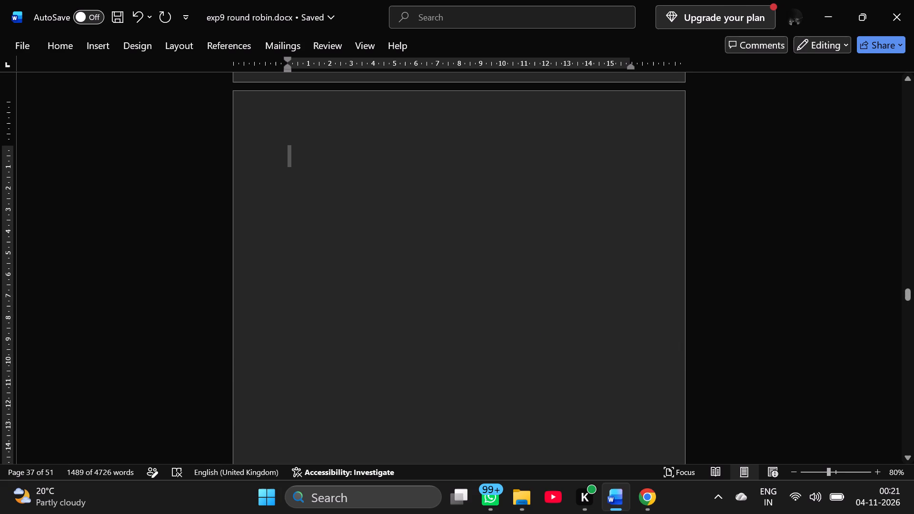
key("BackSpace")
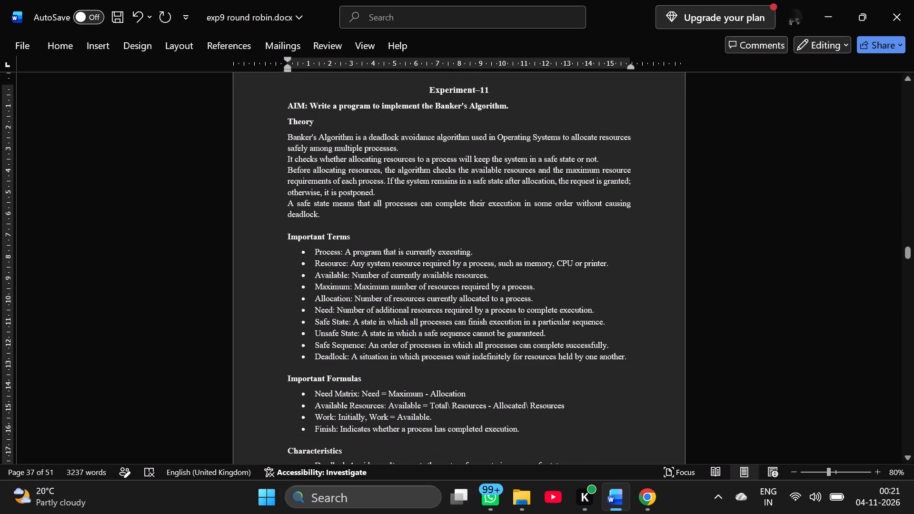
Paste the Experiment–13 section onto the blank page that follows the philosophers program's output.
scroll(547, 295, "up", 5)
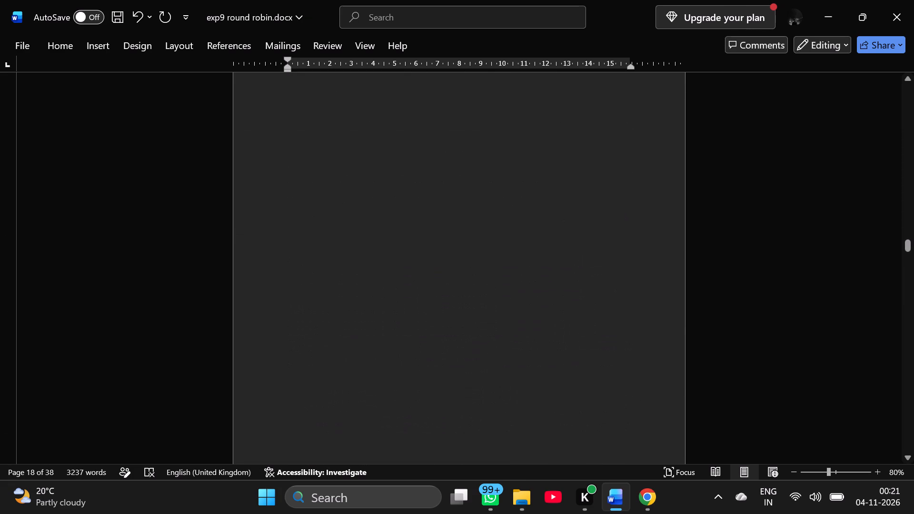
scroll(547, 295, "up", 7)
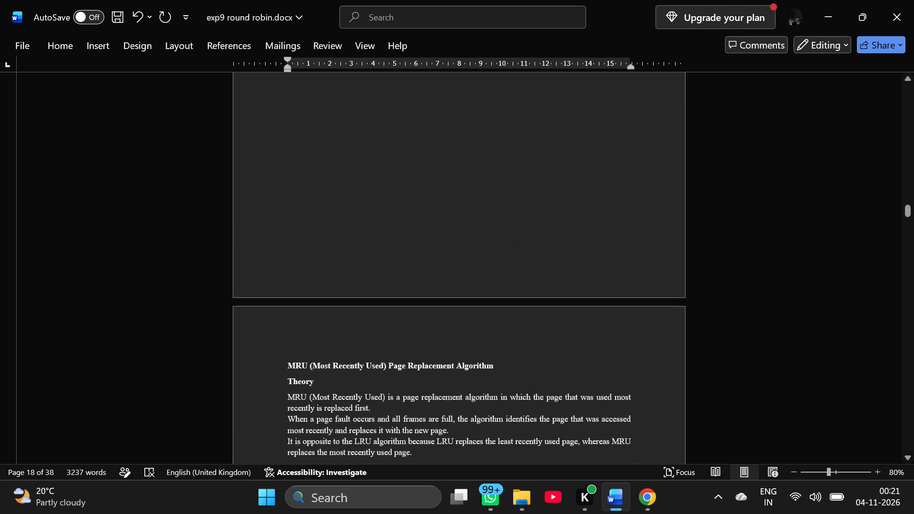
scroll(547, 295, "up", 4)
scroll(547, 295, "down", 3)
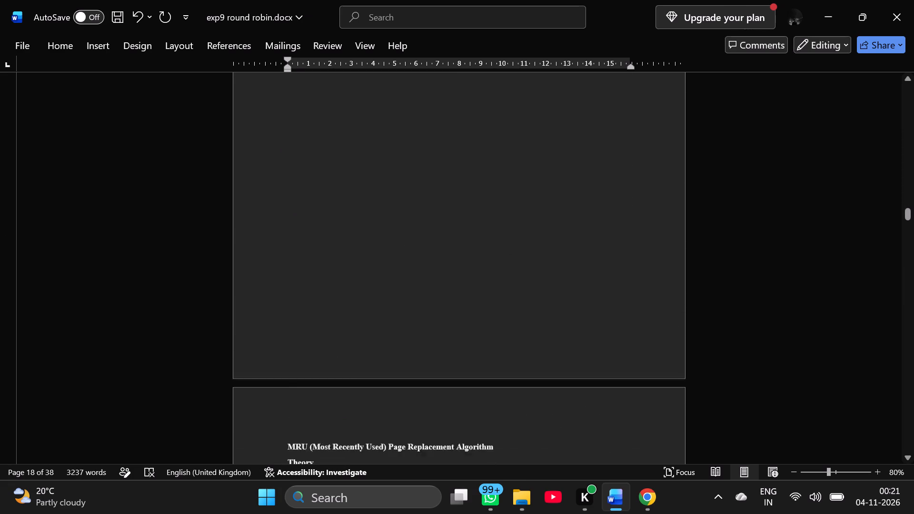
scroll(547, 295, "down", 16)
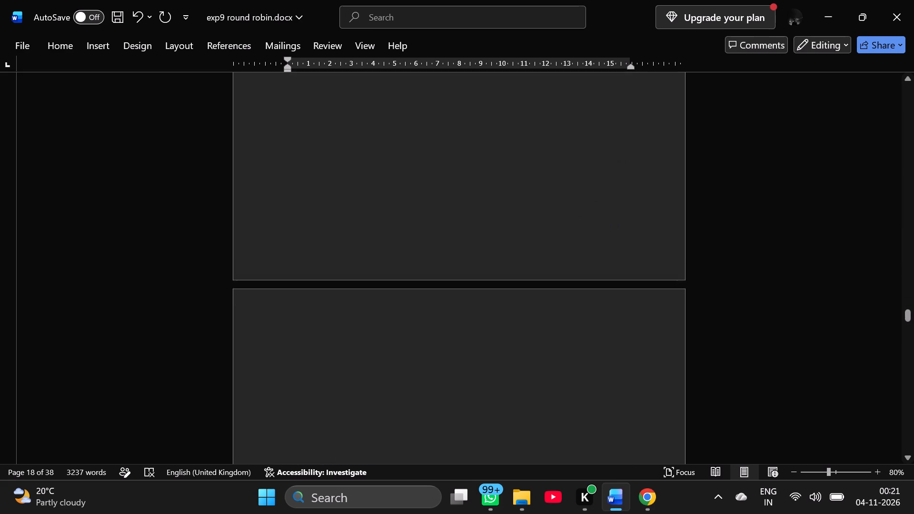
scroll(547, 295, "down", 3)
scroll(547, 295, "up", 4)
scroll(547, 295, "right", 1)
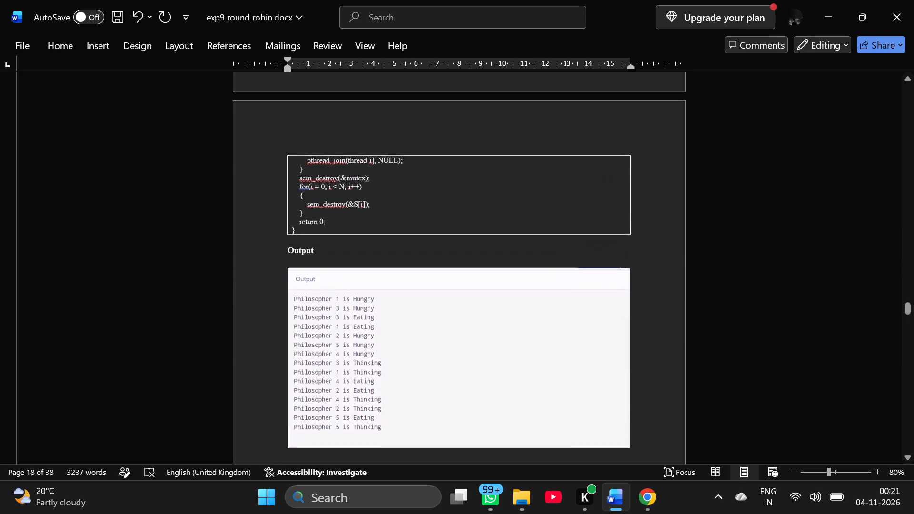
scroll(547, 295, "right", 1)
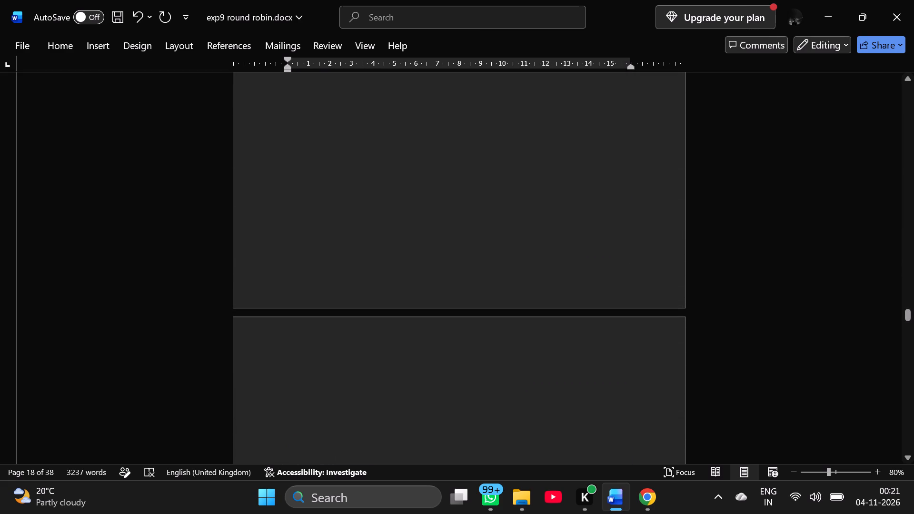
left_click(480, 393)
key("ctrl+v")
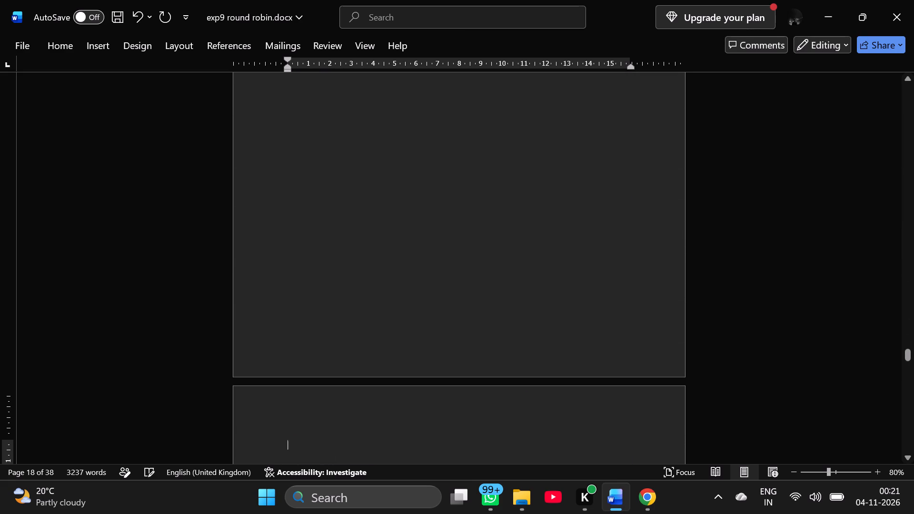
scroll(480, 393, "up", 7)
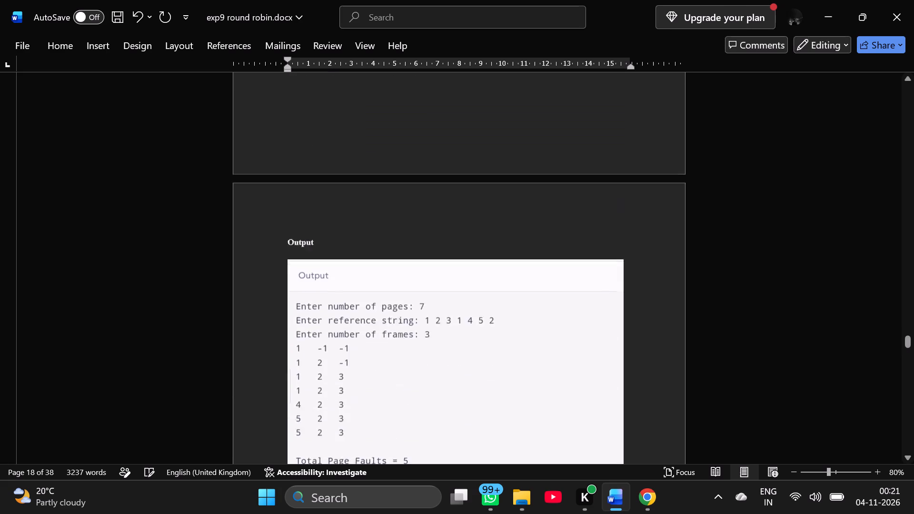
scroll(480, 393, "up", 11)
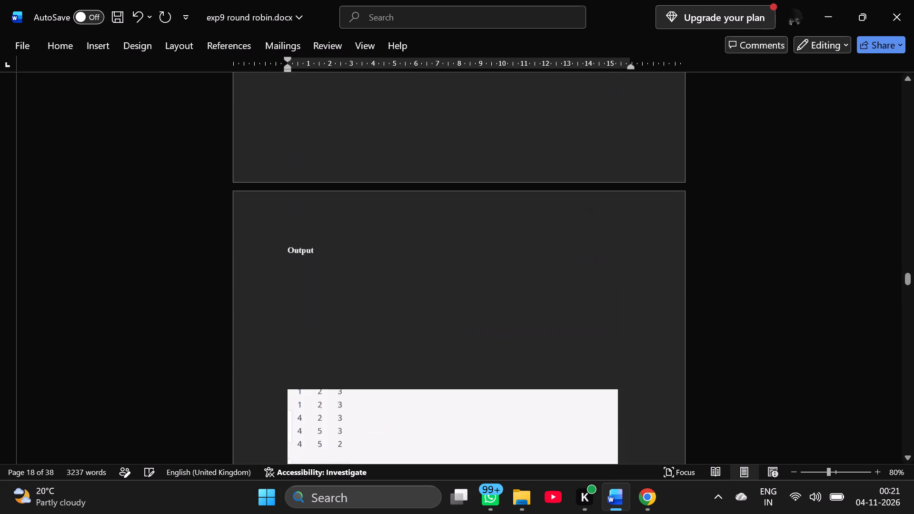
scroll(480, 393, "up", 2)
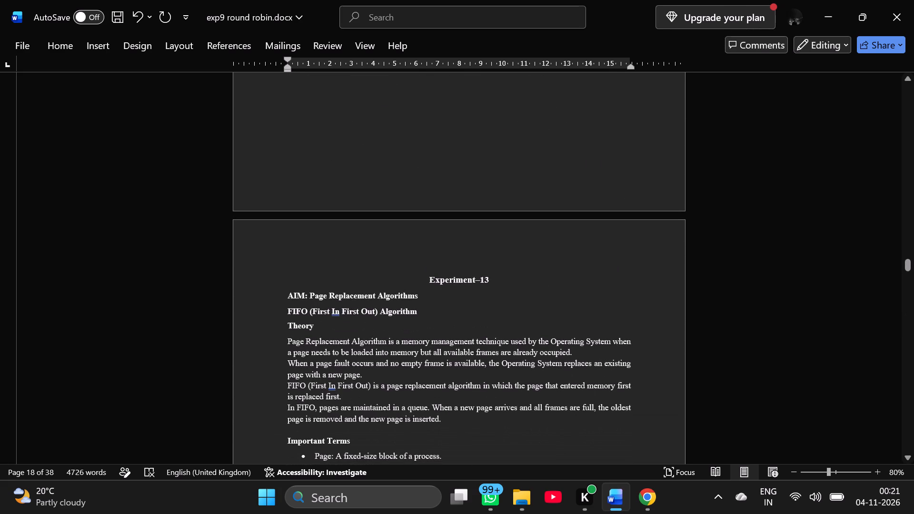
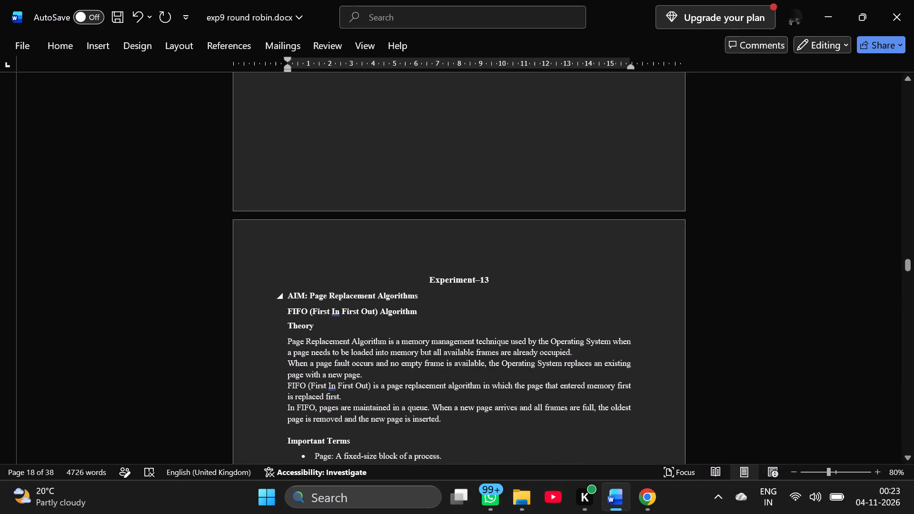
Change the aim under the Experiment–13 heading to read "Disk Scheduling Algorithms".
left_click(378, 295)
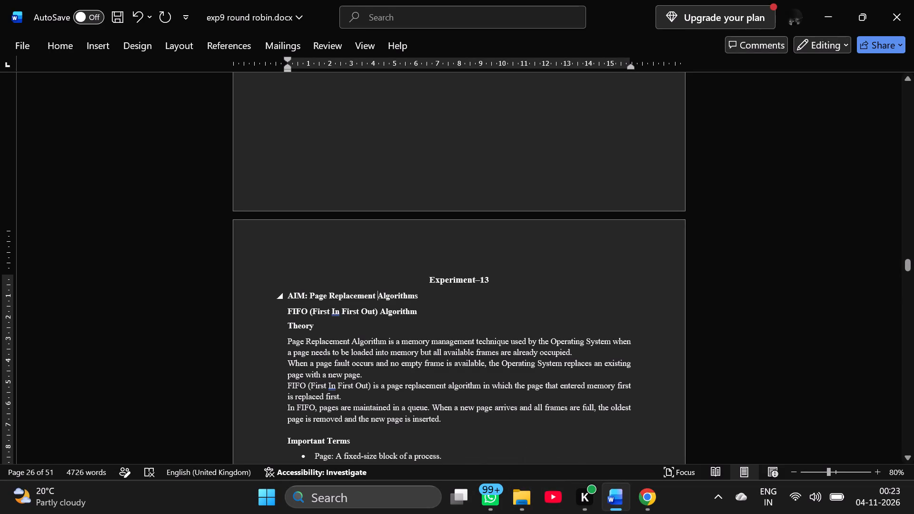
left_click(376, 295)
key("BackSpace")
key("BackSpace")
key("BackSpace")
key("BackSpace")
key("BackSpace")
key("BackSpace")
key("BackSpace")
key("BackSpace")
key("BackSpace")
key("BackSpace")
key("BackSpace")
key("BackSpace")
key("BackSpace")
key("BackSpace")
key("BackSpace")
key("BackSpace")
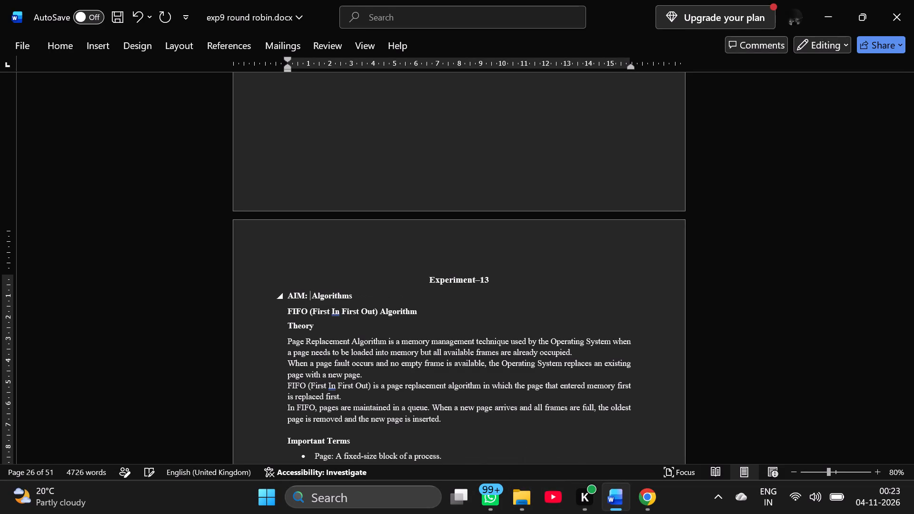
type("Disc")
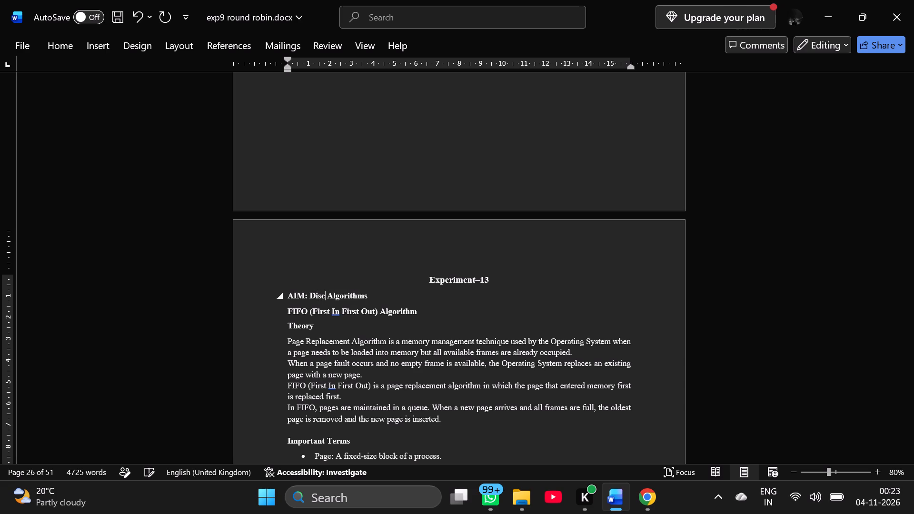
key("space")
key("BackSpace")
key("BackSpace")
type("k")
key("space")
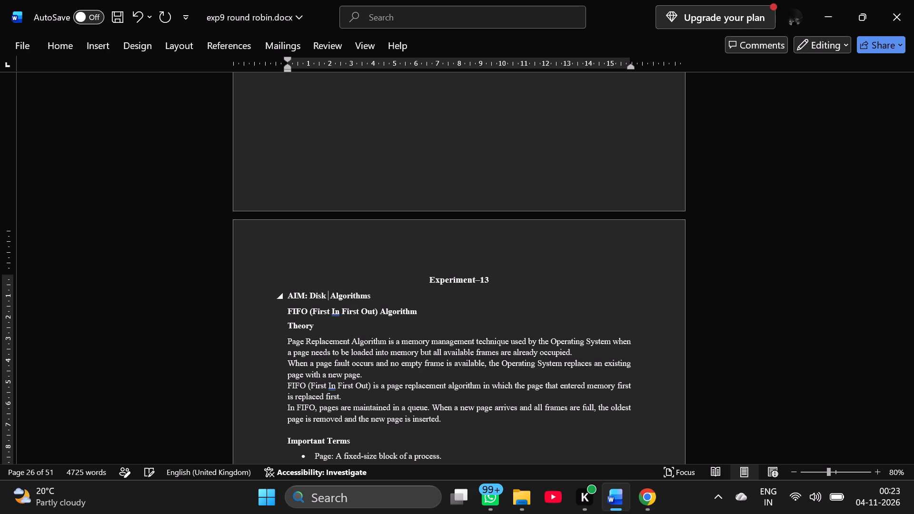
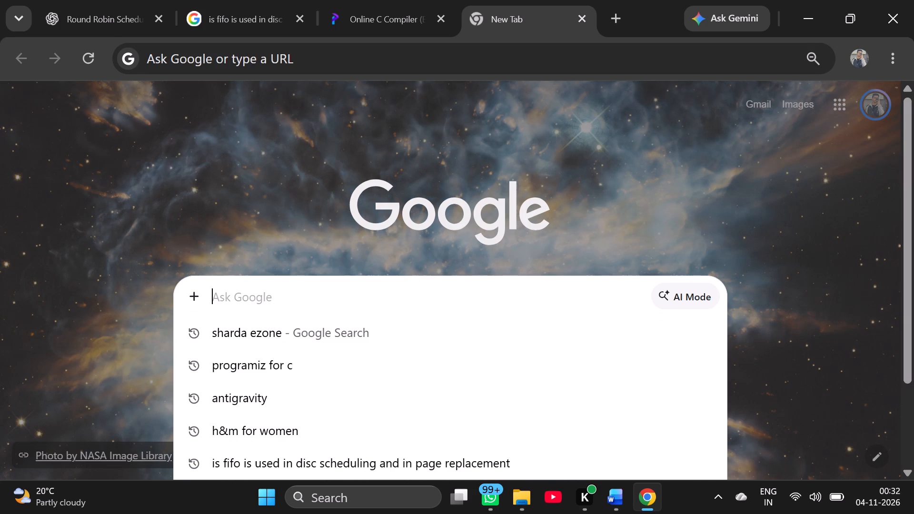
key("ctrl+v")
key("space")
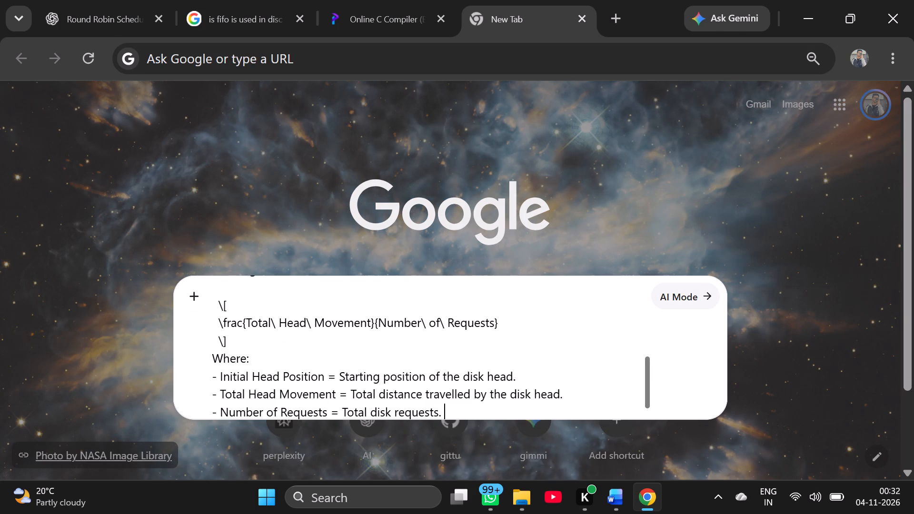
key("g")
type("ive me in texts")
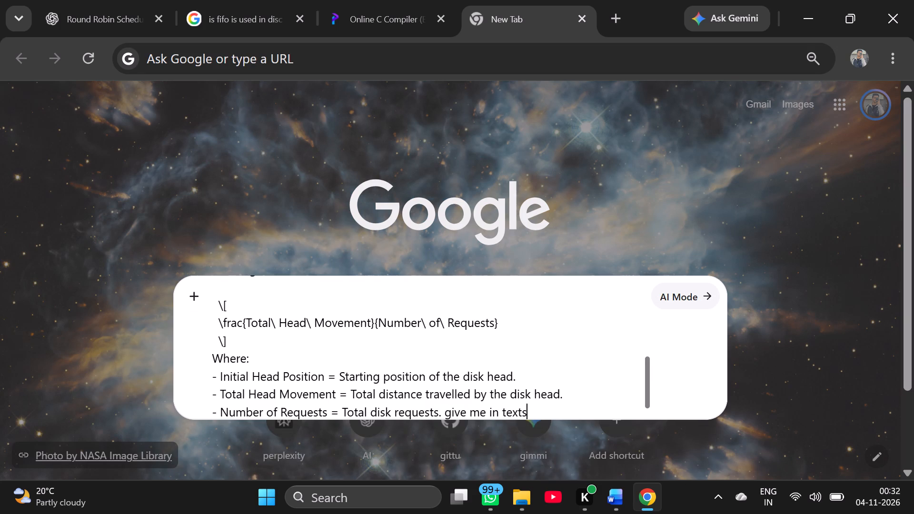
key("Return")
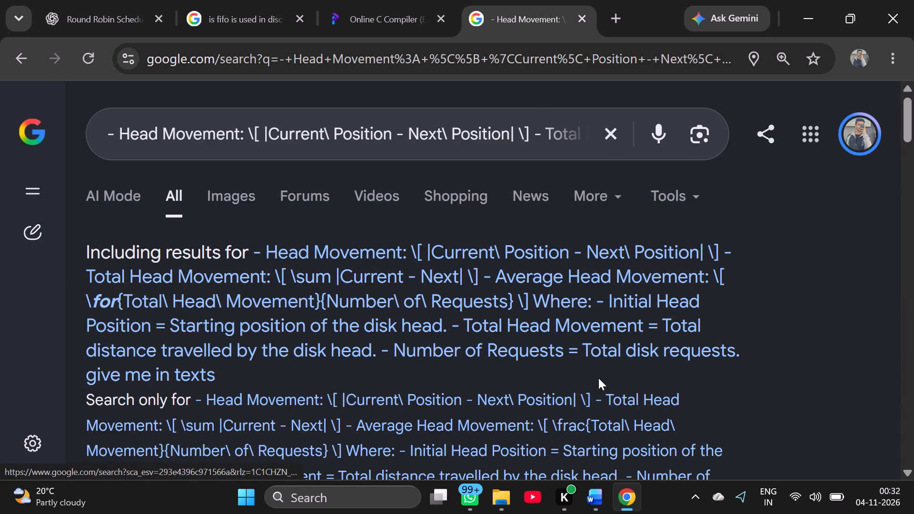
Copy the AI Overview's plain-text formulas and definitions, from Head Movement through the Average Head Movement definition.
scroll(598, 378, "down", 3)
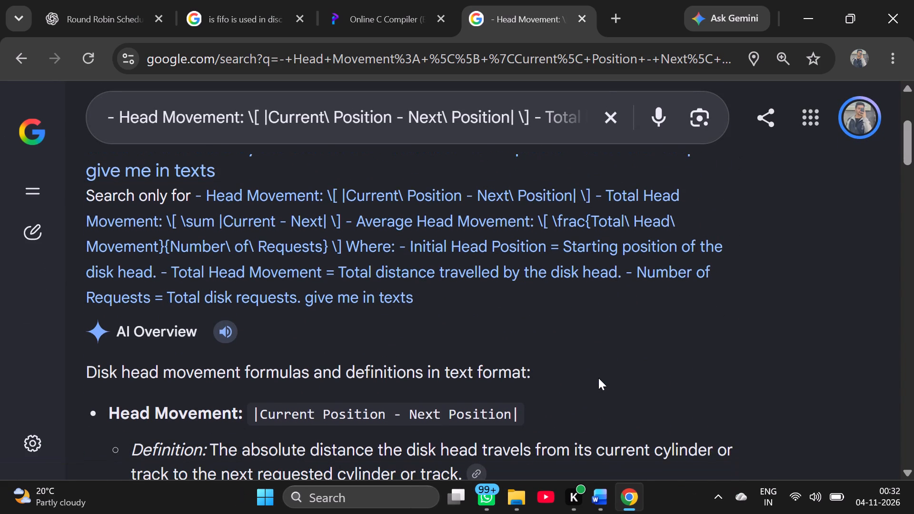
scroll(598, 378, "down", 4)
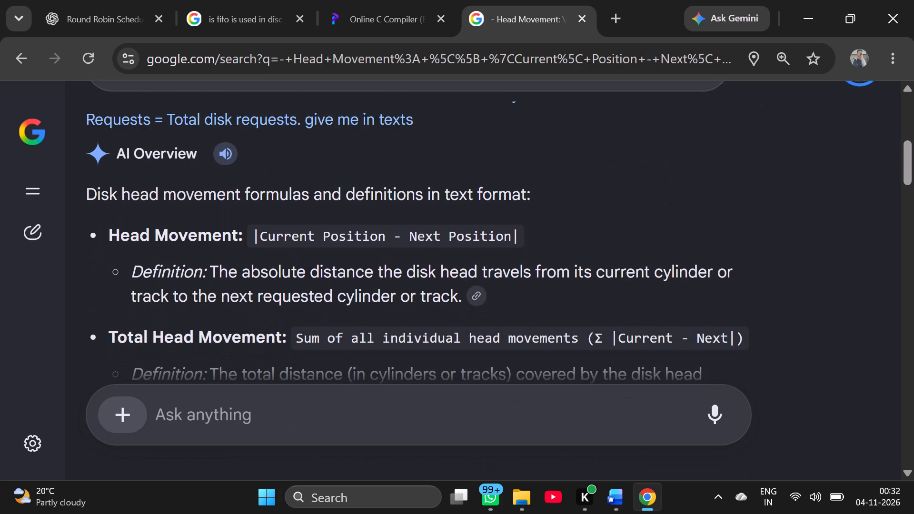
scroll(598, 378, "down", 3)
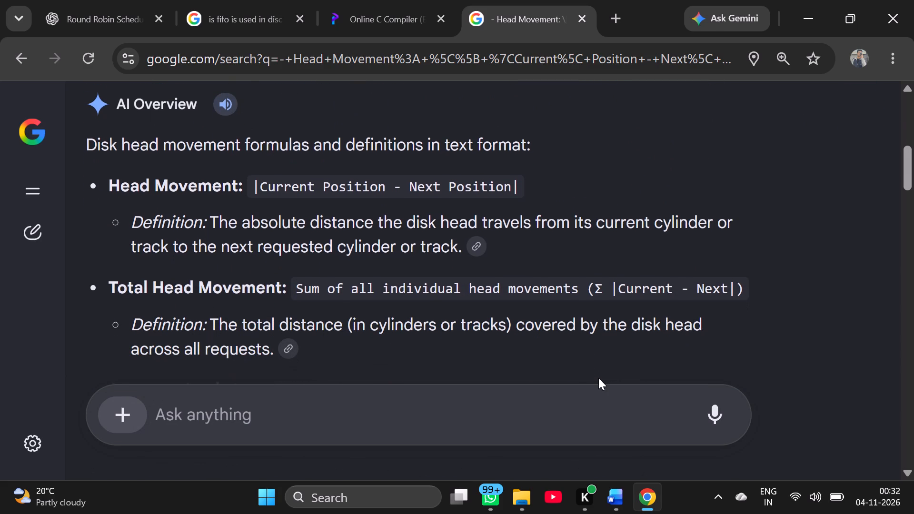
scroll(598, 378, "down", 3)
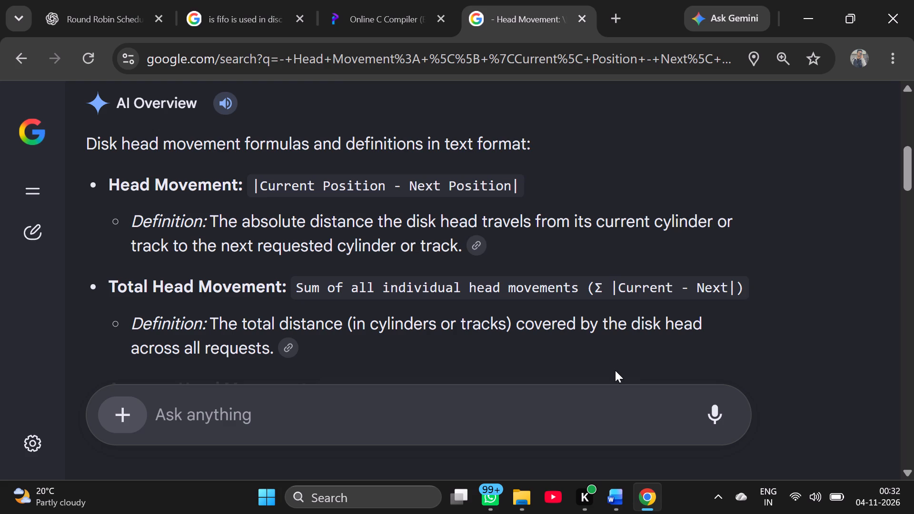
scroll(615, 370, "down", 1)
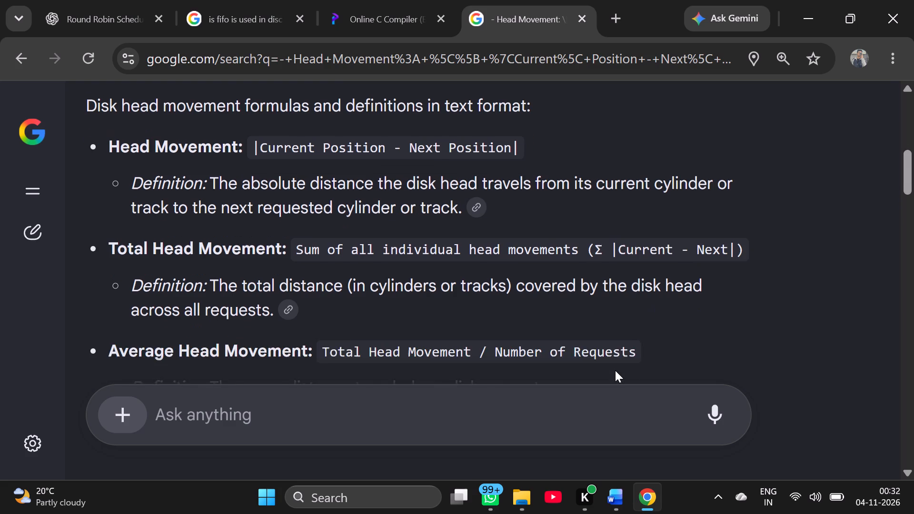
scroll(615, 370, "down", 2)
scroll(615, 370, "up", 1)
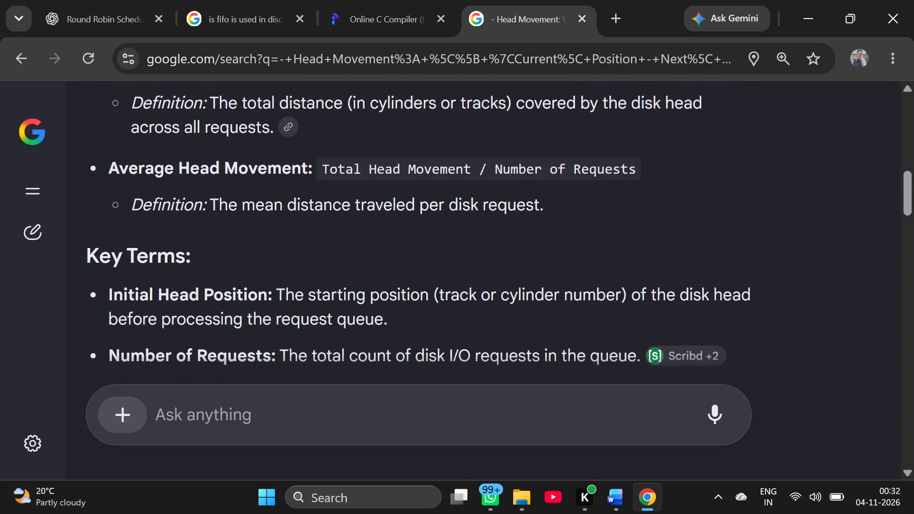
scroll(615, 370, "up", 2)
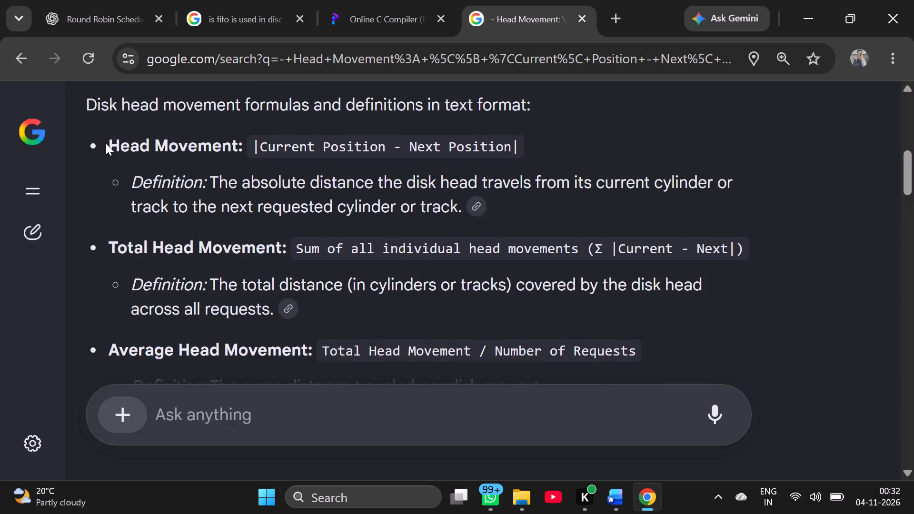
left_click_drag(110, 139, 150, 190)
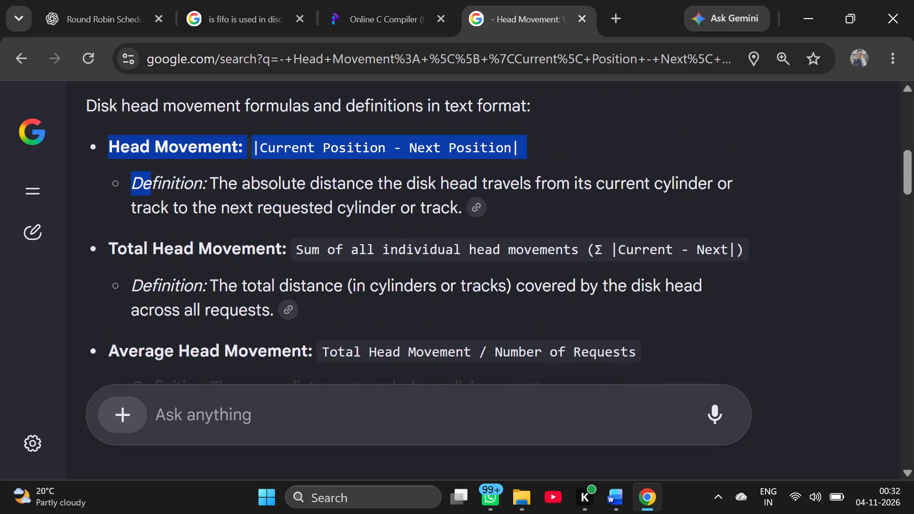
left_click_drag(150, 190, 306, 438)
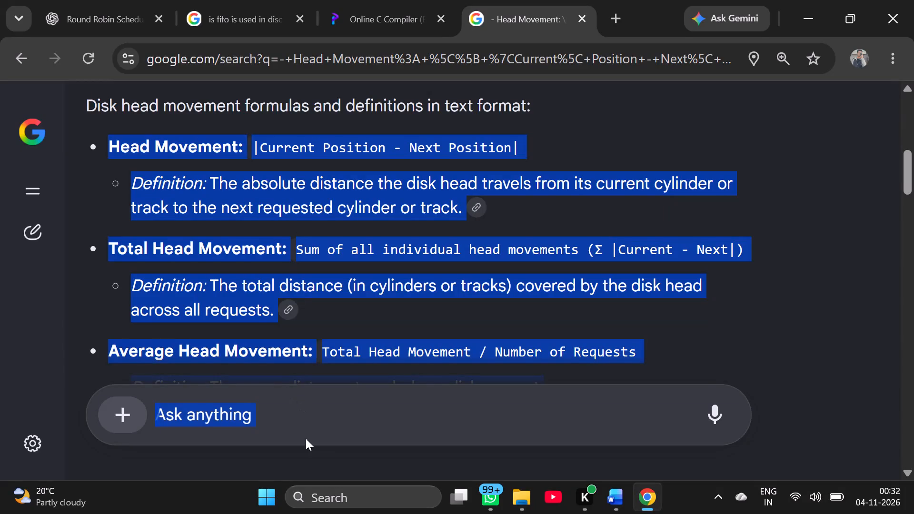
left_click_drag(306, 438, 394, 273)
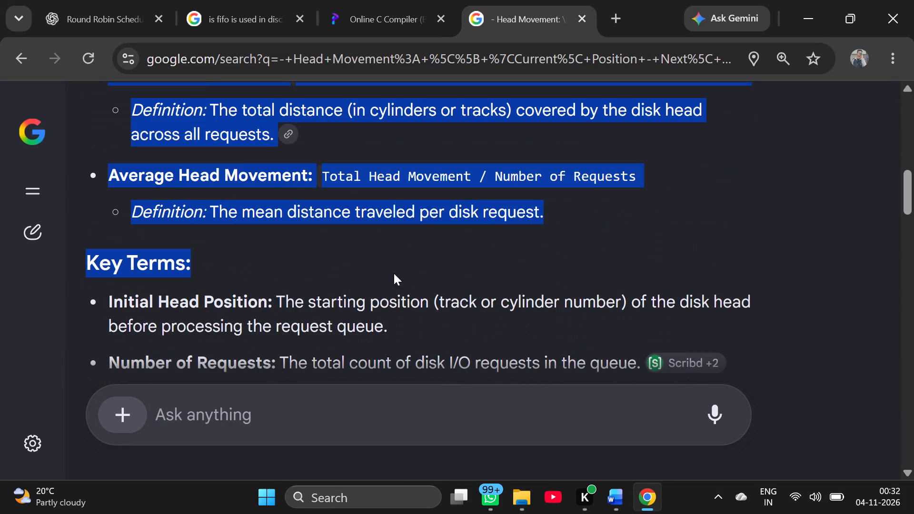
left_click_drag(394, 273, 591, 220)
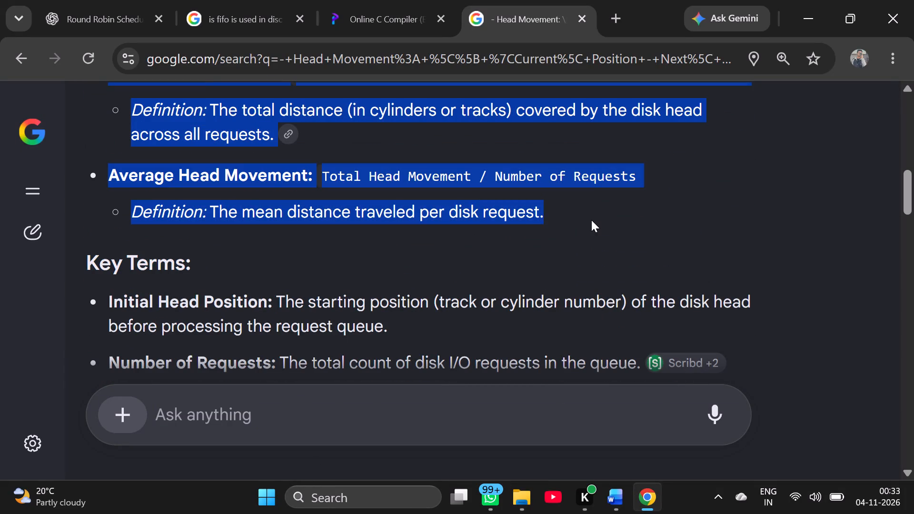
key("ctrl+c")
Switch to Word and paste the copied formulas below the Important Formulas heading, leaving no blank line between heading and list.
left_click(614, 506)
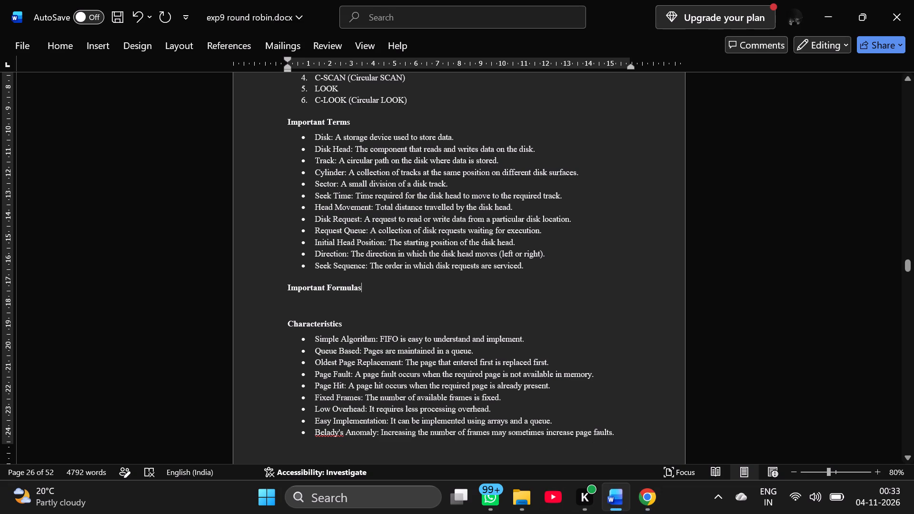
key("Return")
key("Return")
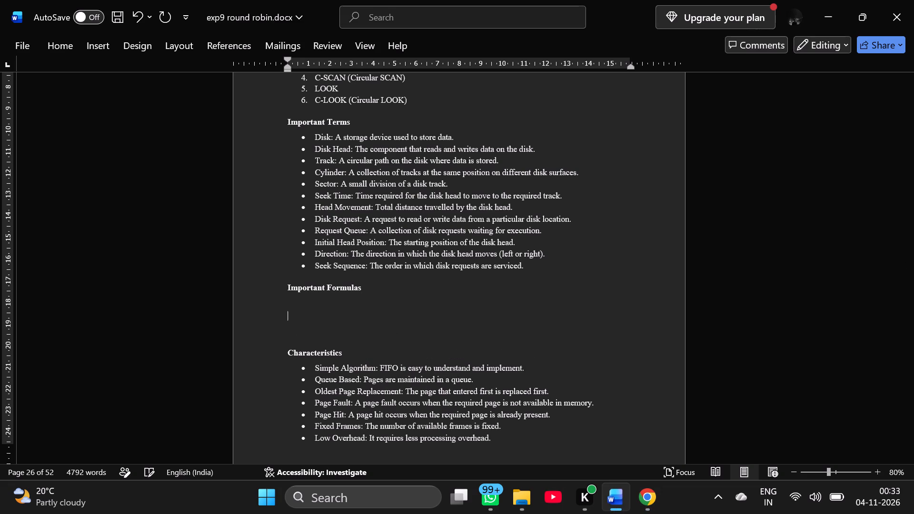
key("ctrl+v")
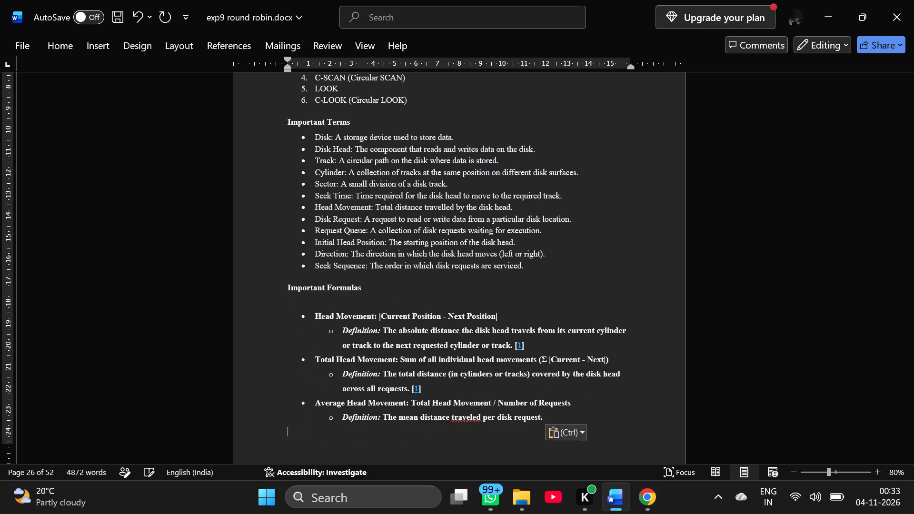
scroll(387, 287, "down", 1)
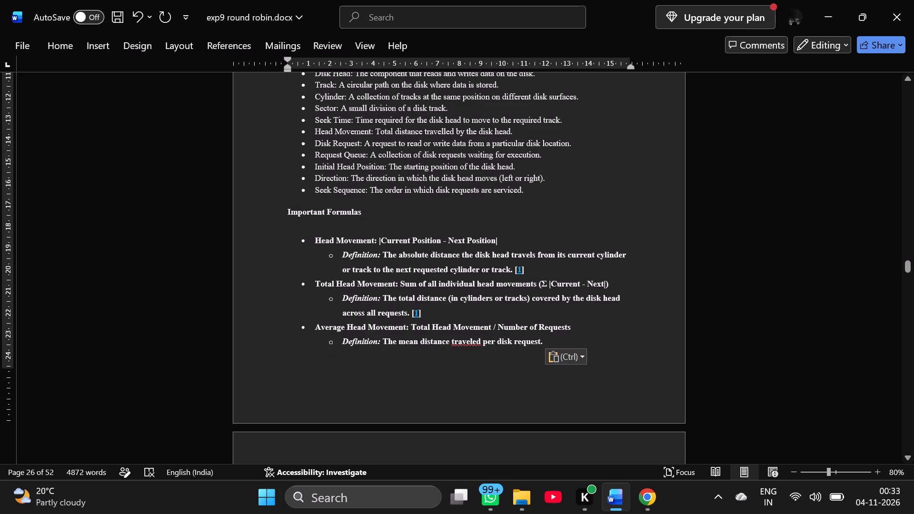
left_click(290, 227)
key("BackSpace")
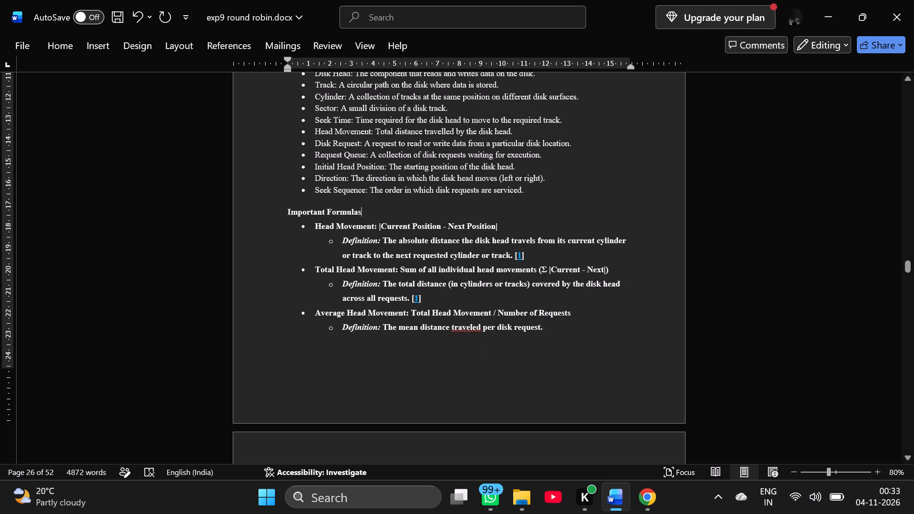
Remove bold formatting from the whole pasted formula list under Important Formulas.
left_click_drag(312, 228, 314, 232)
left_click_drag(314, 232, 605, 332)
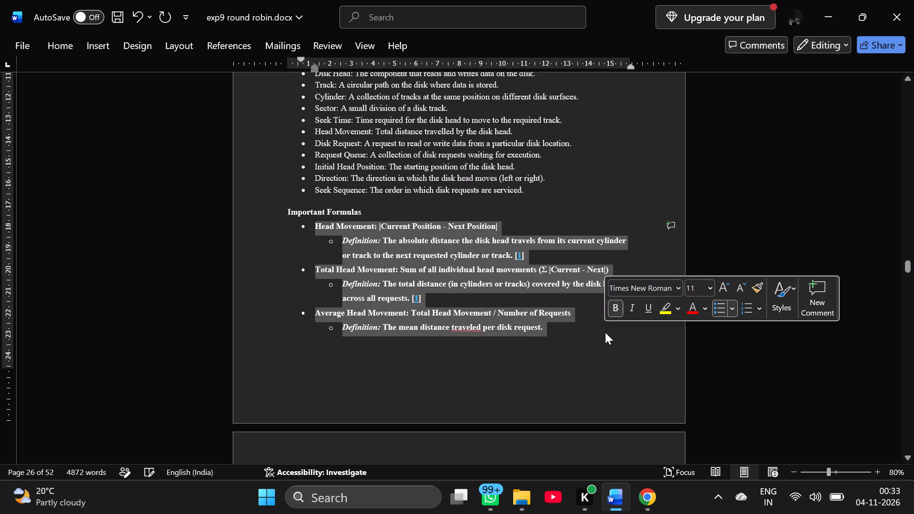
left_click(613, 316)
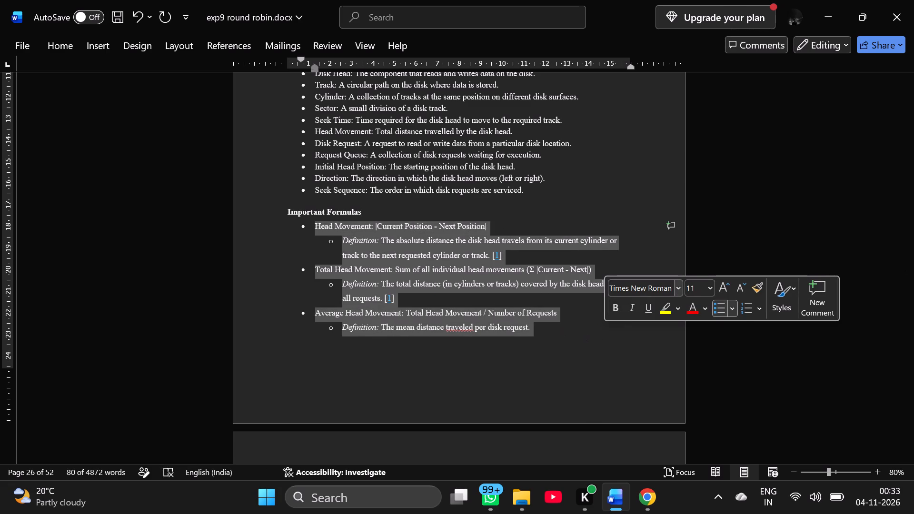
Apply the Times New Roman font to the whole formula list under Important Formulas.
left_click(674, 289)
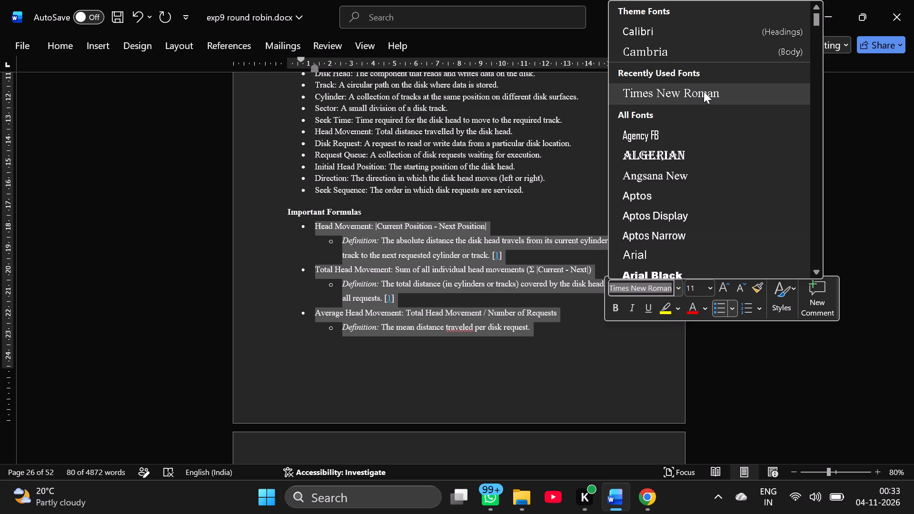
left_click(704, 91)
left_click(611, 366)
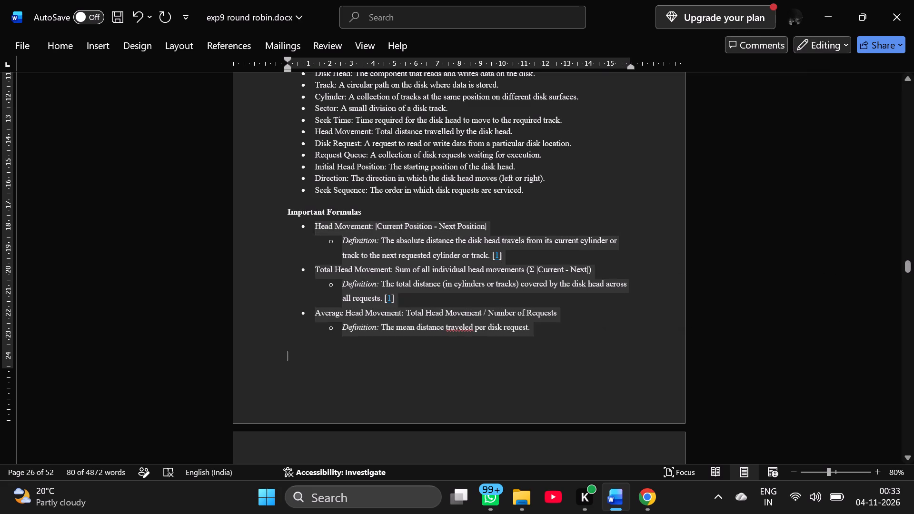
Delete the [1] citation markers ending the Total Head Movement and Head Movement definitions.
left_click(401, 301)
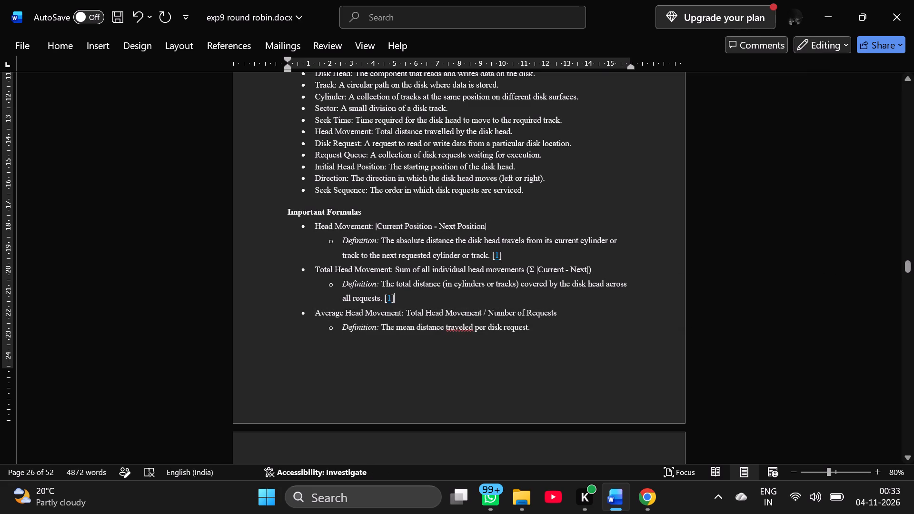
key("BackSpace")
key("BackSpace")
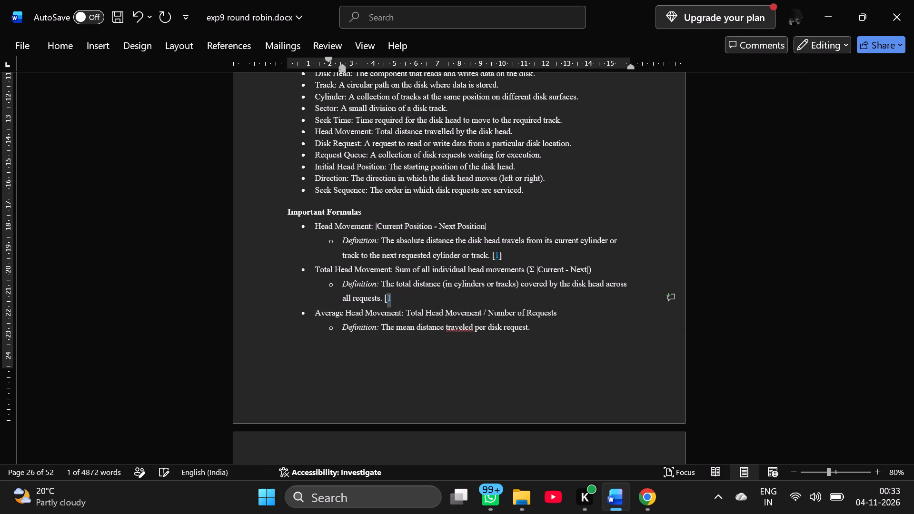
key("BackSpace")
key("BackSpace")
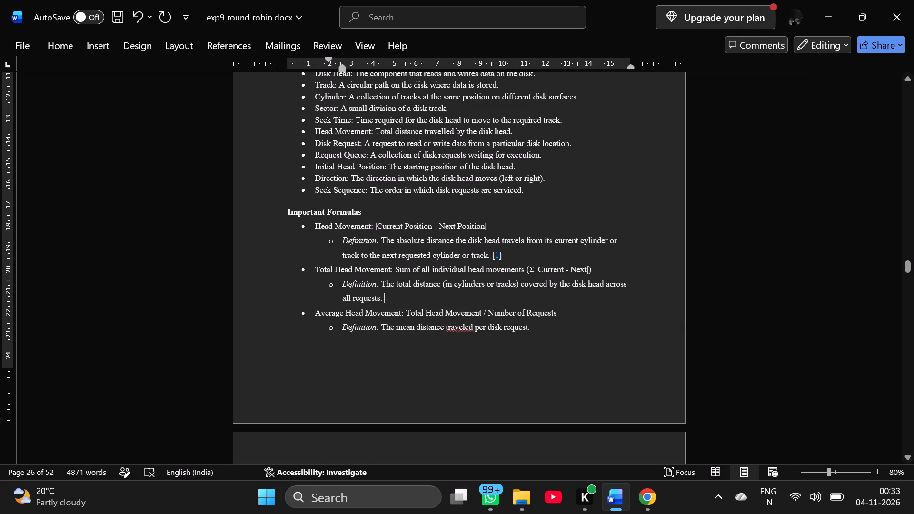
left_click(506, 256)
key("BackSpace")
key("BackSpace")
key("BackSpace")
key("BackSpace")
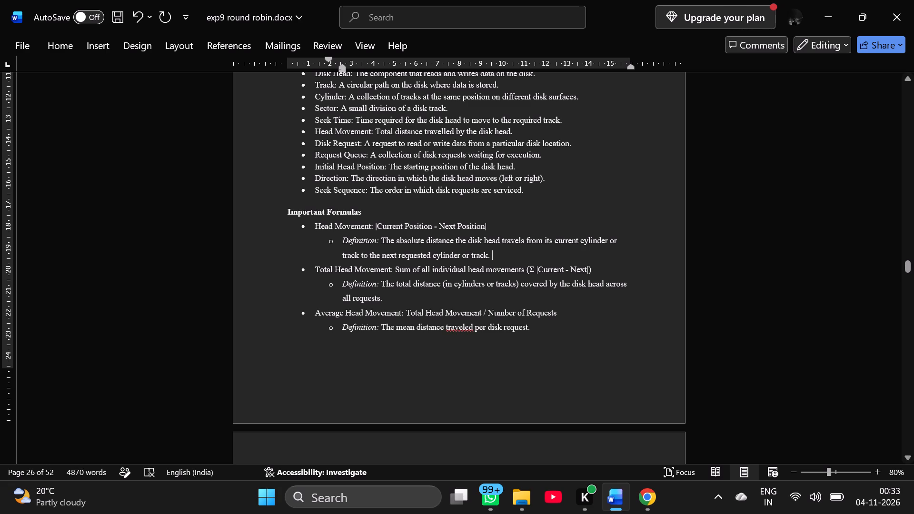
Remove the italic formatting from the whole formula list, including the Definition labels.
left_click_drag(314, 227, 545, 321)
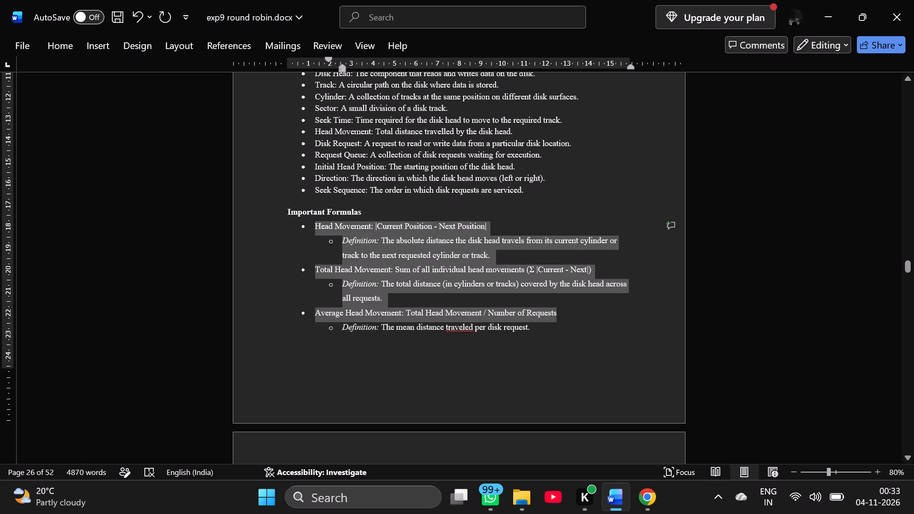
left_click_drag(545, 321, 541, 328)
left_click(566, 307)
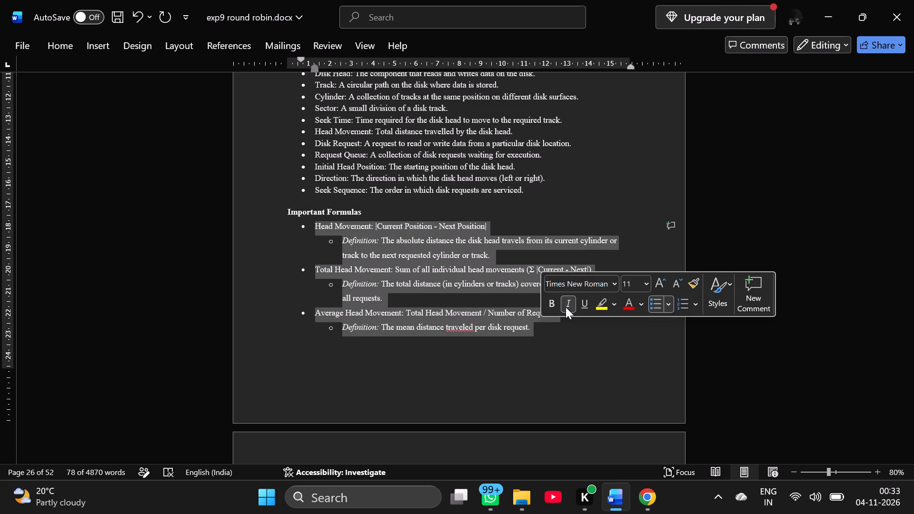
left_click(566, 307)
left_click(558, 357)
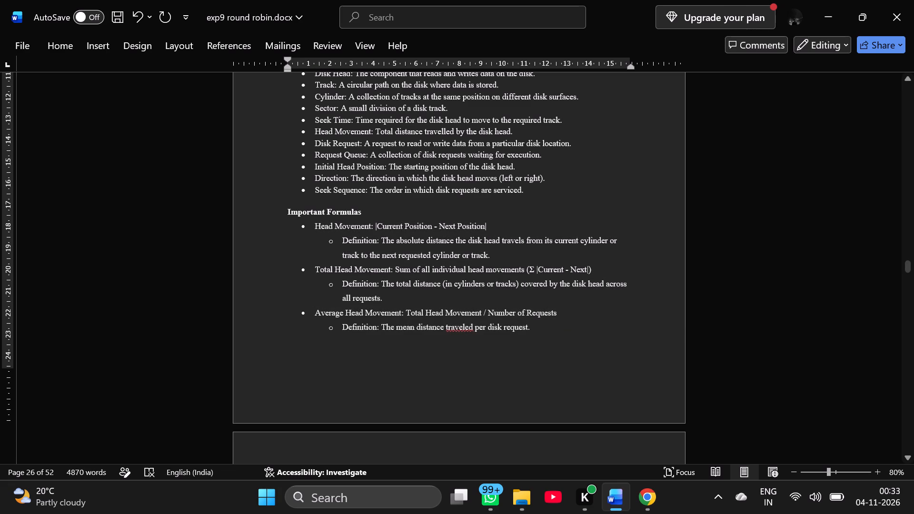
Set the line spacing of the formula list under Important Formulas to 1.15.
left_click_drag(313, 229, 404, 316)
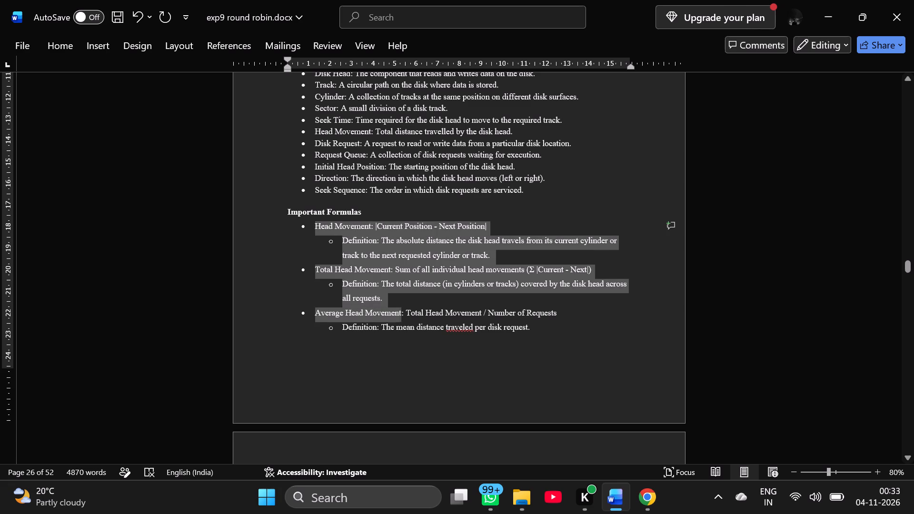
left_click_drag(404, 316, 524, 341)
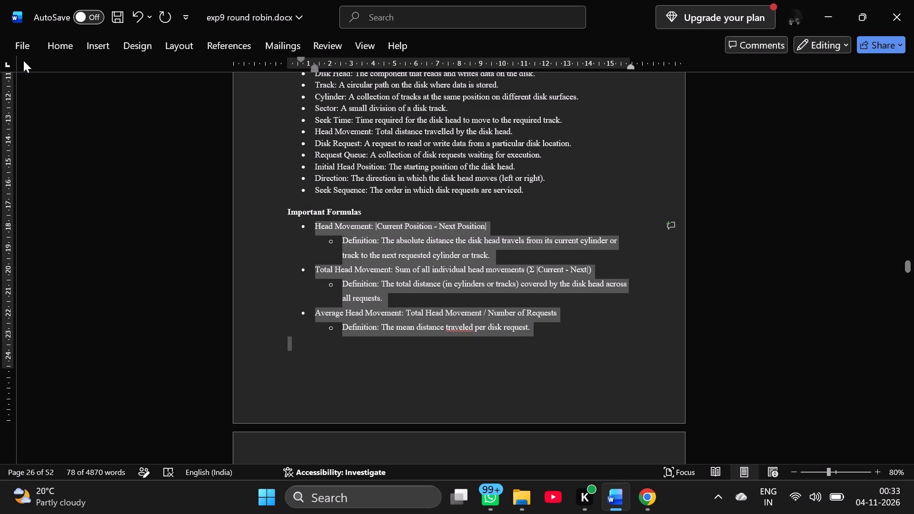
left_click(59, 50)
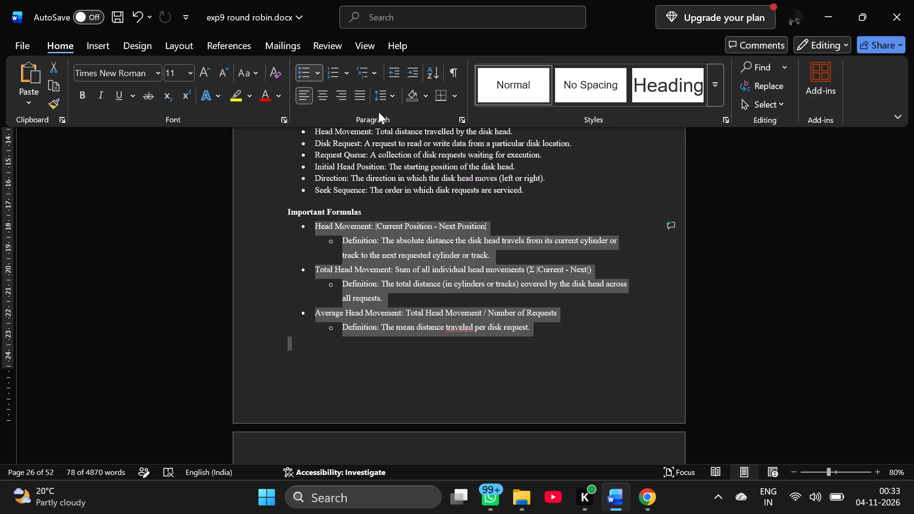
left_click(391, 101)
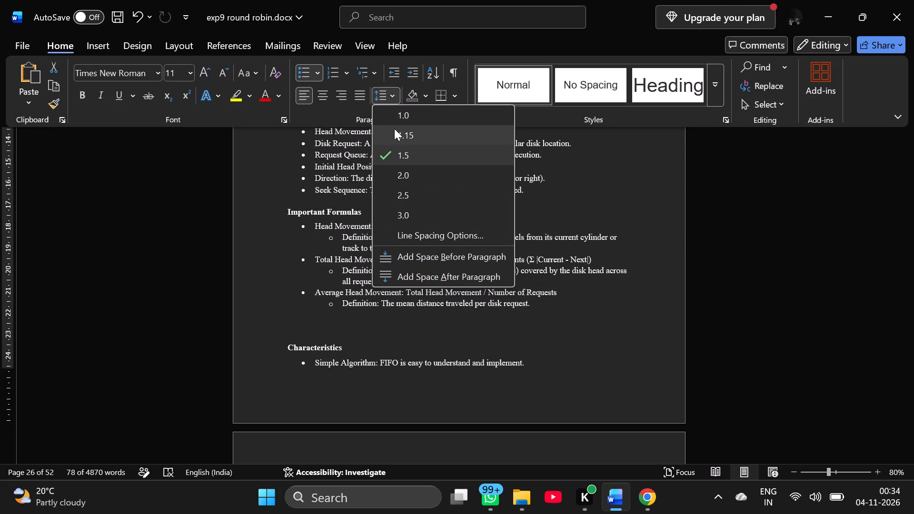
left_click(404, 135)
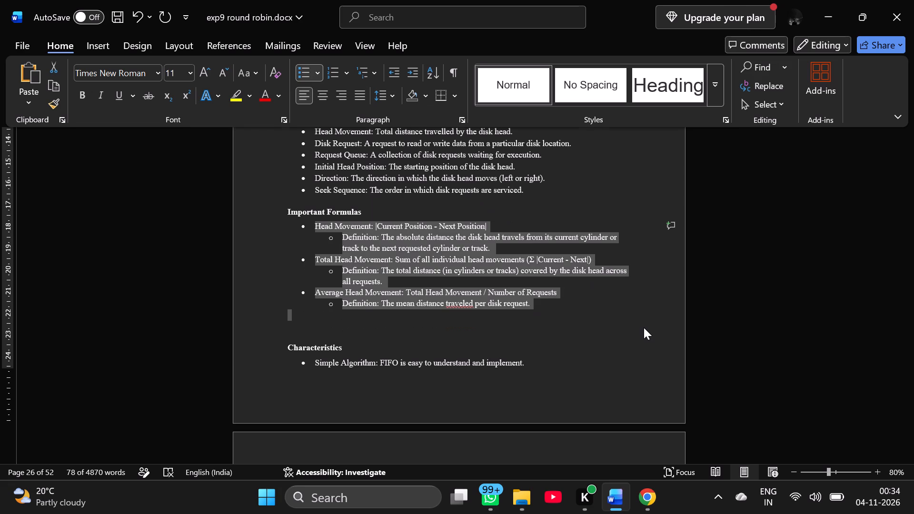
left_click(644, 327)
left_click(644, 327)
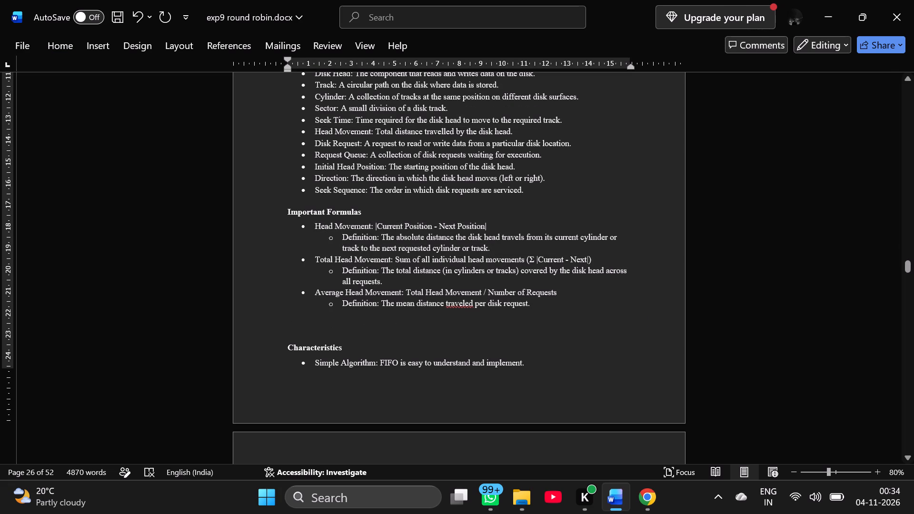
Delete the extra blank lines between the last formula definition and the Characteristics heading.
scroll(644, 327, "down", 1)
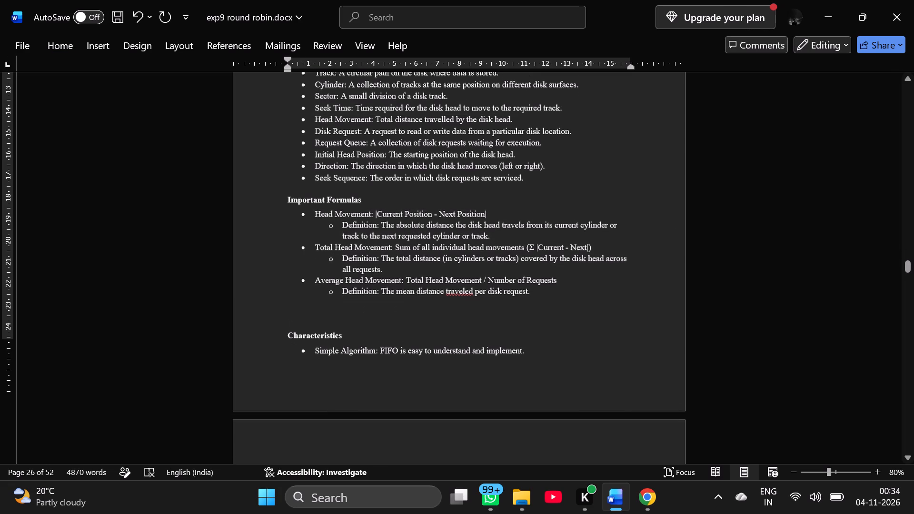
scroll(644, 327, "down", 1)
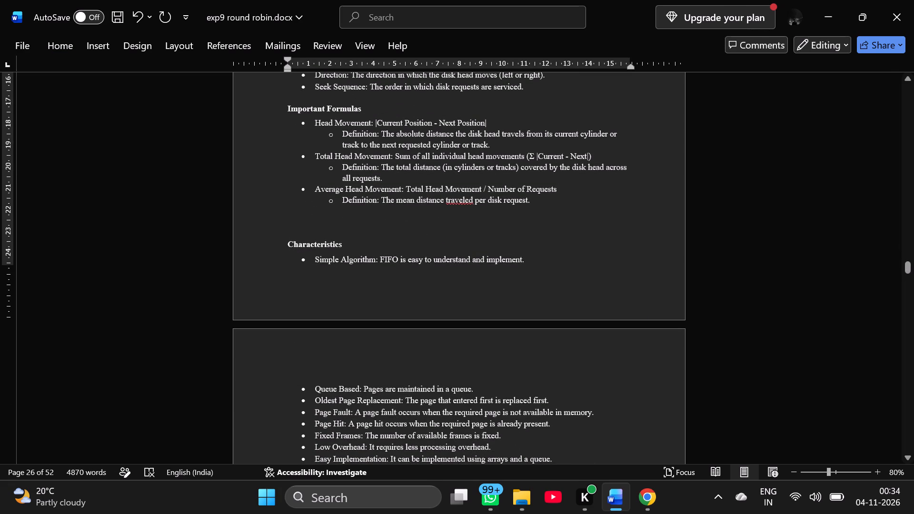
key("BackSpace")
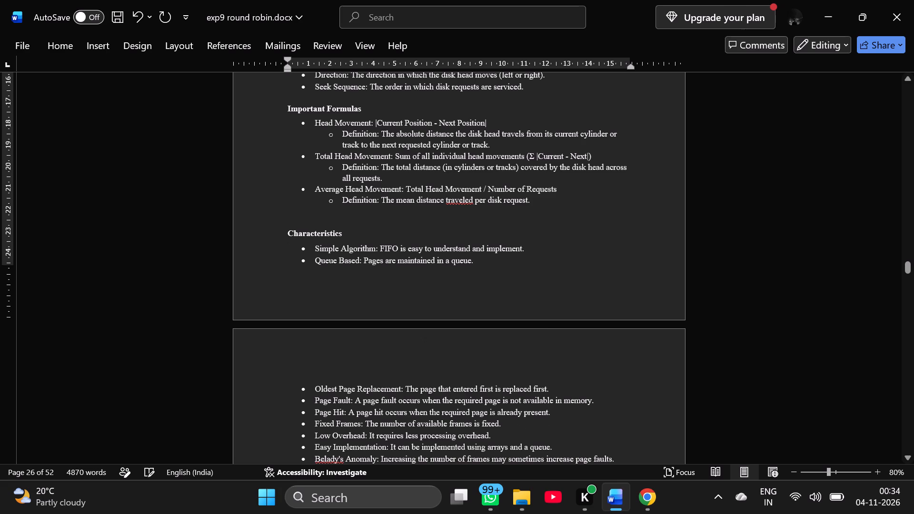
key("BackSpace")
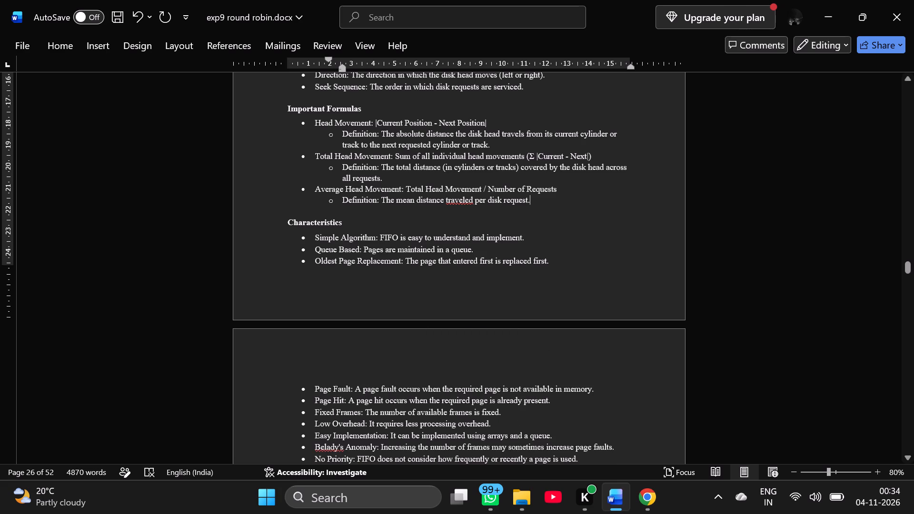
scroll(523, 364, "down", 1)
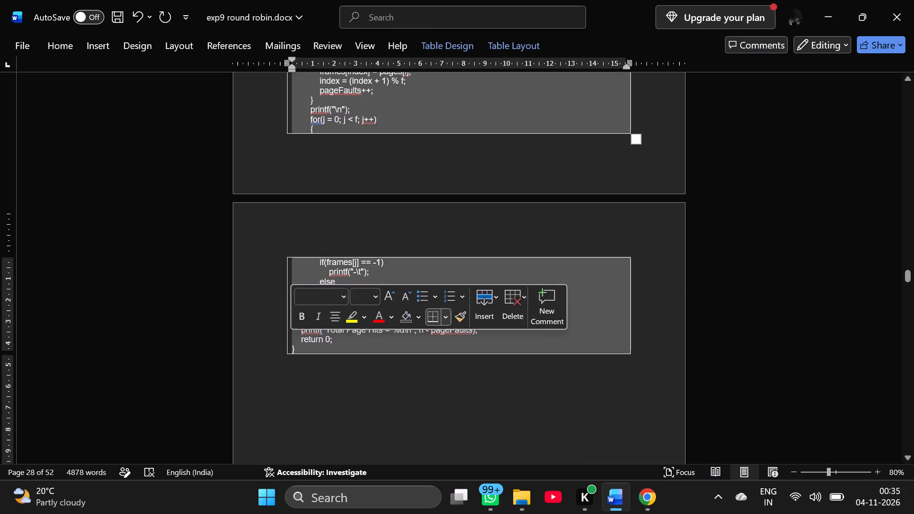
key("ctrl+v")
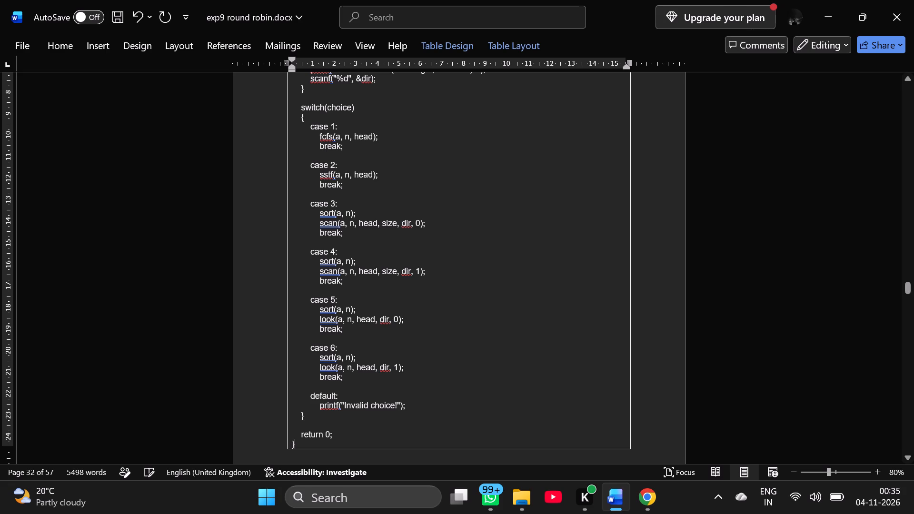
Set the new program code in the table to Times New Roman, size 10.
left_click(289, 434)
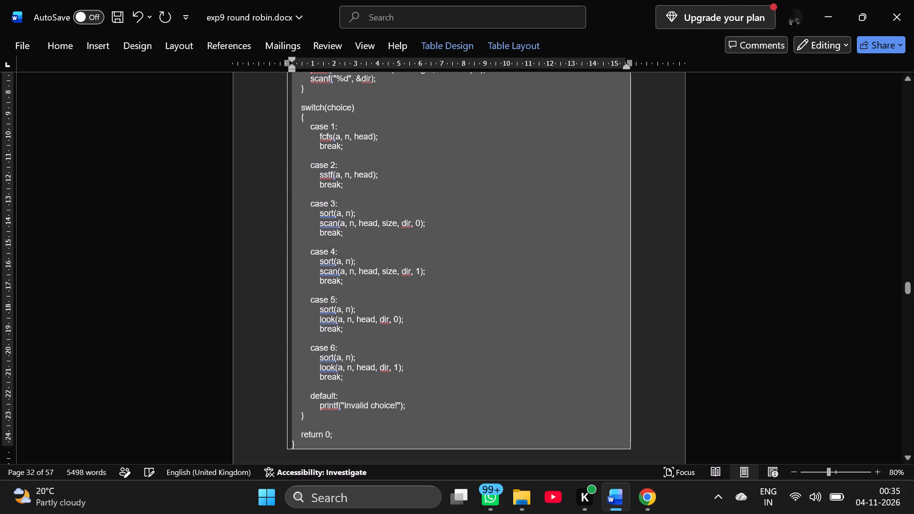
left_click(50, 45)
left_click(193, 75)
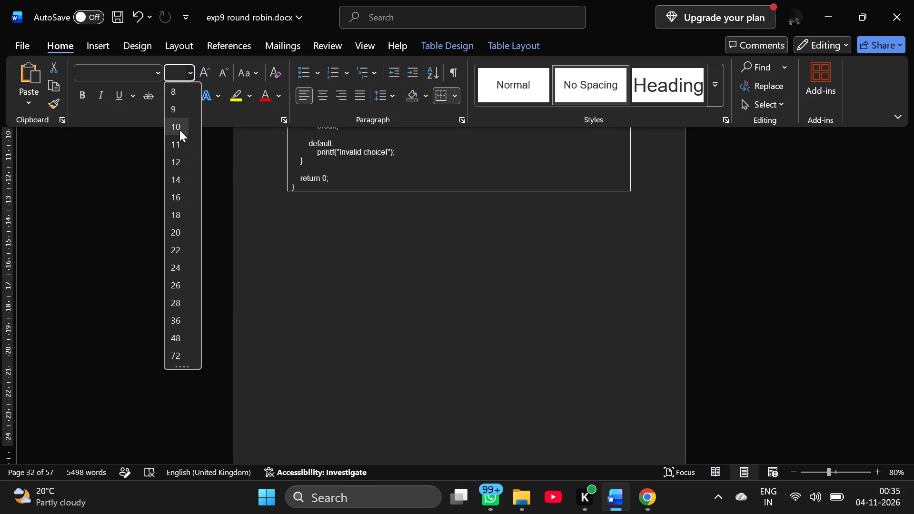
left_click(179, 130)
left_click(155, 70)
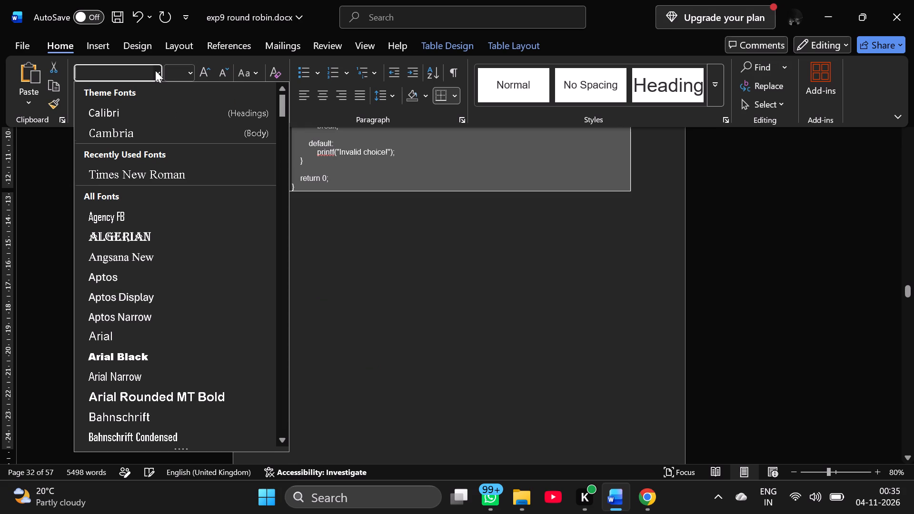
left_click(134, 172)
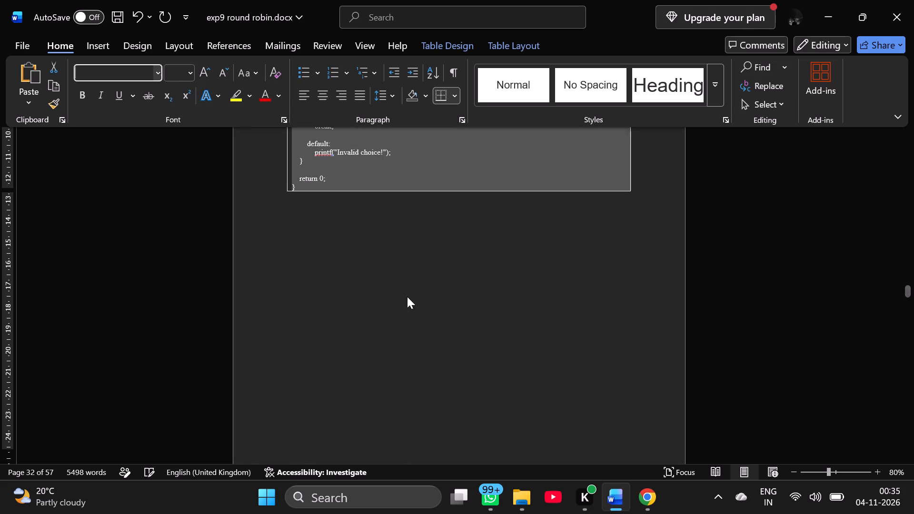
left_click(407, 297)
Look over the reformatted program code from its end back to the #include lines under the Program heading.
scroll(407, 297, "up", 6)
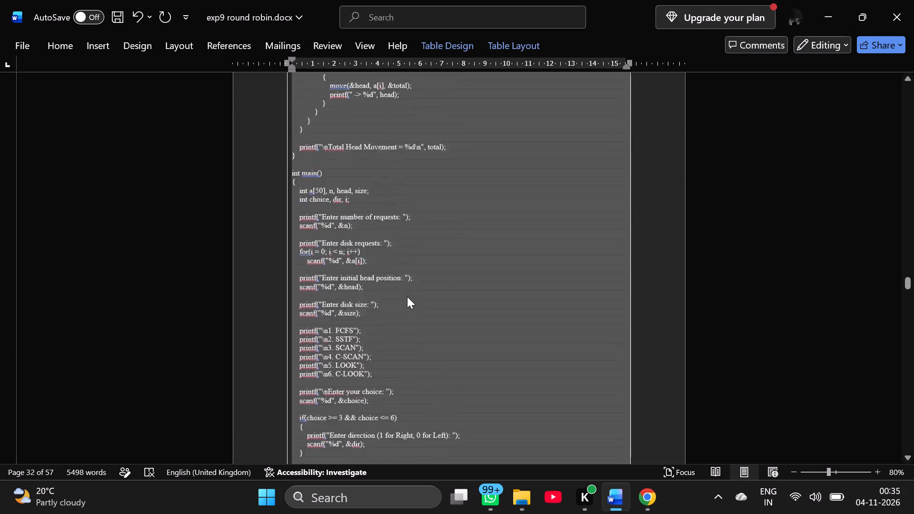
scroll(407, 297, "up", 5)
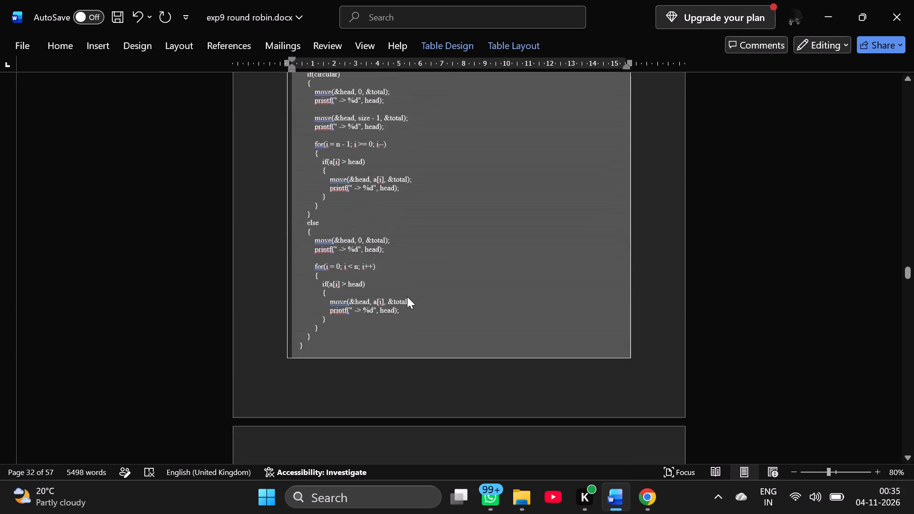
scroll(407, 297, "up", 6)
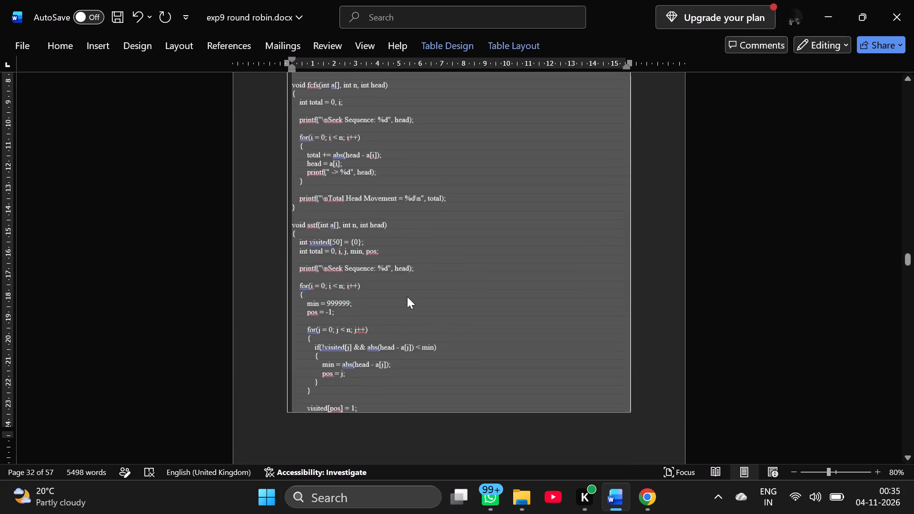
scroll(407, 297, "up", 2)
scroll(407, 297, "down", 3)
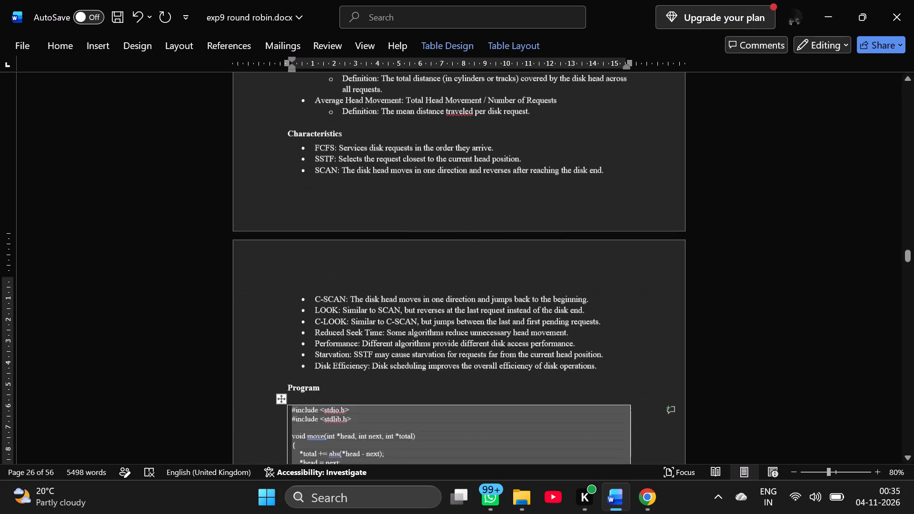
scroll(407, 297, "down", 5)
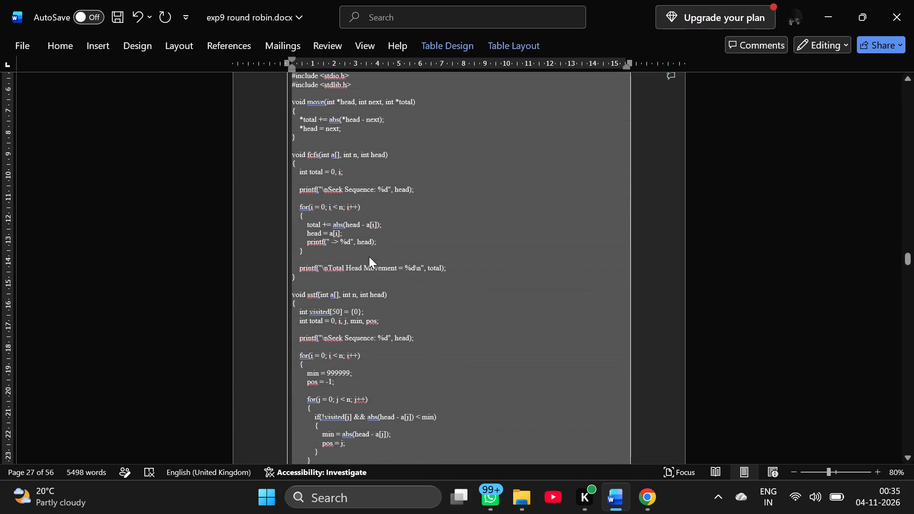
left_click(359, 240)
scroll(359, 240, "up", 1)
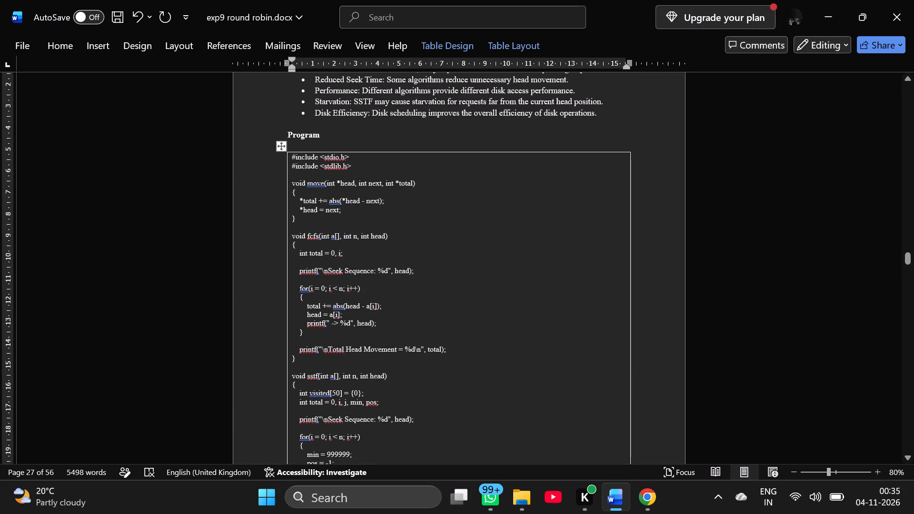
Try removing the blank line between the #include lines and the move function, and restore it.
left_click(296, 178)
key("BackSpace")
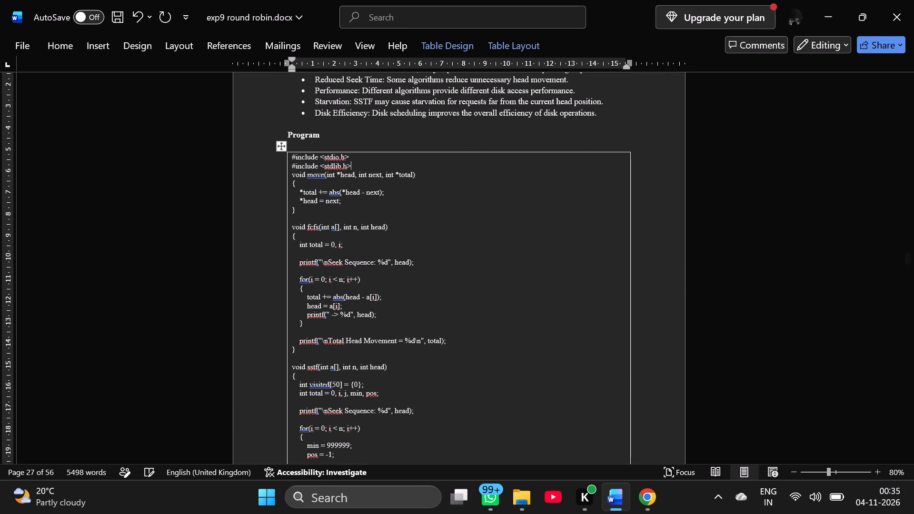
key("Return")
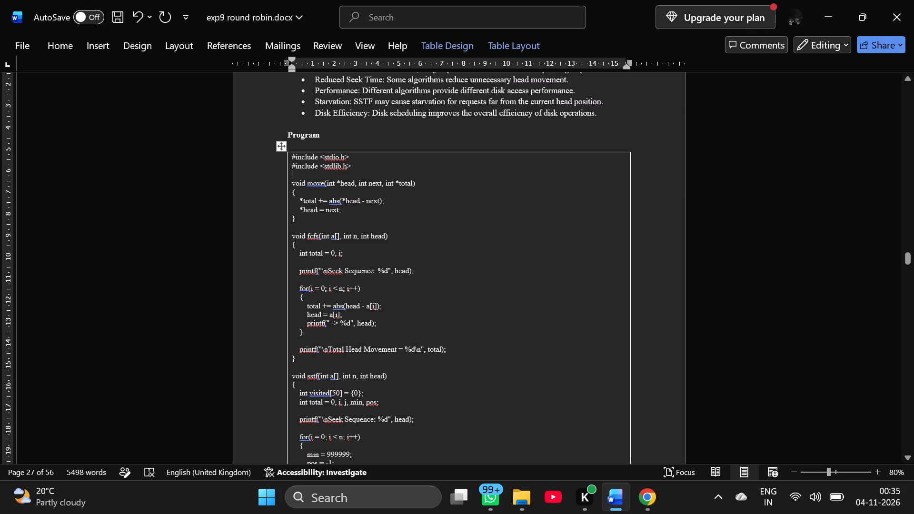
Delete the blank line between the move and fcfs functions and all blank lines inside fcfs.
left_click(302, 227)
left_click(302, 227)
key("BackSpace")
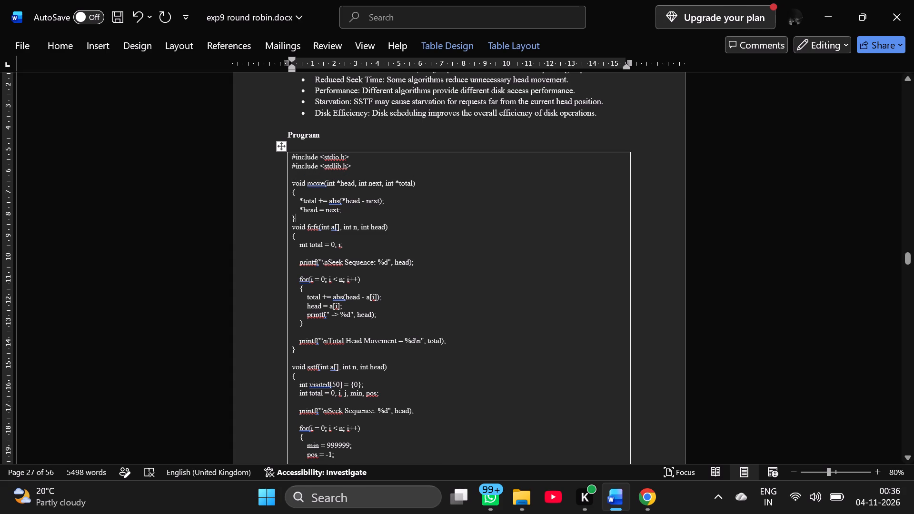
left_click(308, 254)
key("BackSpace")
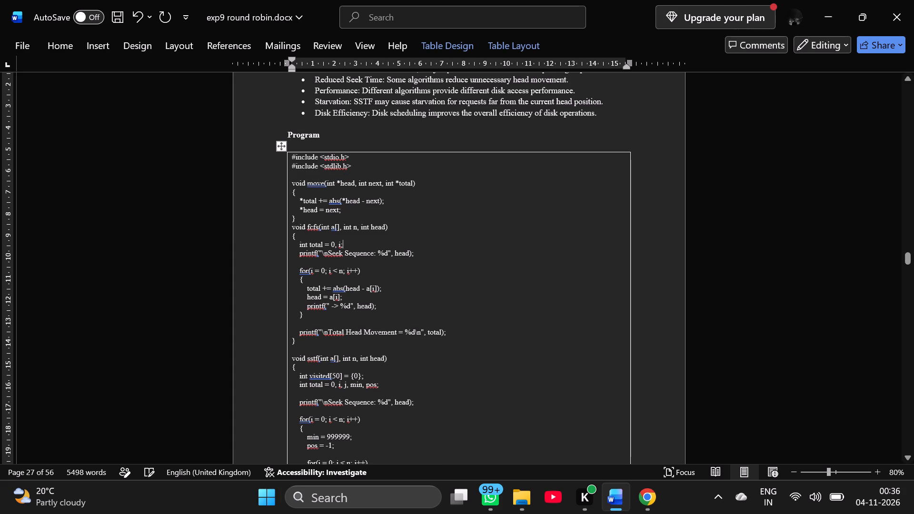
left_click(301, 264)
key("BackSpace")
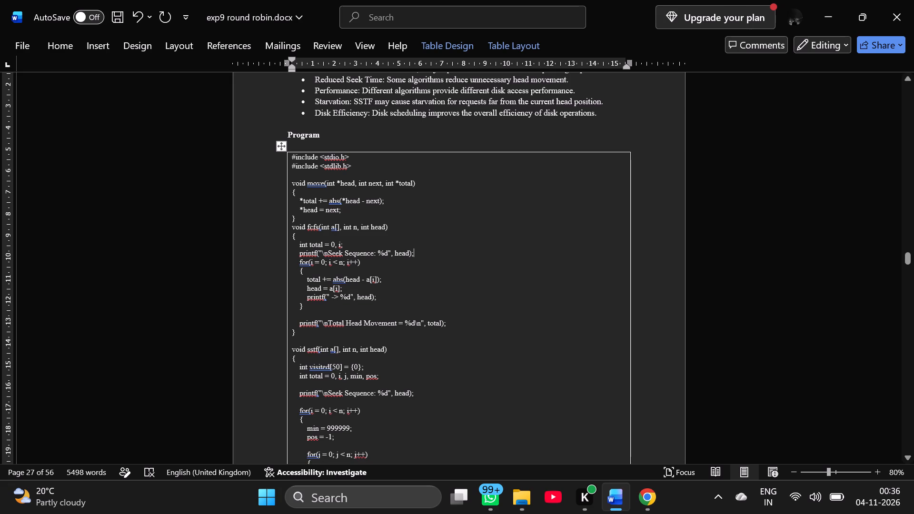
left_click(307, 318)
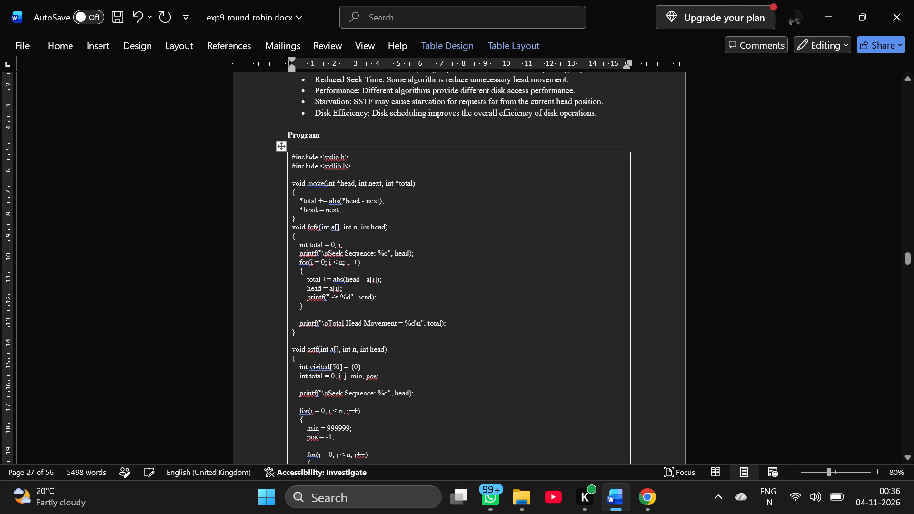
left_click(307, 318)
key("BackSpace")
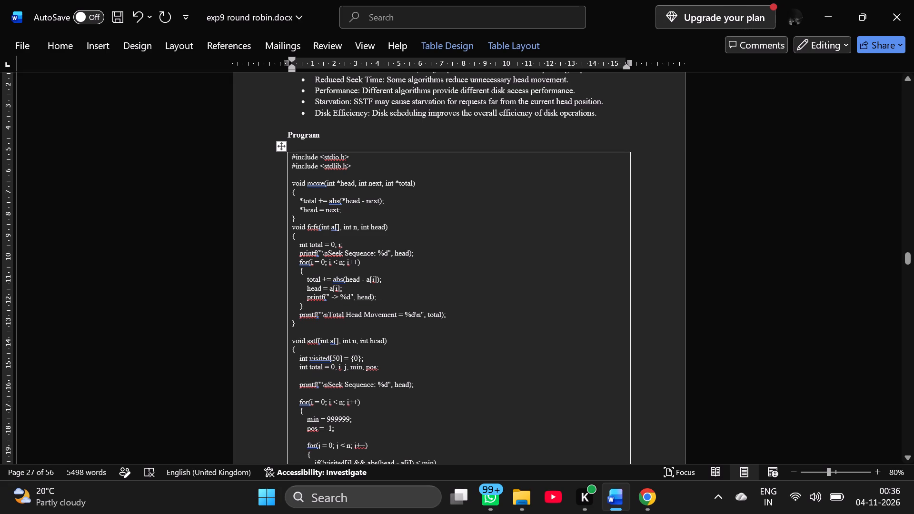
Delete the blank line between fcfs and sstf, and those before and after the Seek Sequence printf in sstf.
left_click(300, 336)
key("BackSpace")
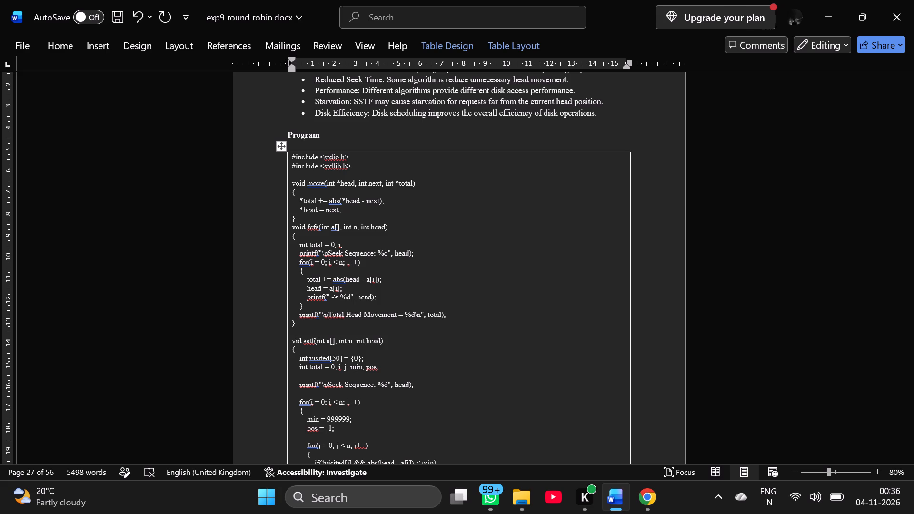
key("o")
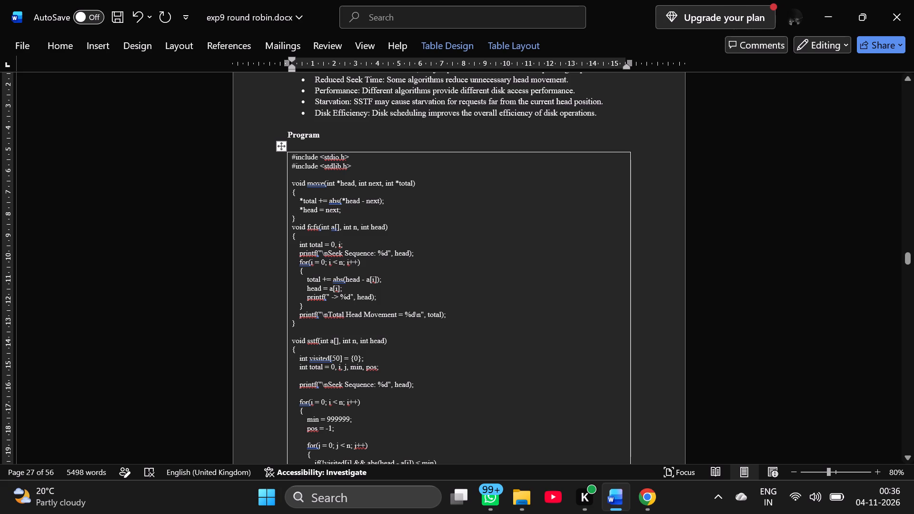
left_click(295, 335)
key("BackSpace")
scroll(295, 335, "down", 1)
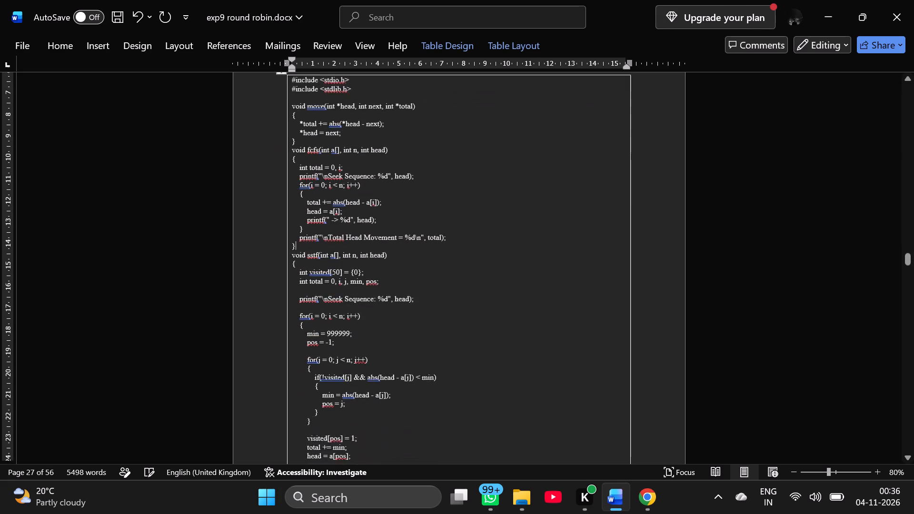
scroll(295, 335, "down", 1)
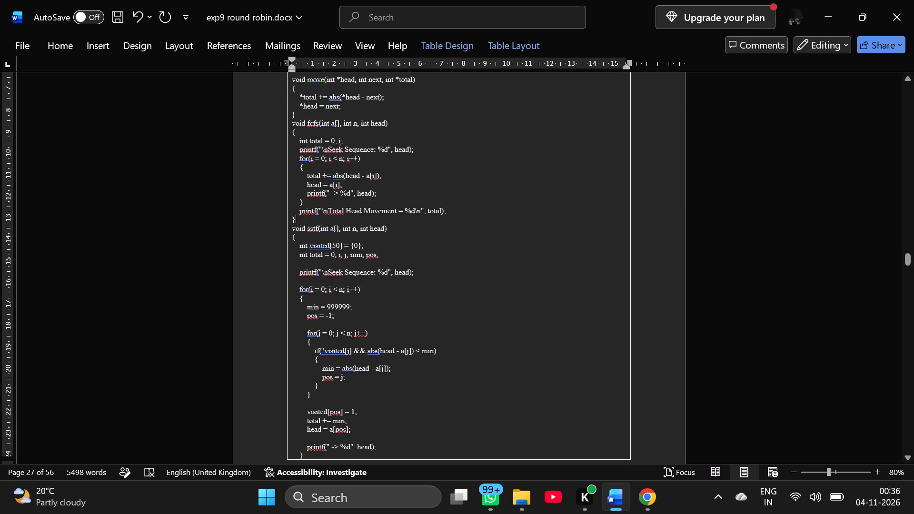
left_click(310, 262)
key("BackSpace")
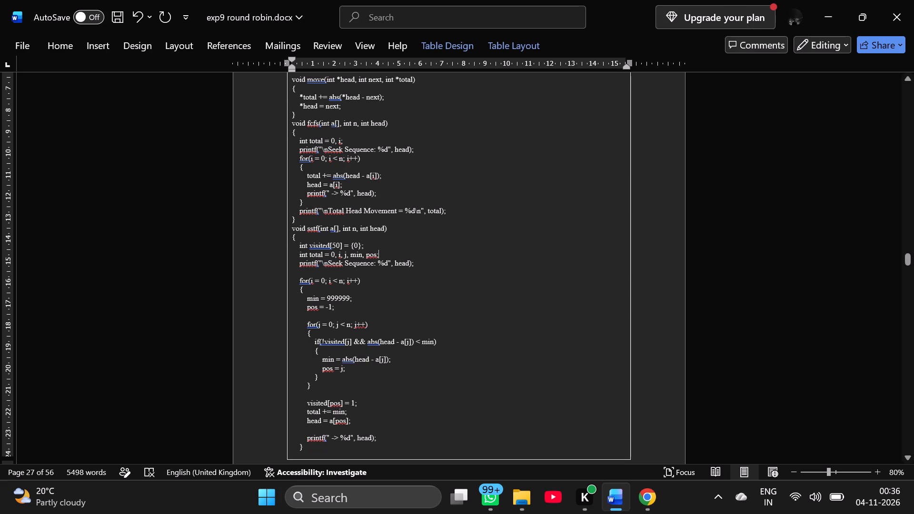
left_click(299, 271)
key("BackSpace")
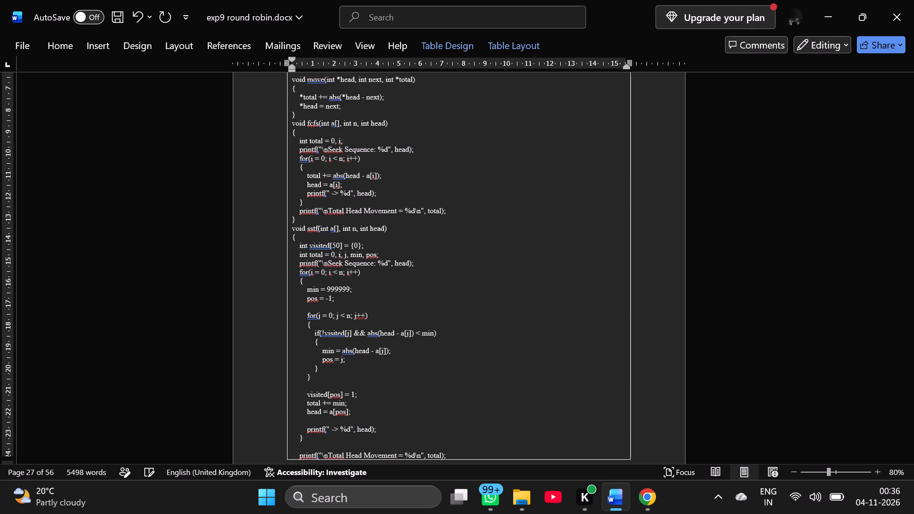
Delete the remaining blank lines in sstf, from above the for(j) loop onward, and the one between sstf and sort.
scroll(299, 271, "down", 1)
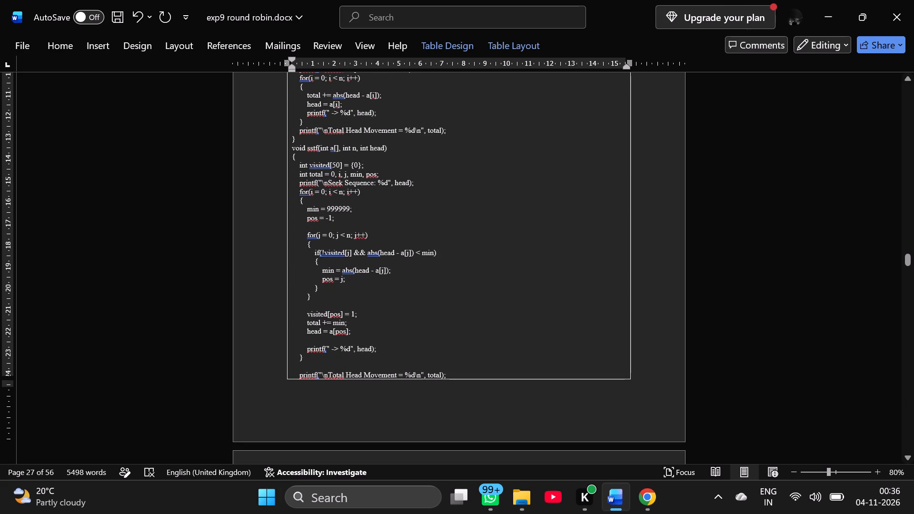
left_click(306, 225)
key("BackSpace")
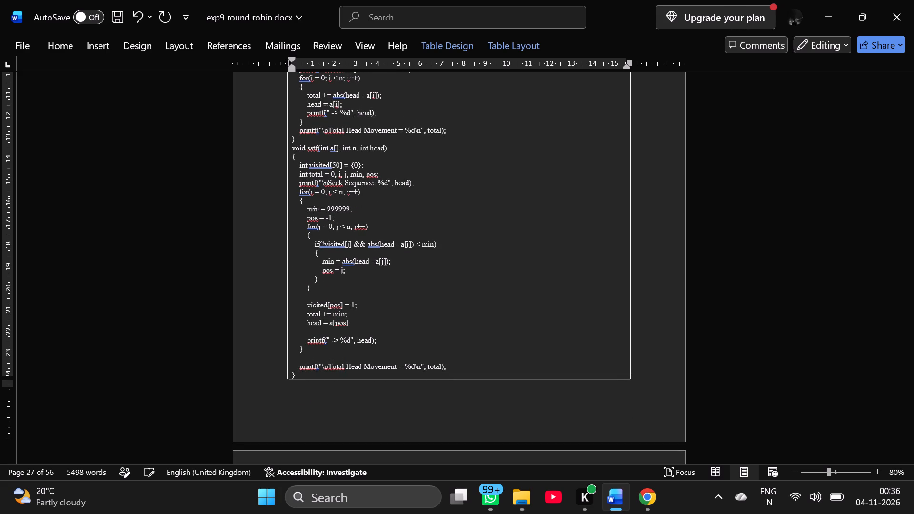
left_click(306, 296)
key("BackSpace")
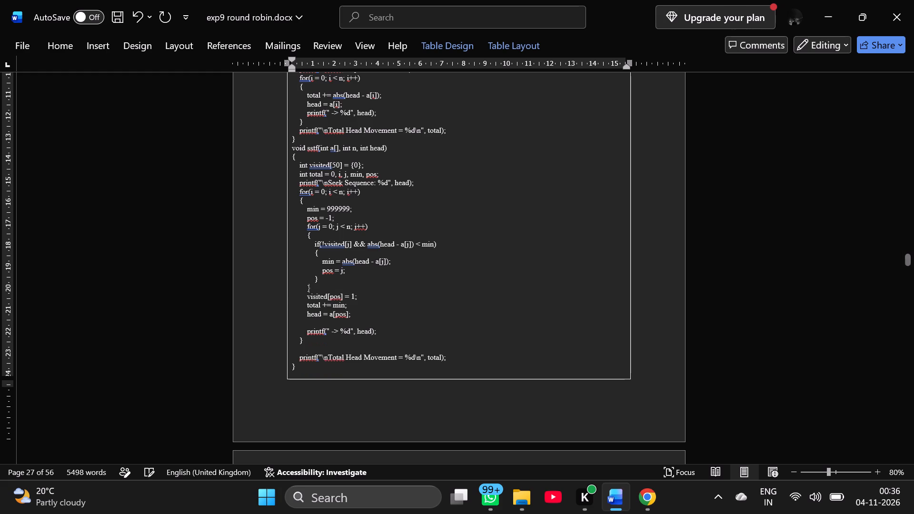
left_click(304, 323)
key("BackSpace")
left_click(298, 342)
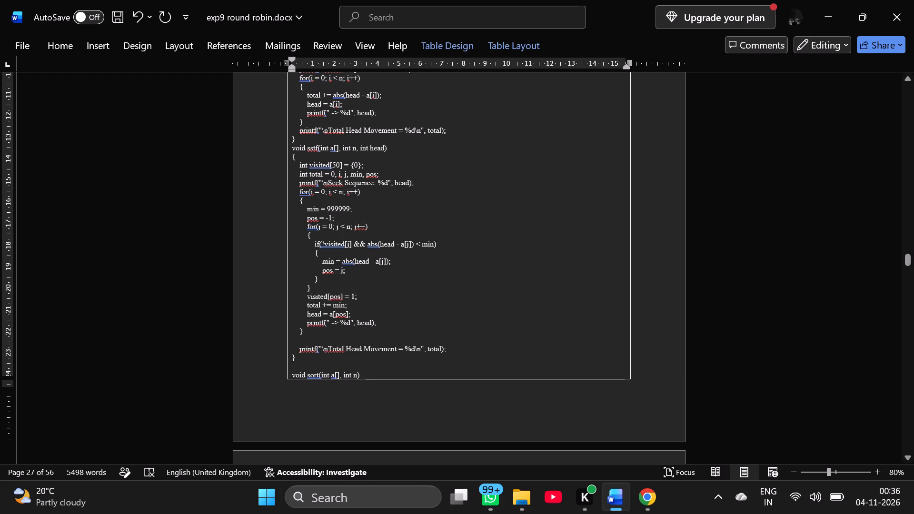
key("BackSpace")
left_click(295, 357)
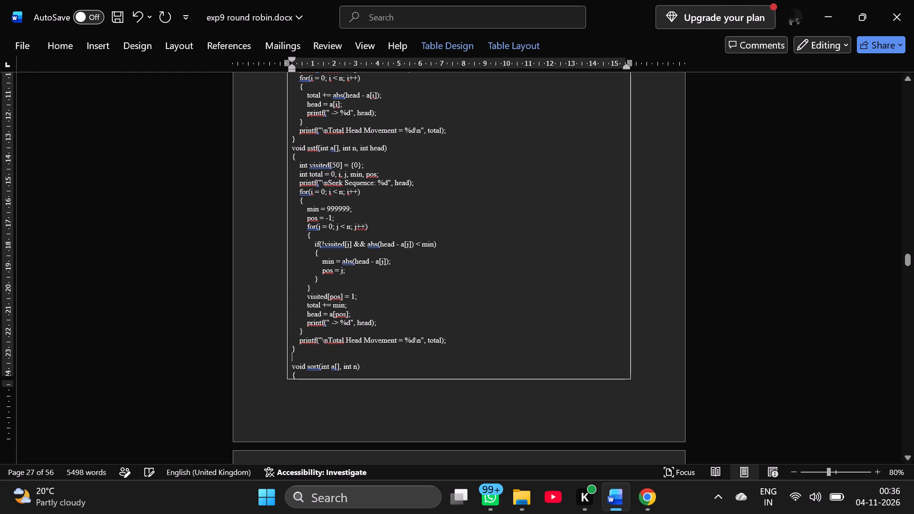
key("BackSpace")
Delete the blank line between the variable declaration and the for loop in the sort function.
scroll(295, 357, "down", 3)
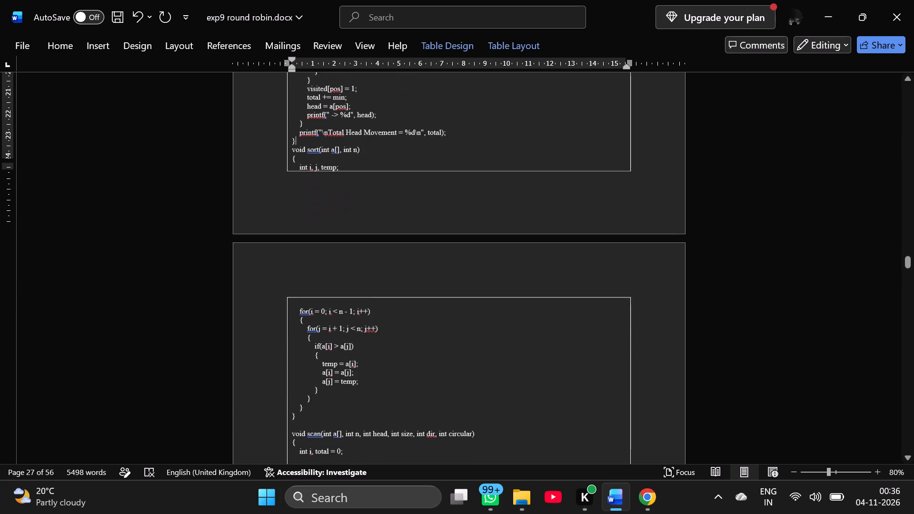
scroll(295, 357, "down", 1)
left_click(297, 292)
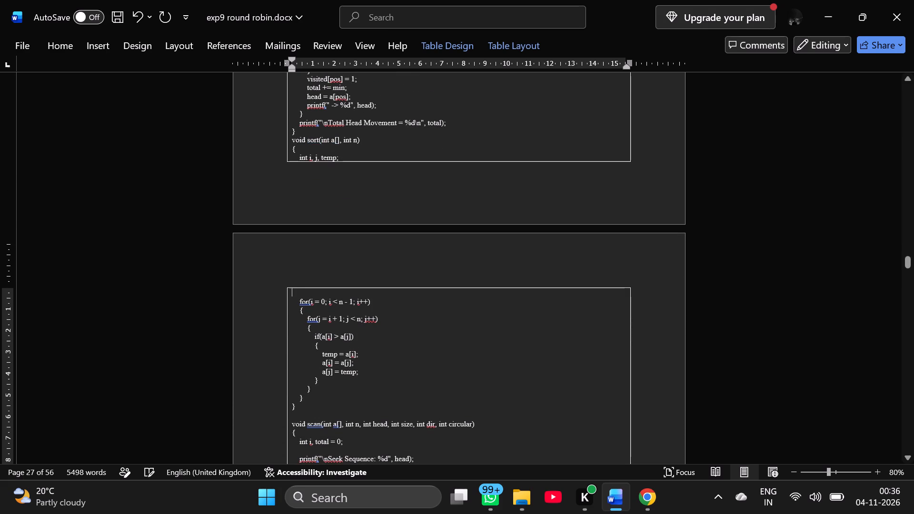
key("BackSpace")
Delete the blank line between sort and scan, and those before and after the Seek Sequence printf in scan.
scroll(297, 292, "down", 2)
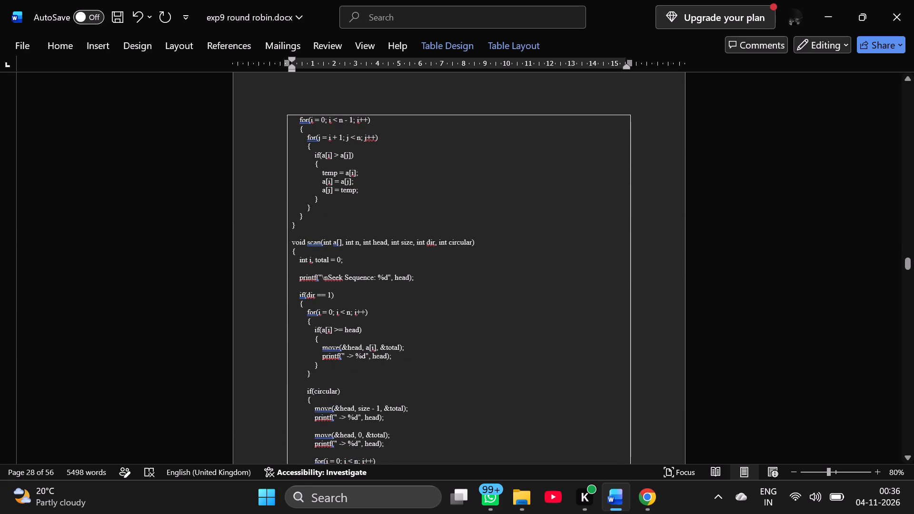
left_click(303, 234)
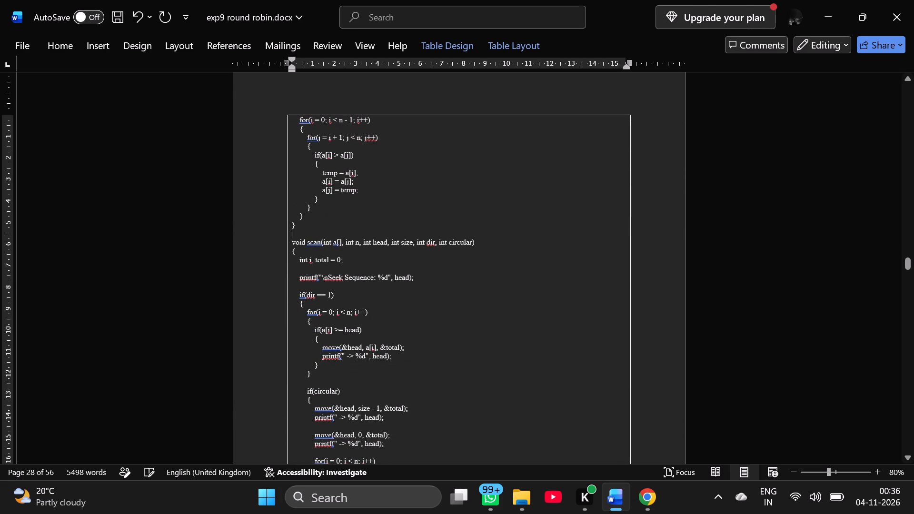
key("BackSpace")
left_click(305, 261)
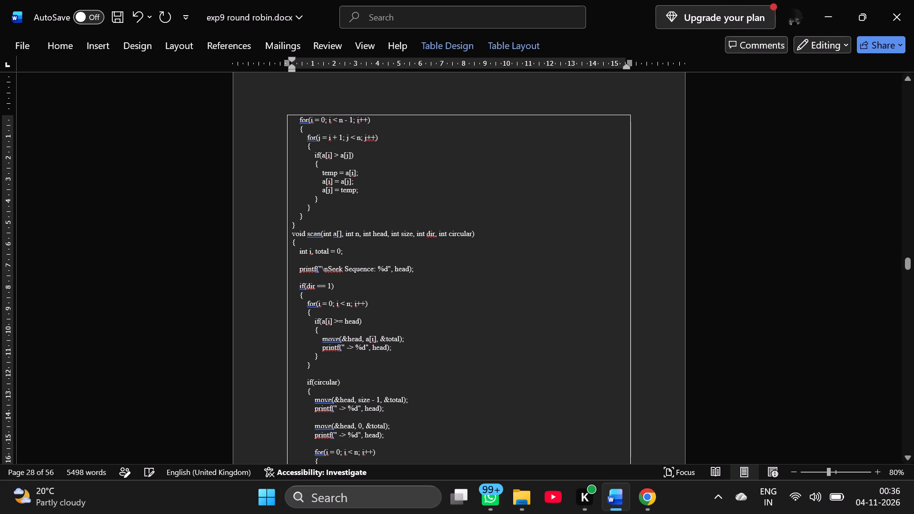
key("BackSpace")
left_click(300, 268)
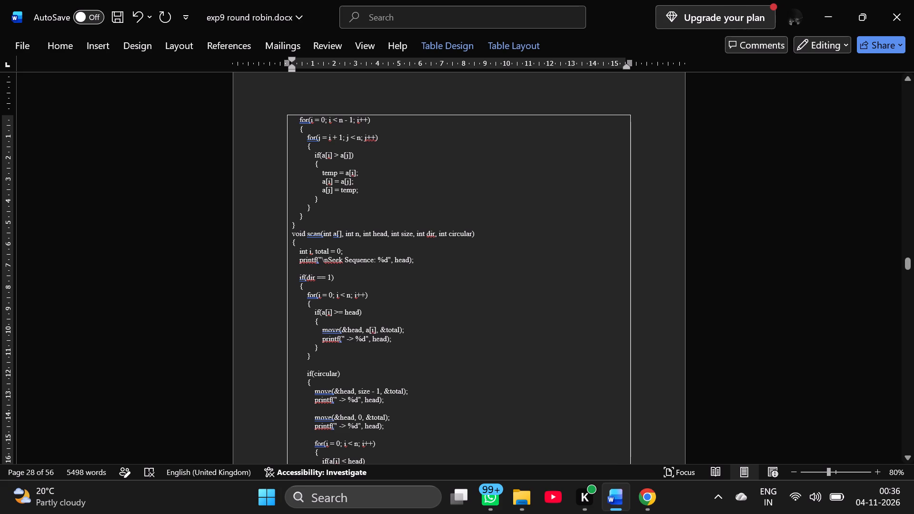
key("BackSpace")
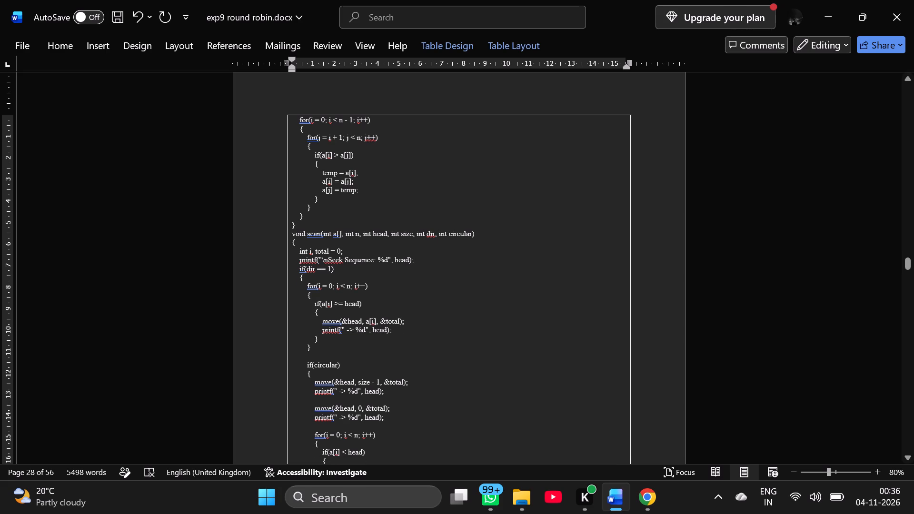
In scan's dir == 1 branch, delete the blank line above if(circular) and the two inside its block.
scroll(319, 361, "down", 1)
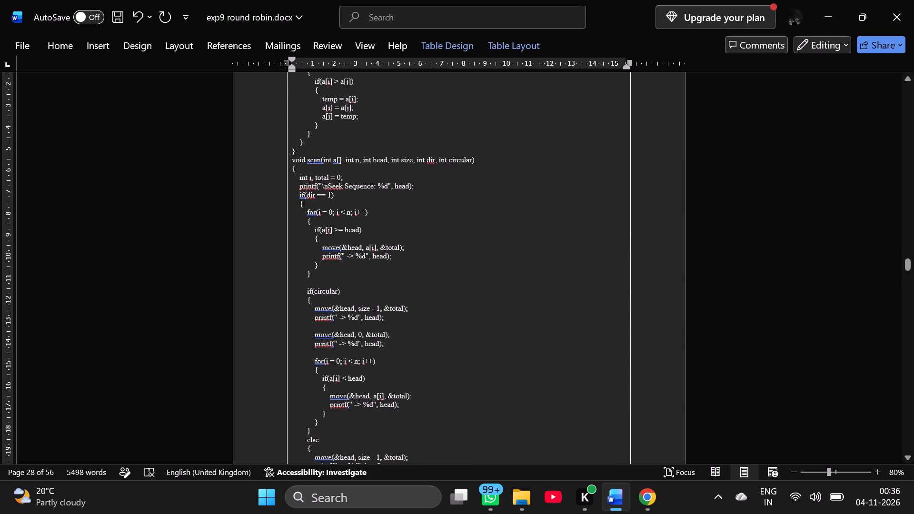
left_click(325, 281)
key("BackSpace")
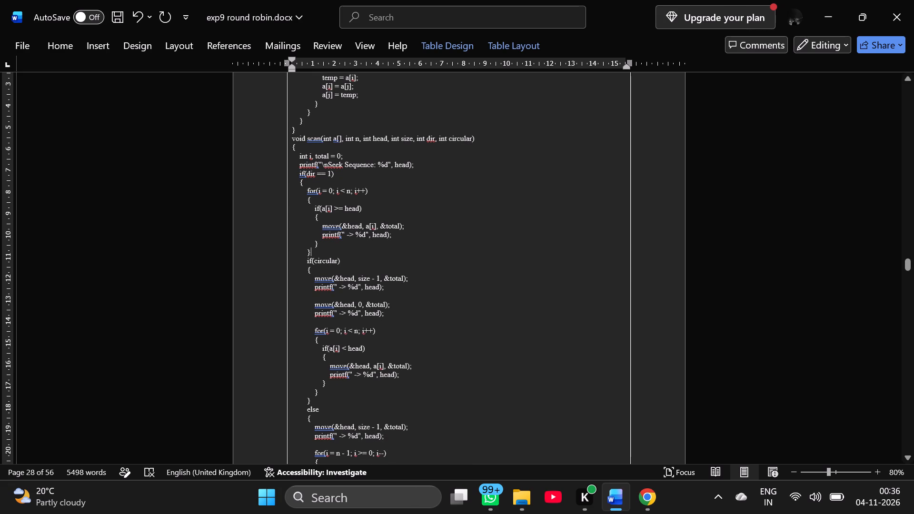
left_click(318, 298)
key("BackSpace")
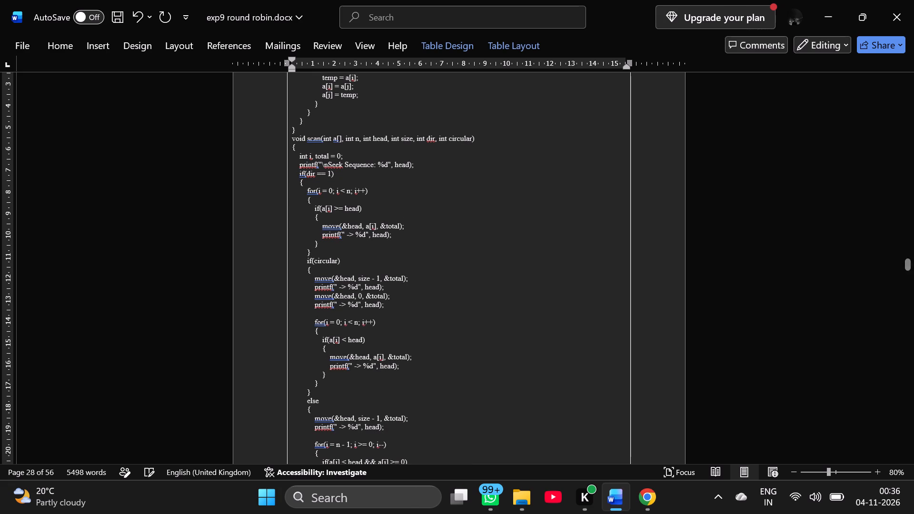
left_click(310, 315)
key("BackSpace")
Delete the blank line above if(circular) in the else branch for the opposite direction in scan.
scroll(303, 355, "down", 1)
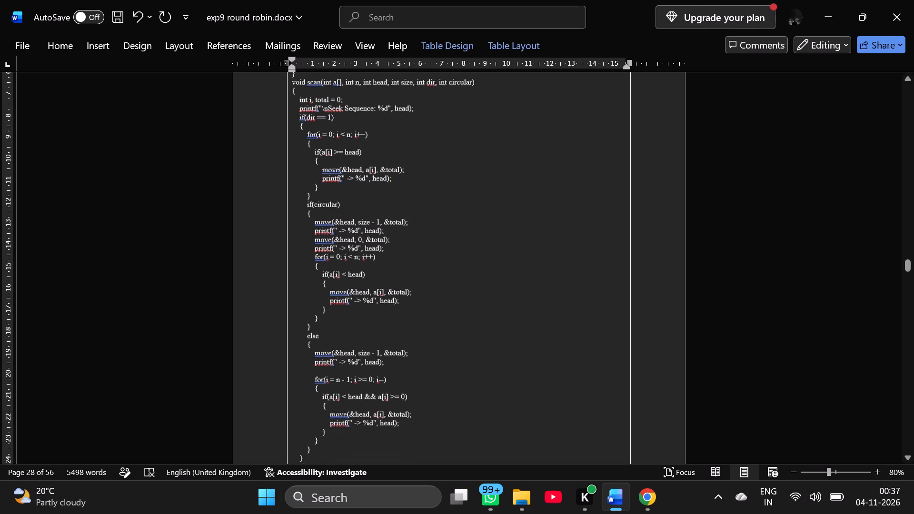
scroll(303, 355, "down", 3)
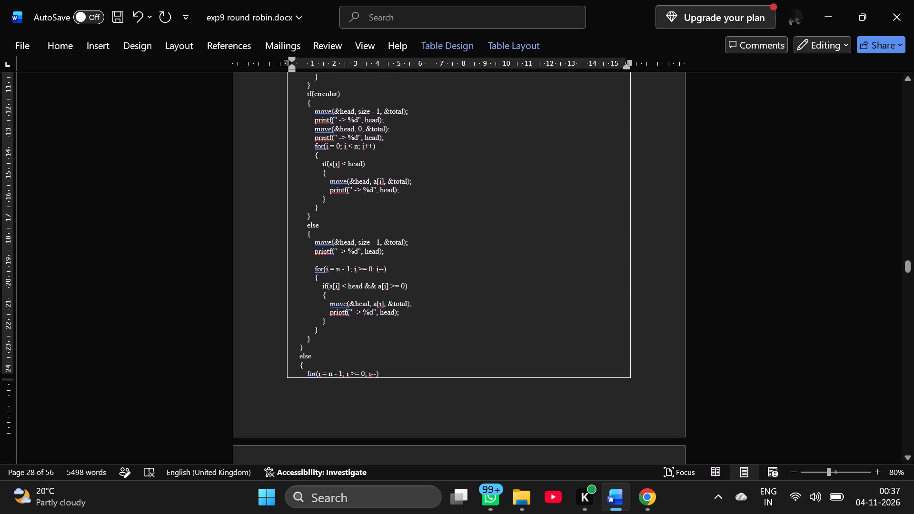
scroll(303, 355, "down", 3)
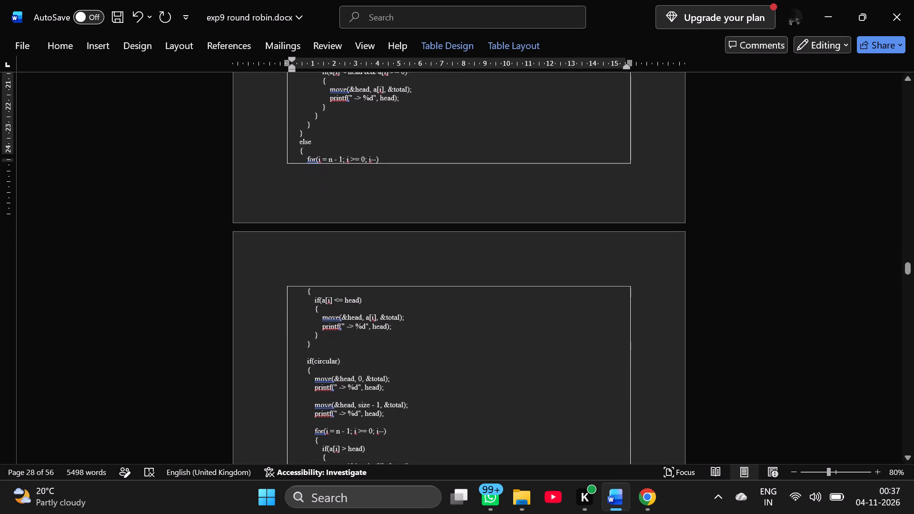
scroll(303, 355, "down", 1)
left_click(313, 347)
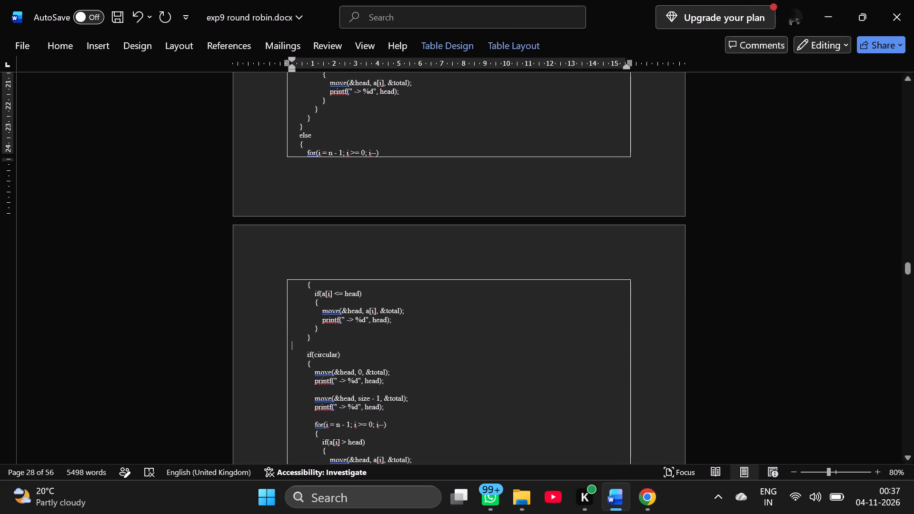
key("BackSpace")
scroll(313, 347, "down", 1)
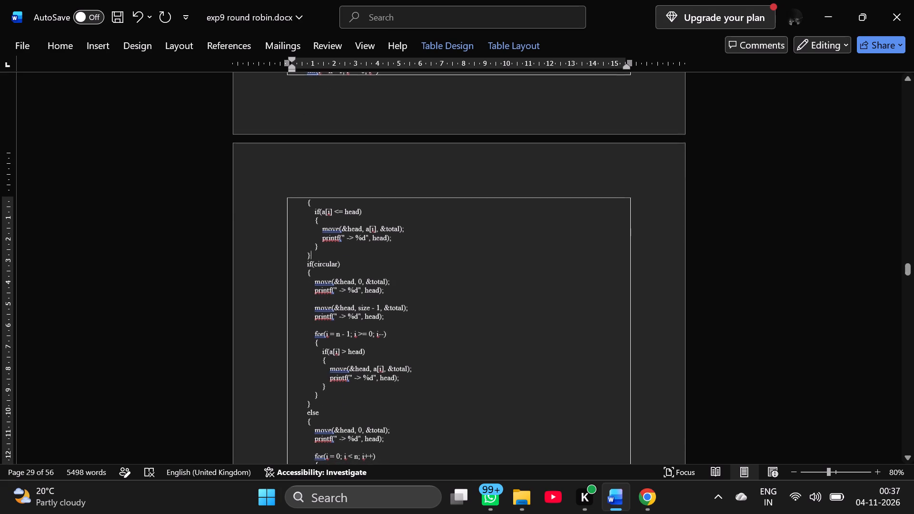
In scan's opposite-direction branch, delete the two blank lines inside the if(circular) block and the one inside its else block.
left_click(319, 300)
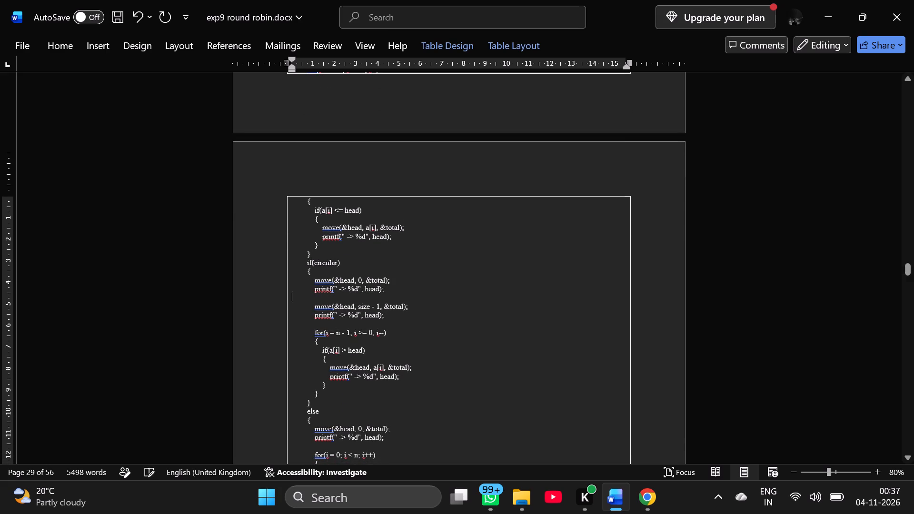
key("BackSpace")
scroll(319, 300, "down", 1)
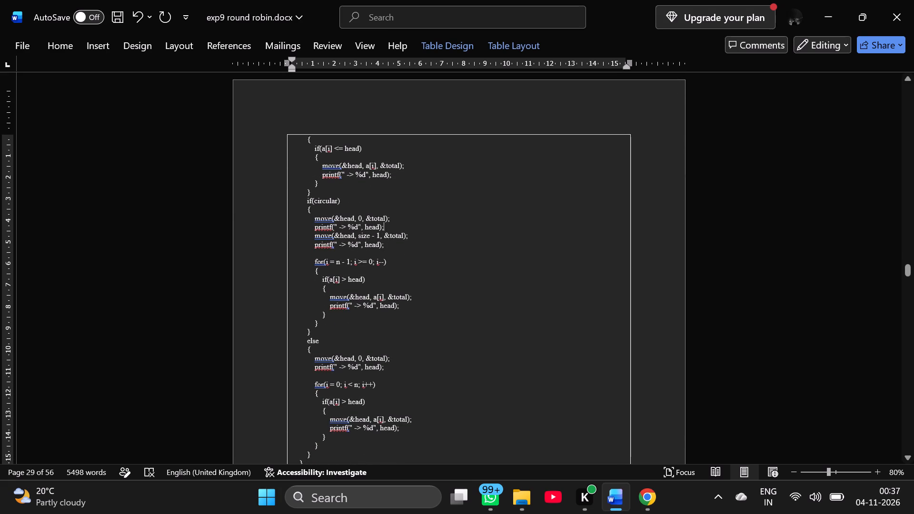
left_click(320, 253)
key("BackSpace")
scroll(311, 291, "down", 2)
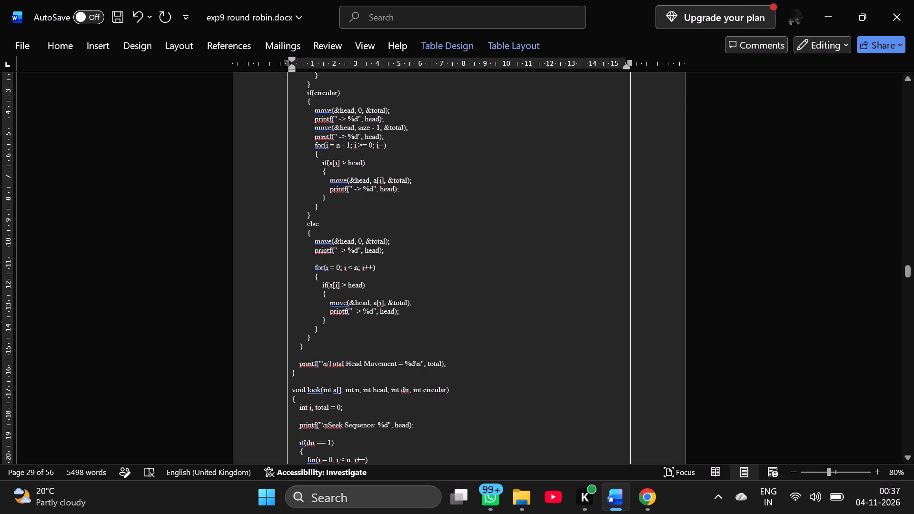
left_click(311, 260)
key("BackSpace")
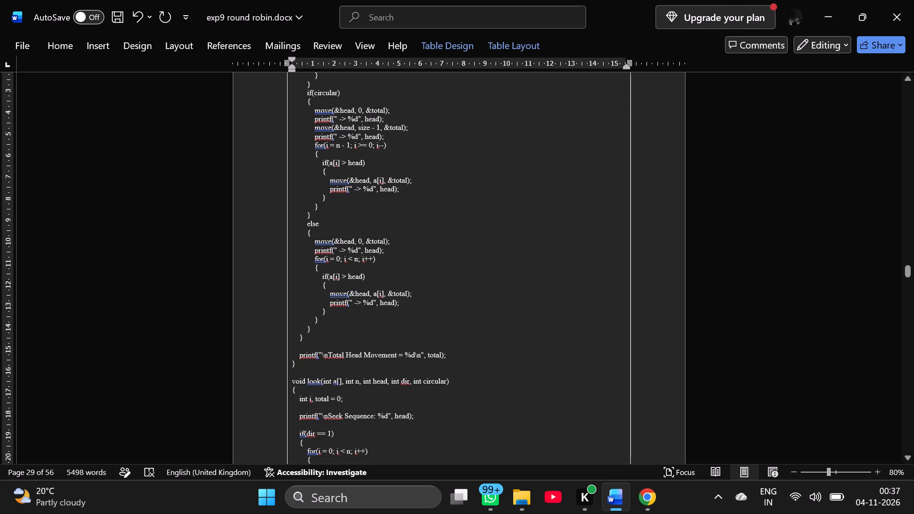
Delete the blank line above scan's Total Head Movement printf and the one between scan and look.
scroll(316, 336, "down", 1)
left_click(295, 307)
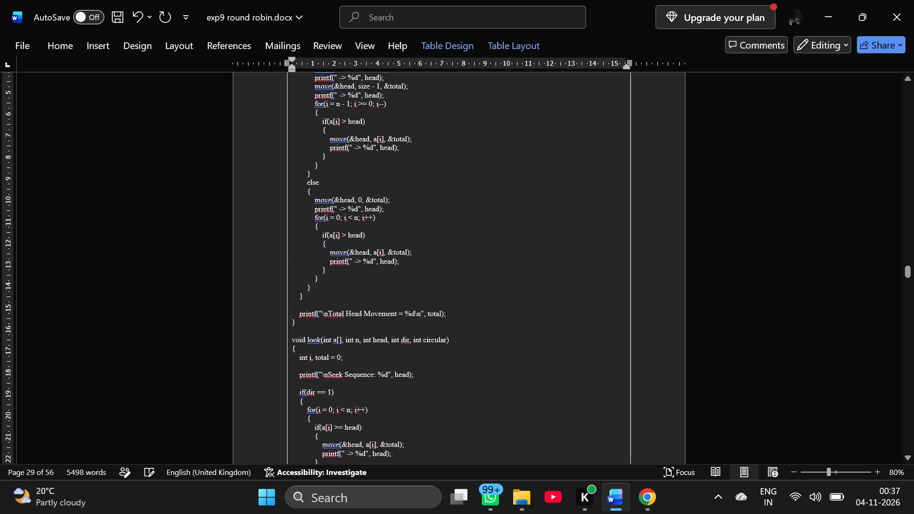
key("BackSpace")
scroll(295, 307, "down", 1)
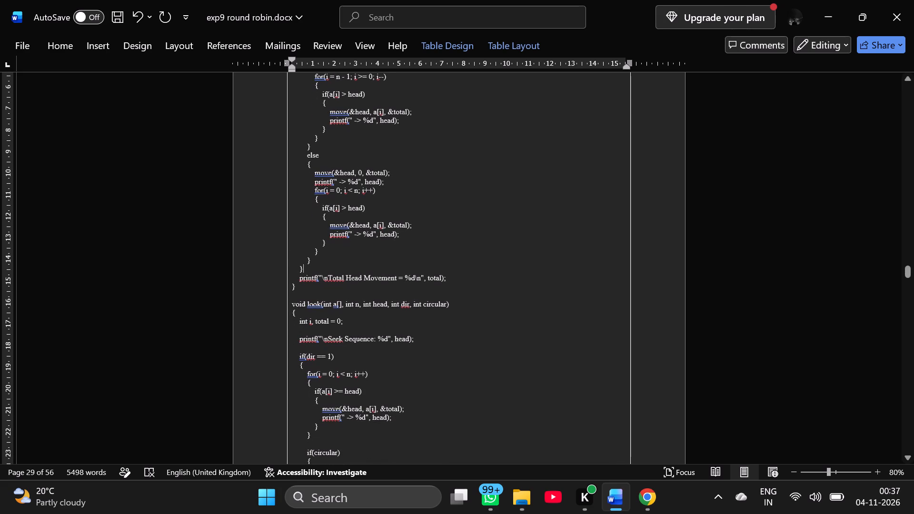
left_click(305, 296)
key("BackSpace")
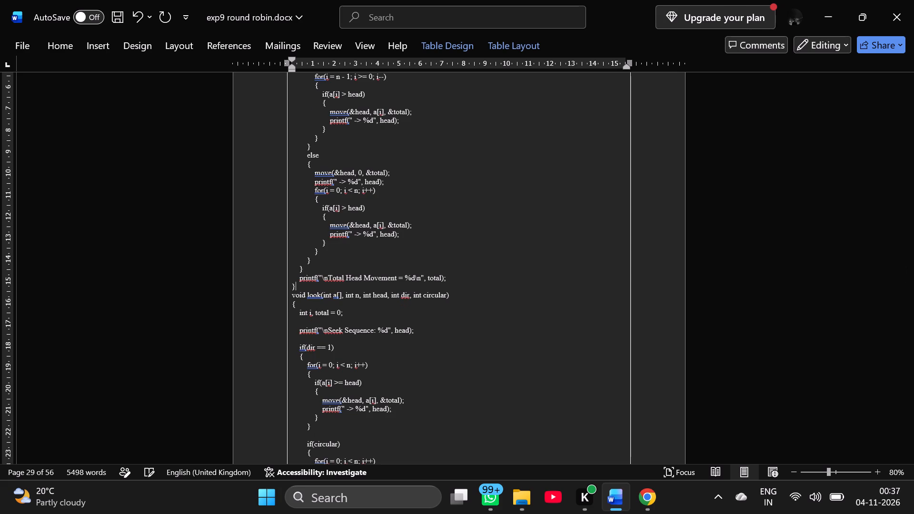
Delete the blank lines before and after the Seek Sequence printf in the look function.
scroll(305, 296, "down", 1)
left_click(300, 265)
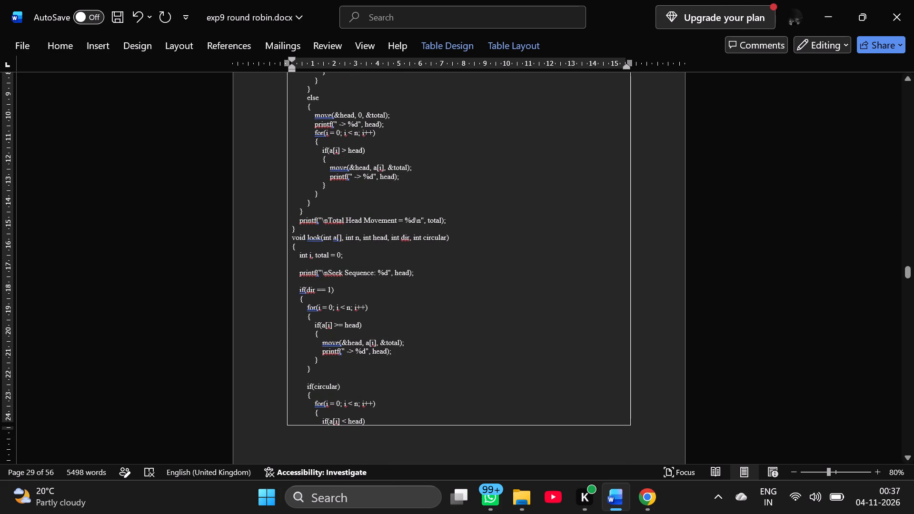
key("BackSpace")
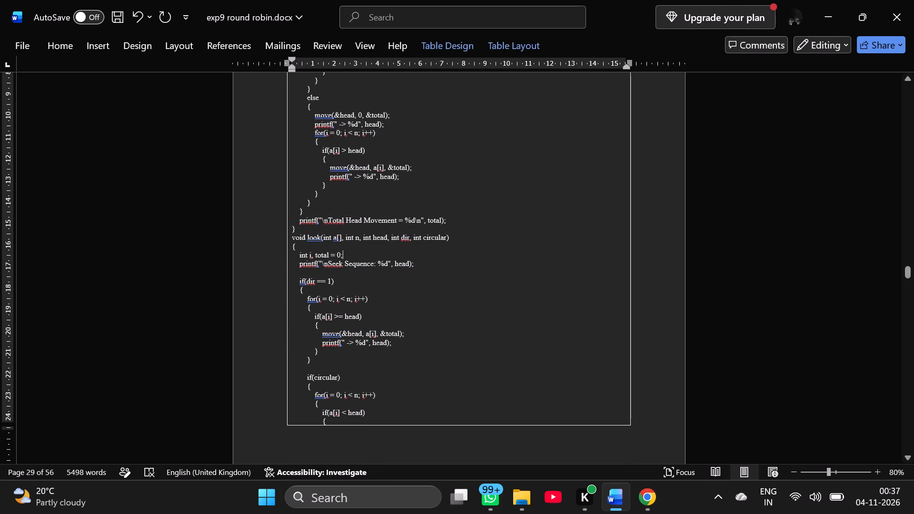
left_click(300, 273)
key("BackSpace")
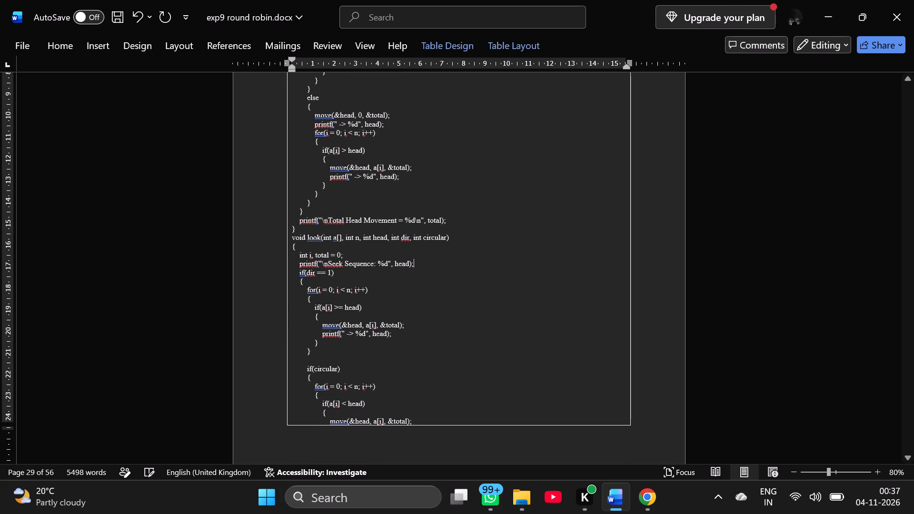
Delete the blank line above if(circular) in both direction branches of the look function.
left_click(313, 357)
key("BackSpace")
scroll(313, 357, "down", 3)
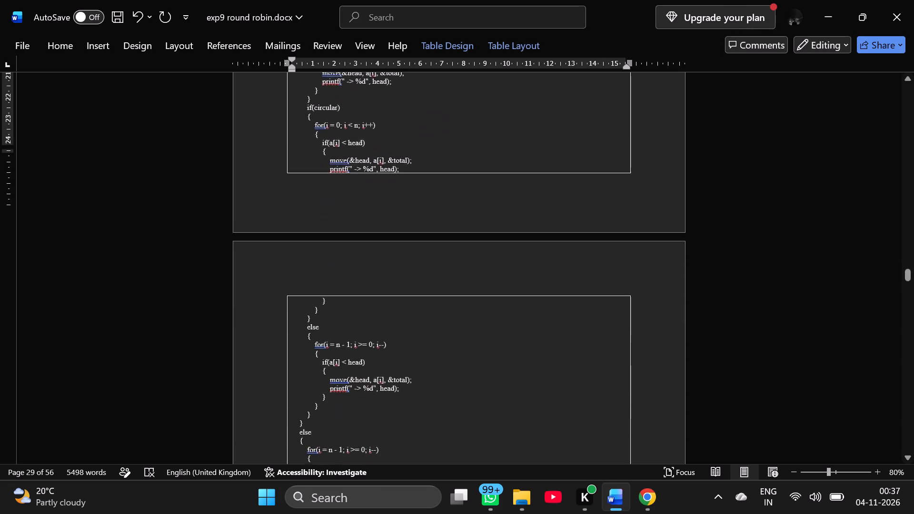
scroll(313, 357, "down", 2)
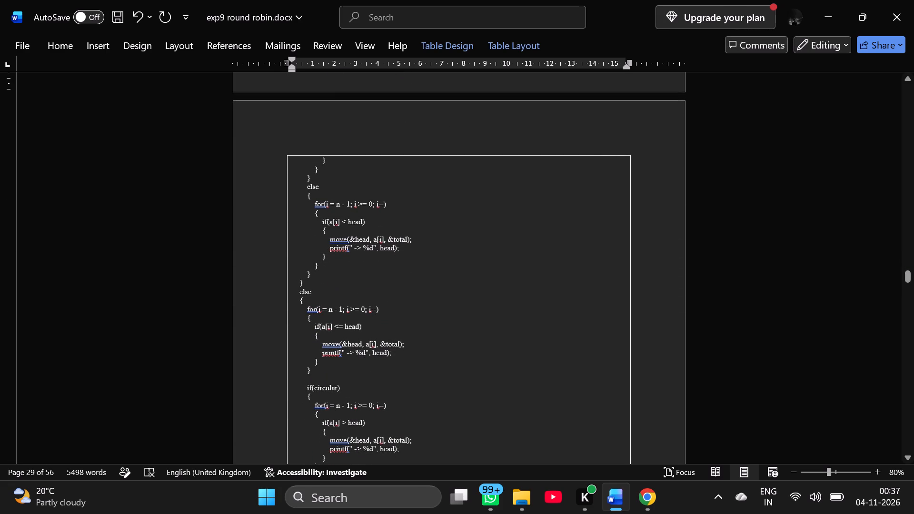
scroll(358, 338, "down", 2)
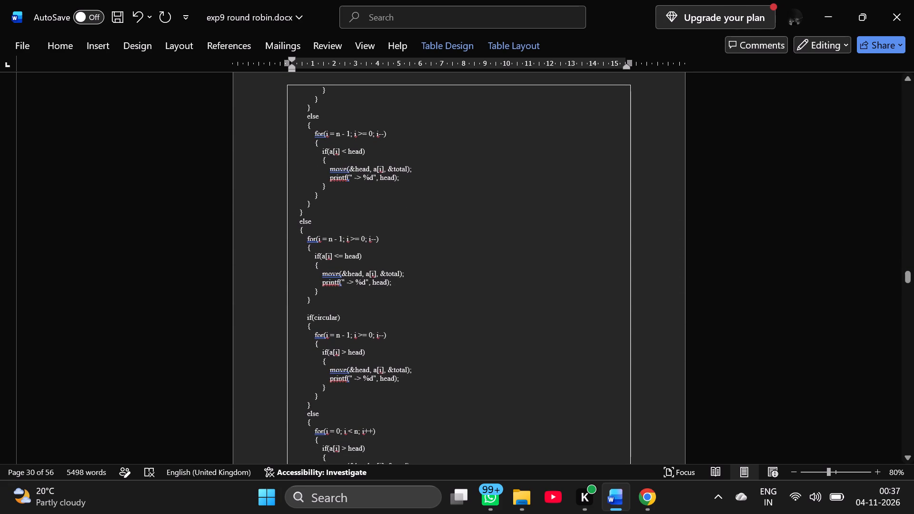
left_click(304, 306)
key("BackSpace")
Delete the blank line between the end of the look function and int main().
scroll(304, 306, "down", 1)
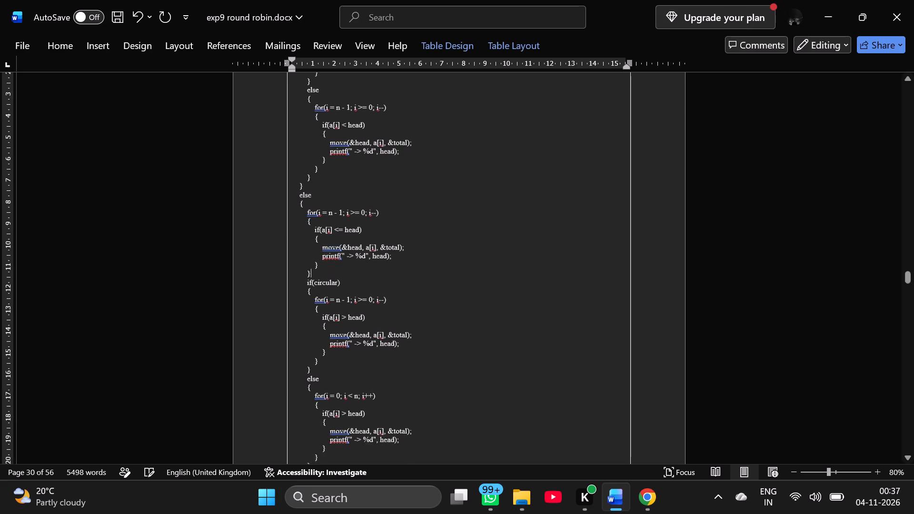
scroll(304, 306, "down", 1)
scroll(310, 346, "down", 1)
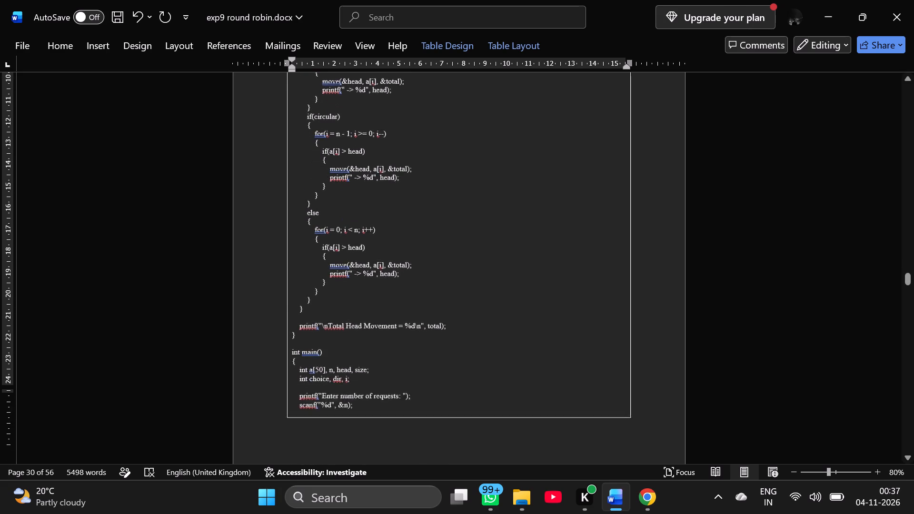
scroll(310, 346, "down", 1)
left_click(296, 308)
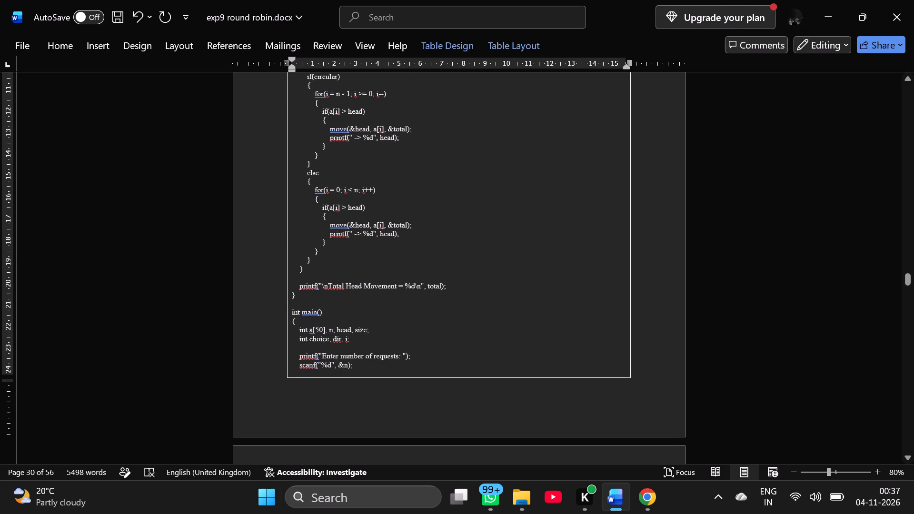
left_click(302, 304)
key("BackSpace")
In main, delete the blank lines above the "Enter number of requests" and "Enter disk requests" printf statements.
scroll(302, 304, "down", 1)
left_click(309, 287)
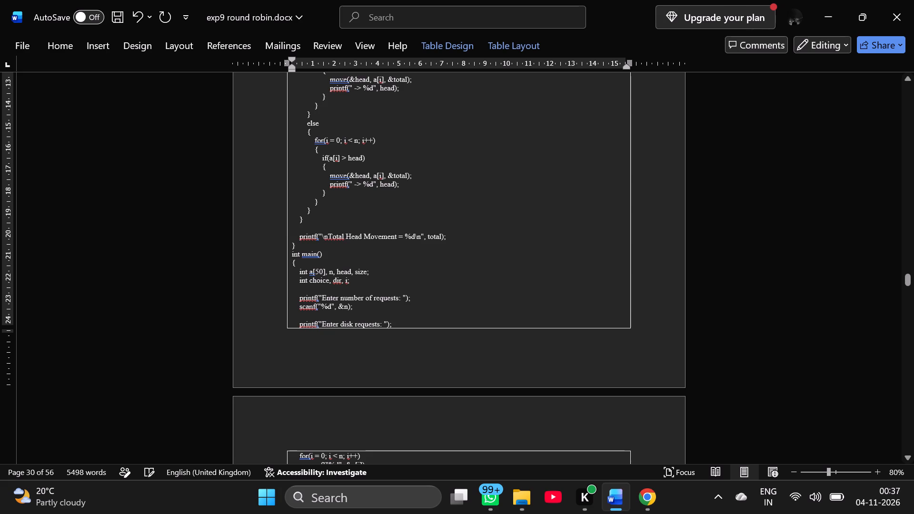
key("BackSpace")
scroll(309, 287, "down", 1)
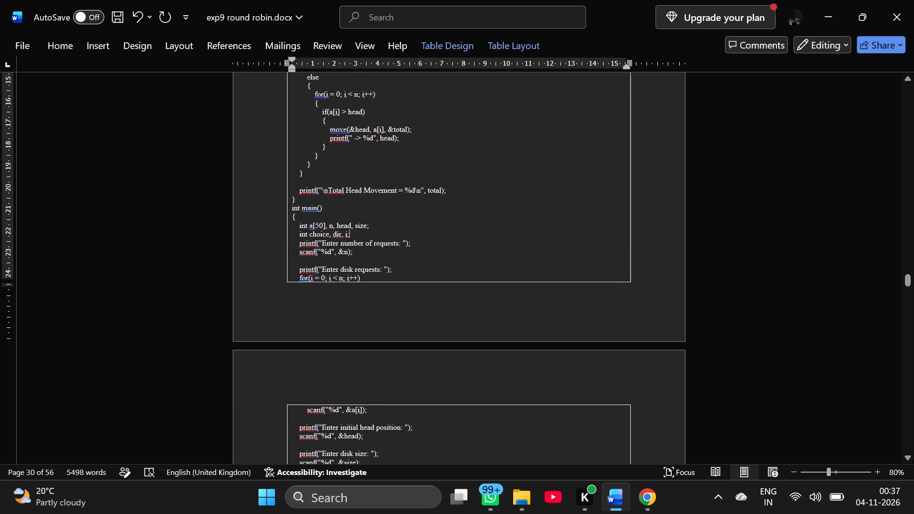
left_click(305, 263)
key("BackSpace")
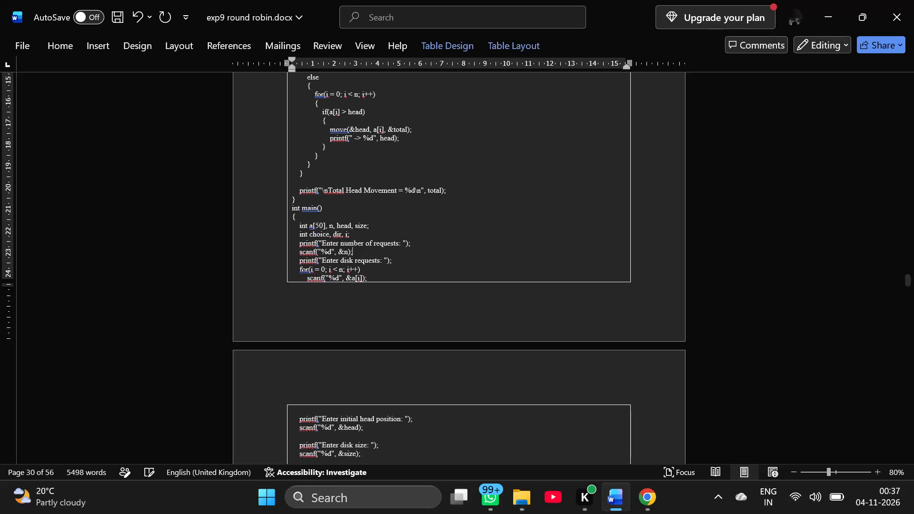
Delete the blank lines above the initial head position prompt, the disk size prompt and the "1. FCFS" menu printf in main.
scroll(305, 263, "down", 1)
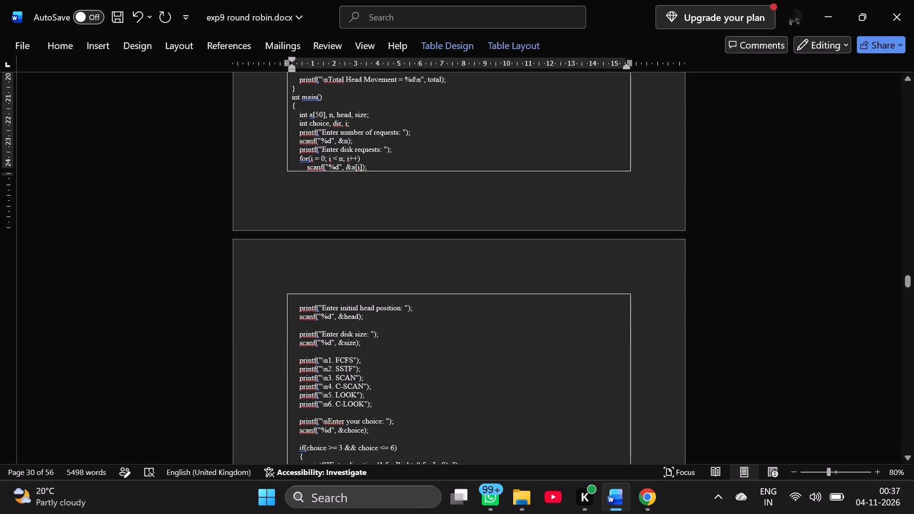
left_click(310, 300)
key("BackSpace")
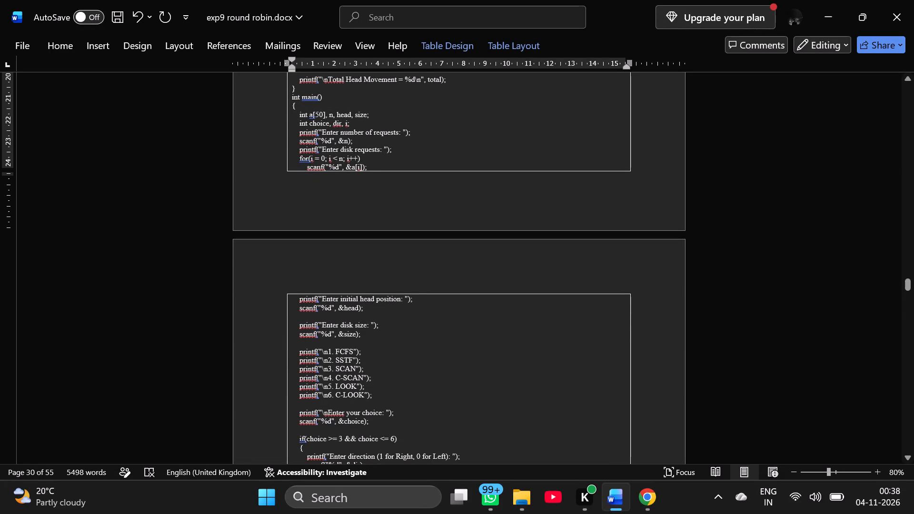
left_click(312, 317)
key("BackSpace")
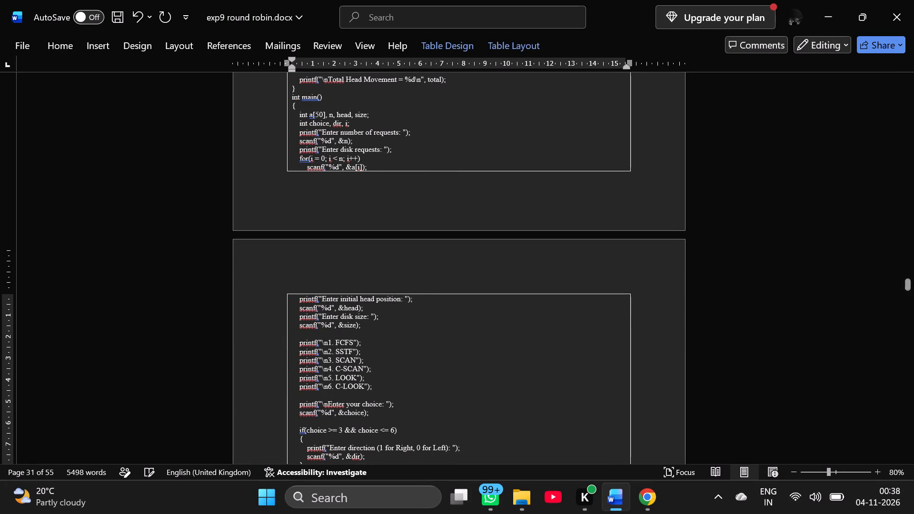
left_click(301, 336)
key("BackSpace")
Delete the blank lines above the "Enter your choice" printf, the if(choice >= 3 && choice <= 6) check and switch(choice).
scroll(301, 336, "down", 1)
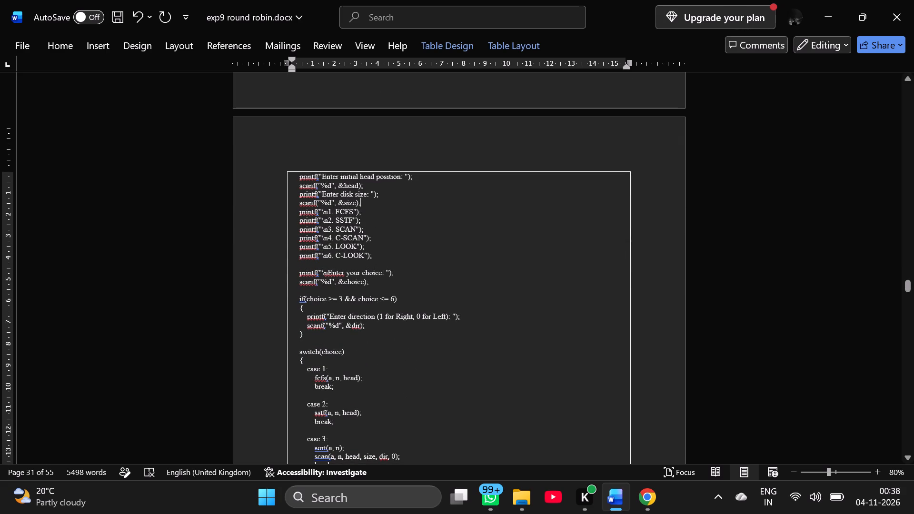
left_click(308, 262)
key("BackSpace")
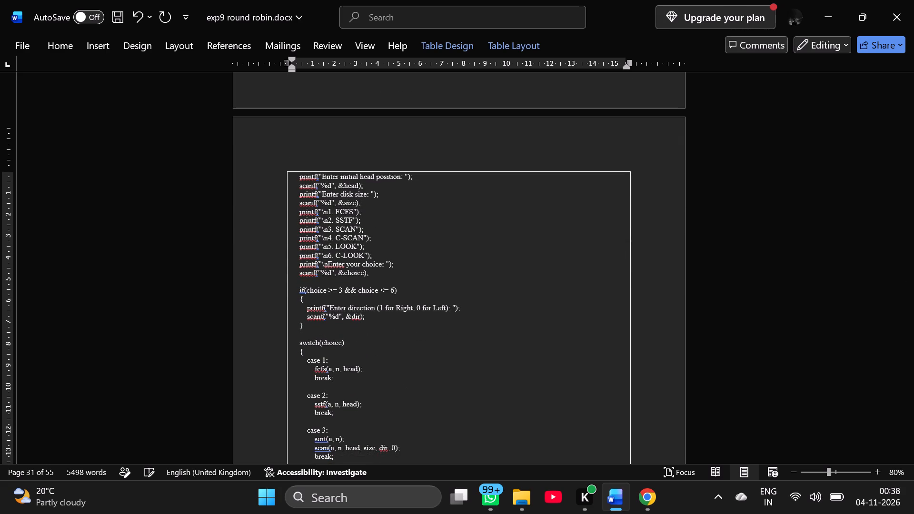
left_click(304, 280)
key("BackSpace")
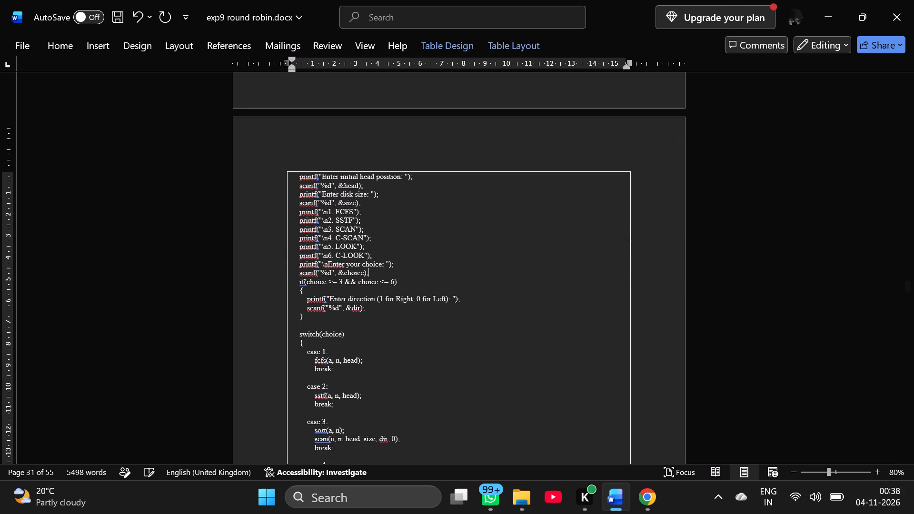
scroll(331, 313, "down", 1)
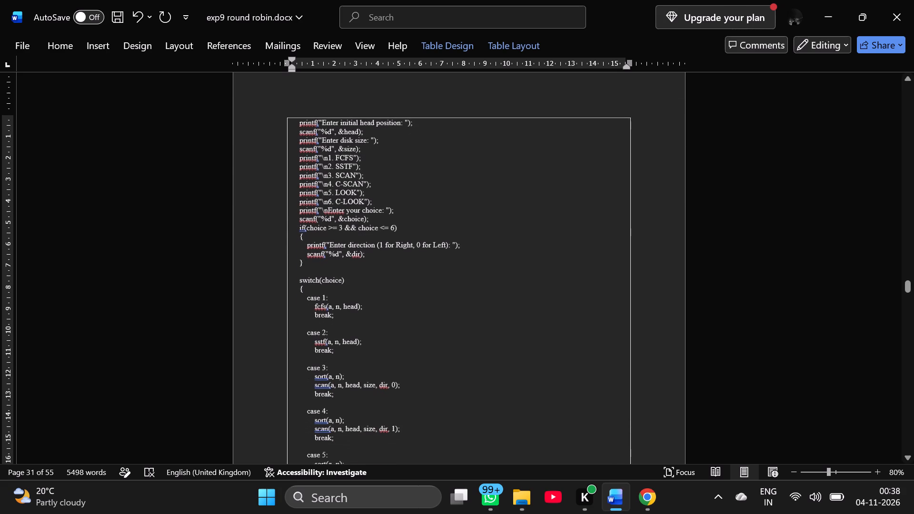
left_click(302, 270)
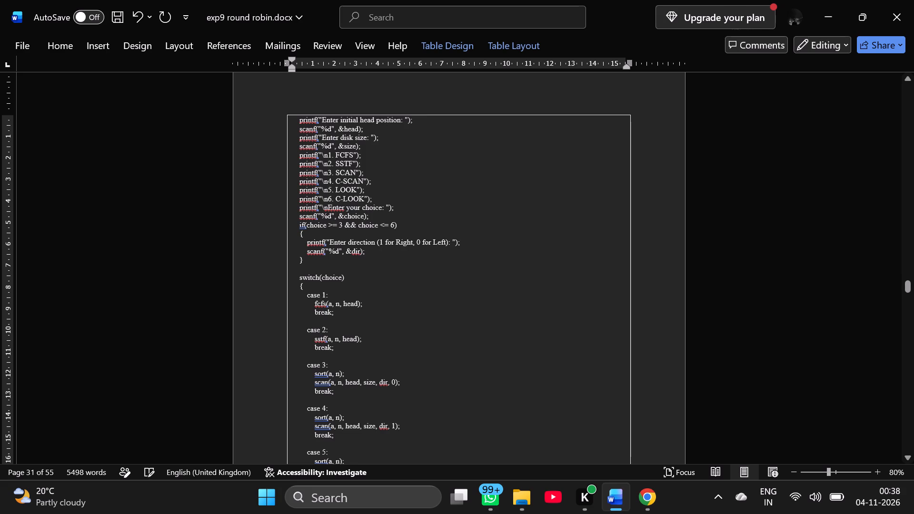
key("BackSpace")
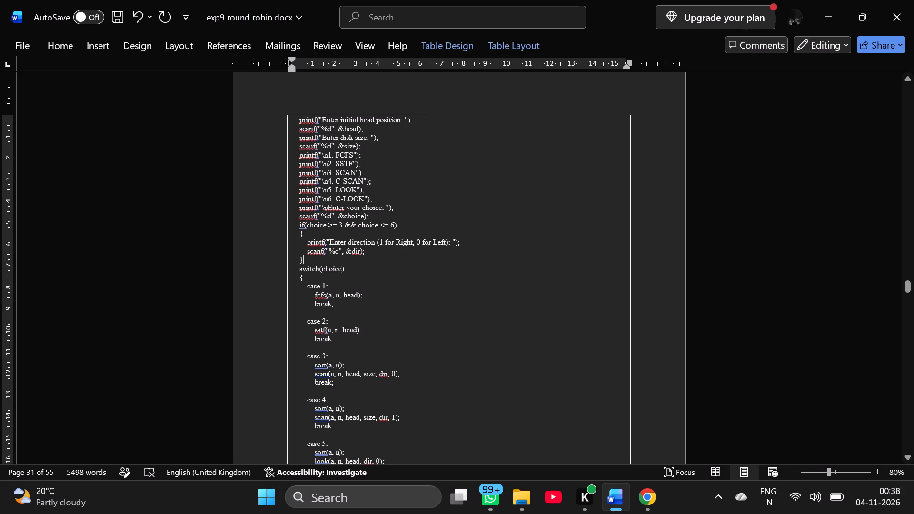
In the switch block of main, delete the blank lines above case 2, case 3 and case 4.
left_click(314, 314)
key("BackSpace")
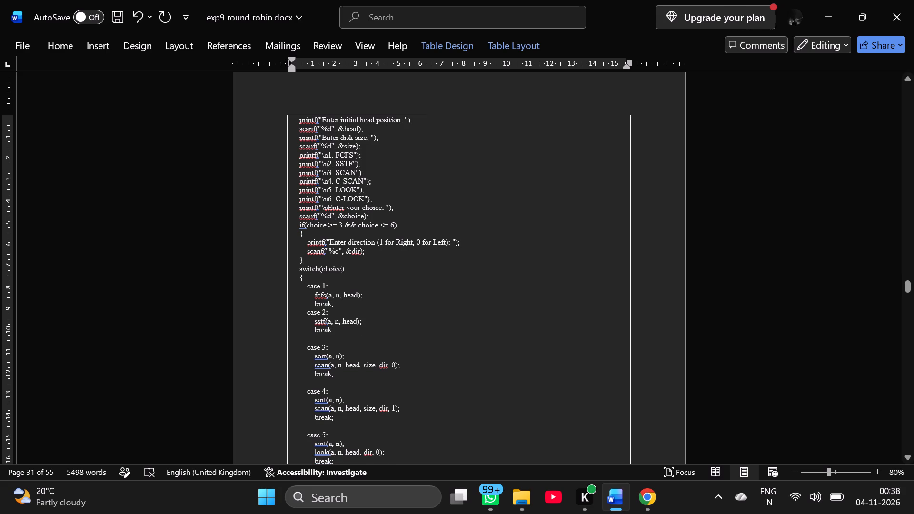
left_click(306, 334)
key("BackSpace")
scroll(306, 334, "down", 1)
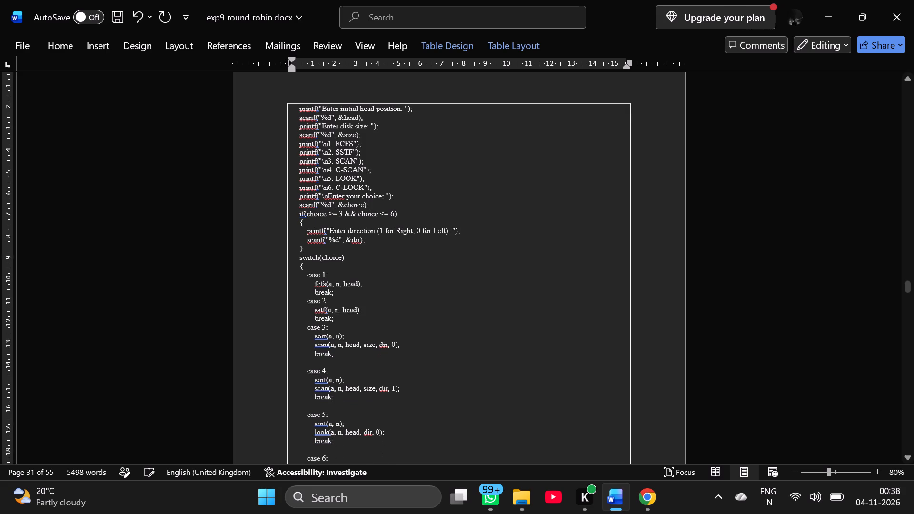
scroll(306, 334, "down", 1)
left_click(315, 292)
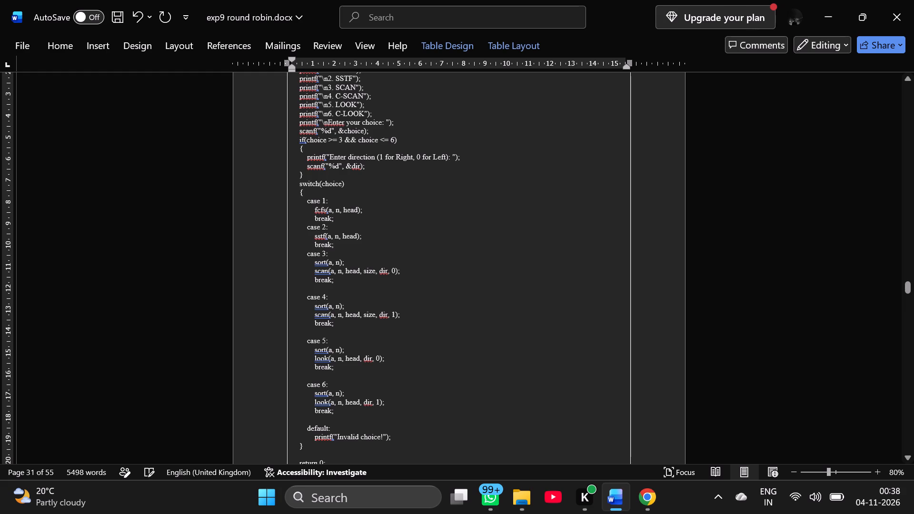
left_click(306, 290)
key("BackSpace")
Delete the blank lines above case 5, case 6, default and return 0 at the end of main.
left_click(303, 325)
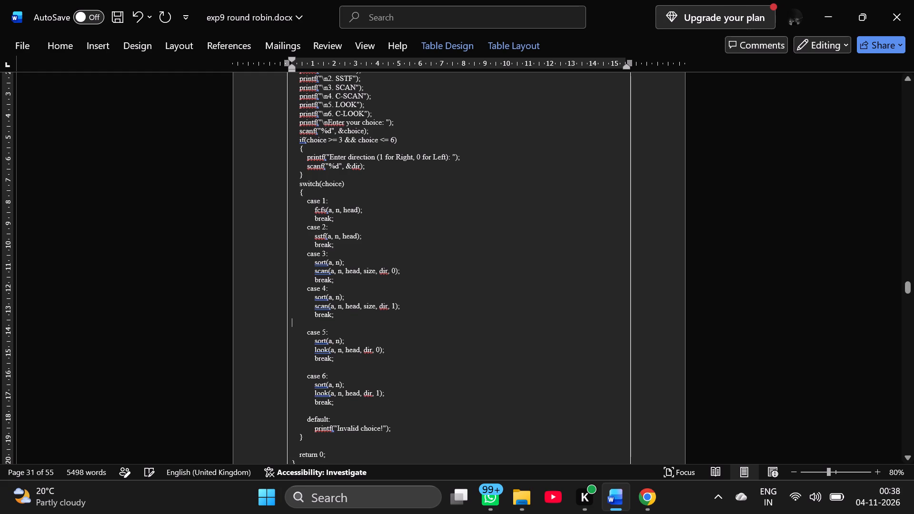
key("BackSpace")
left_click(303, 356)
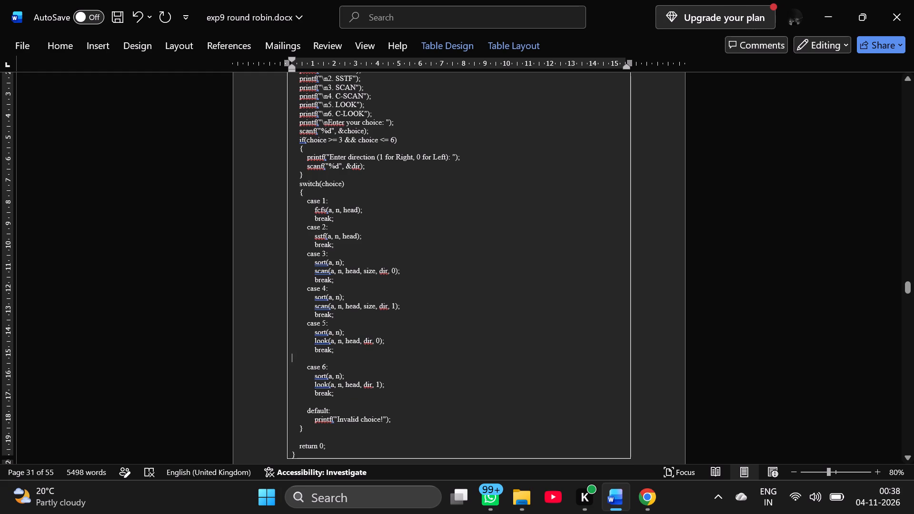
key("BackSpace")
left_click(307, 392)
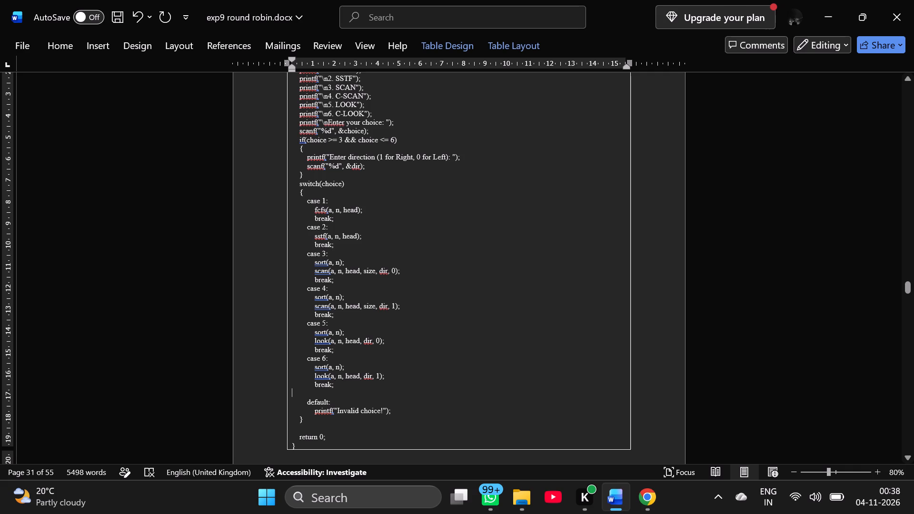
key("BackSpace")
left_click(298, 419)
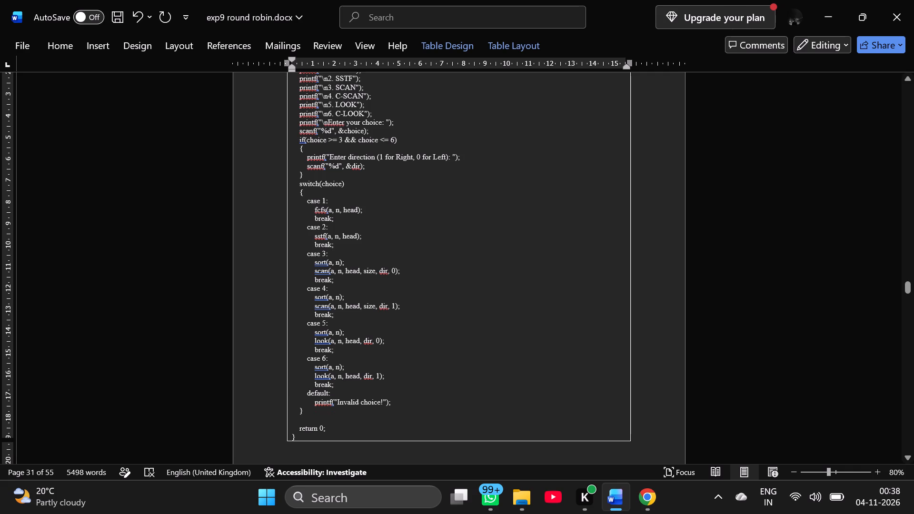
key("BackSpace")
Review the compacted disk scheduling program from its first include lines to its end, and the Output section after it.
scroll(298, 419, "down", 2)
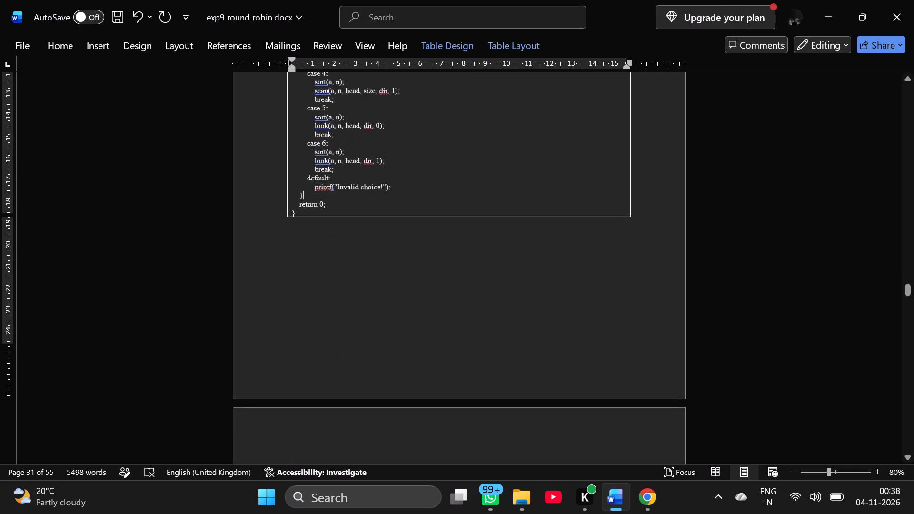
scroll(298, 419, "up", 7)
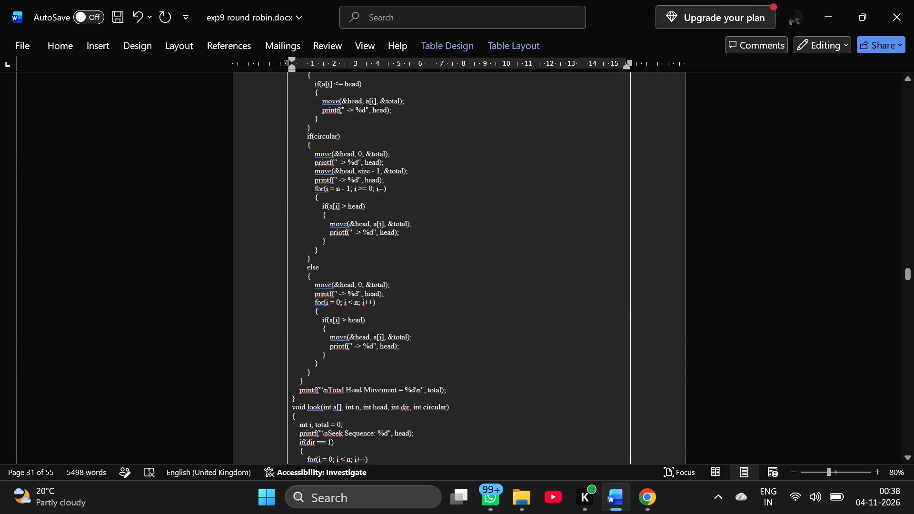
scroll(298, 419, "up", 3)
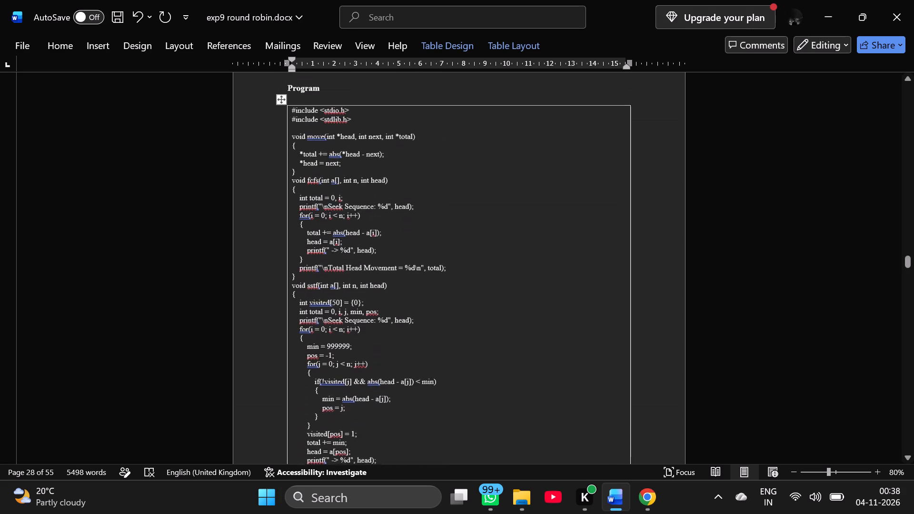
scroll(298, 419, "up", 1)
scroll(298, 419, "down", 4)
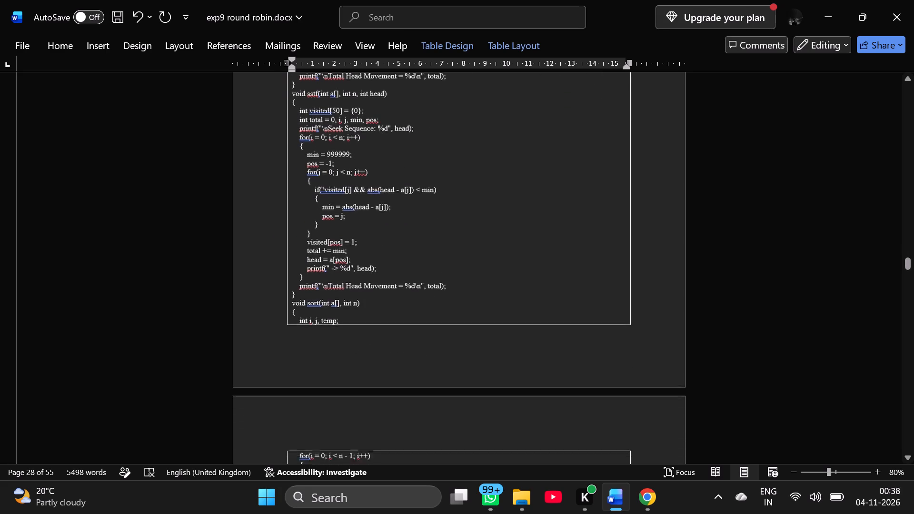
scroll(298, 419, "down", 6)
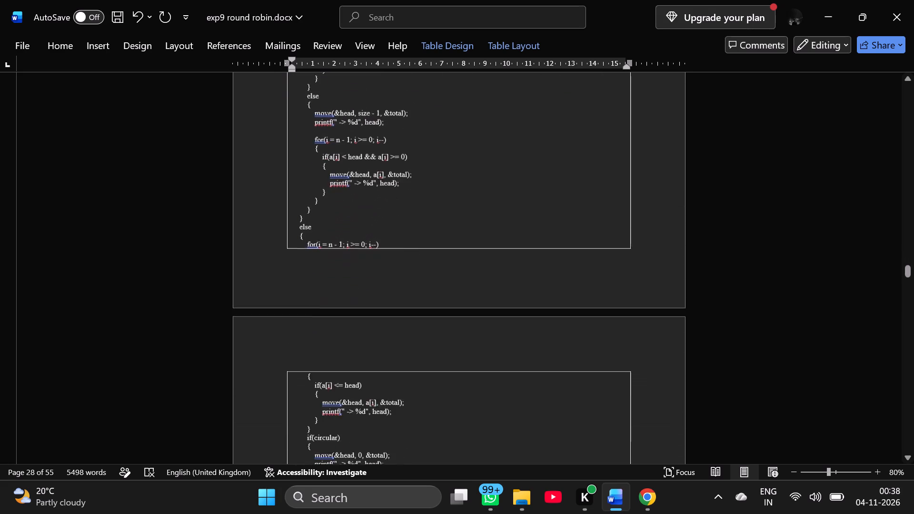
scroll(298, 419, "down", 6)
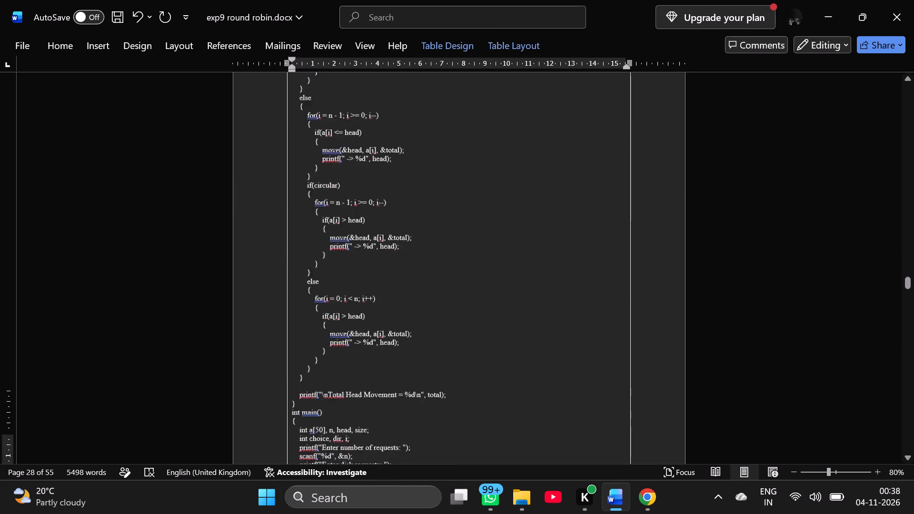
scroll(298, 419, "down", 6)
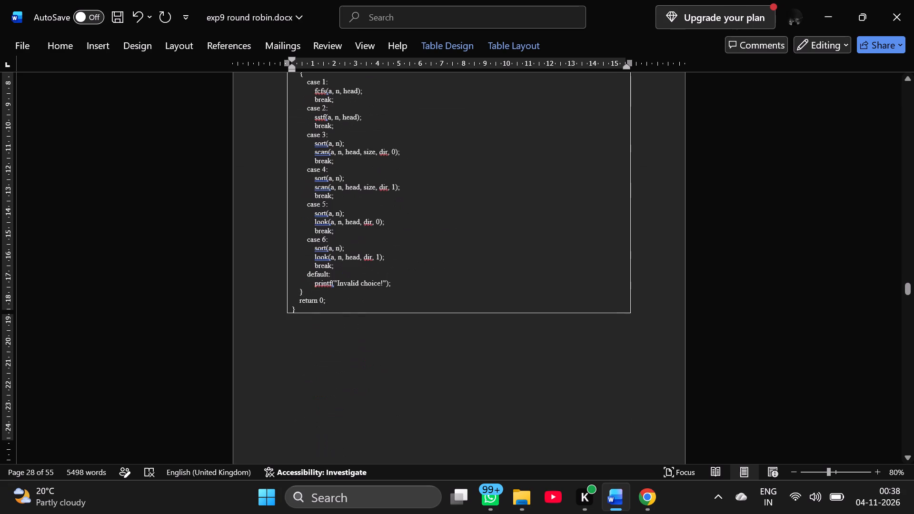
scroll(298, 419, "down", 3)
scroll(298, 419, "up", 1)
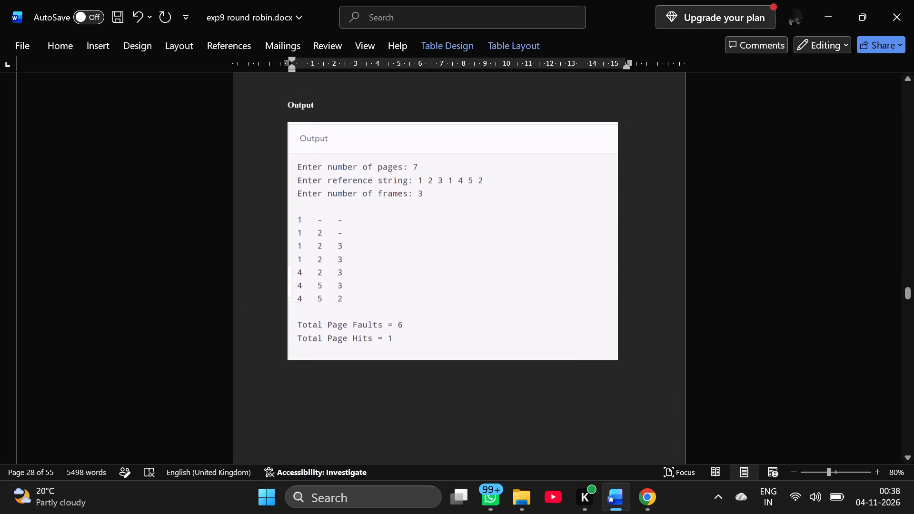
scroll(298, 419, "up", 1)
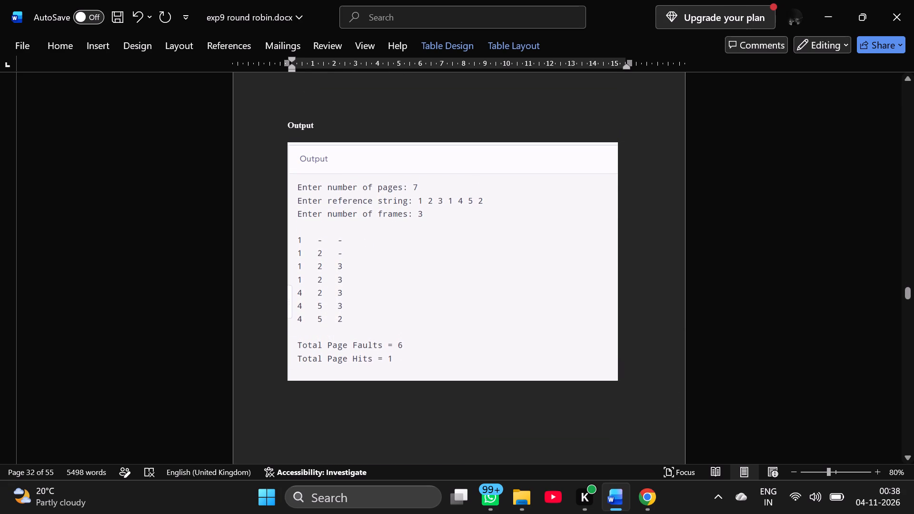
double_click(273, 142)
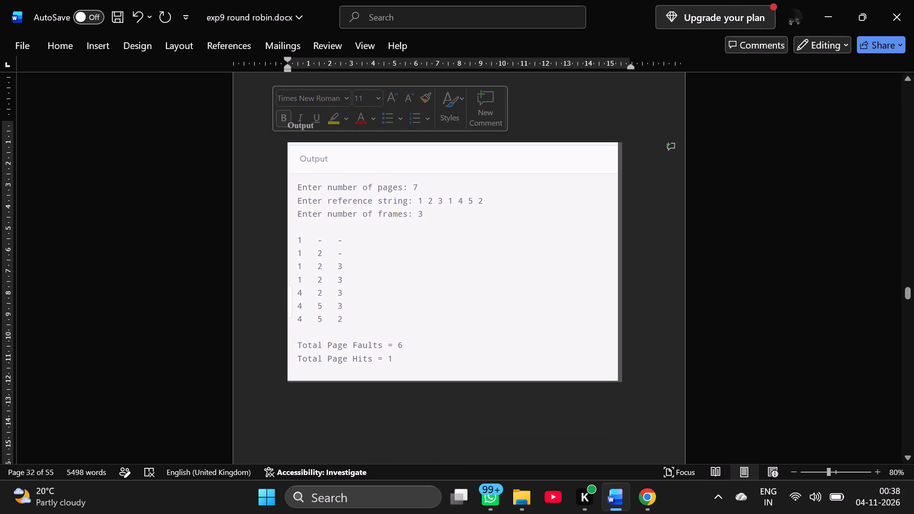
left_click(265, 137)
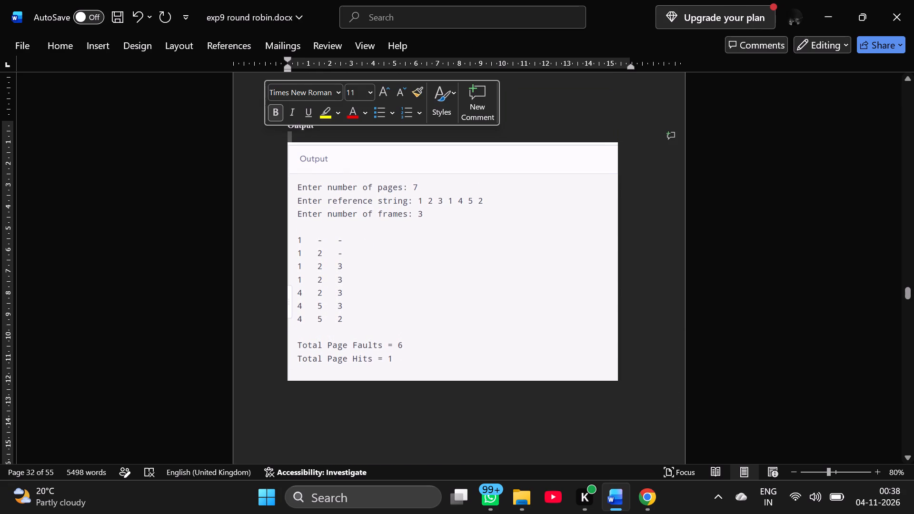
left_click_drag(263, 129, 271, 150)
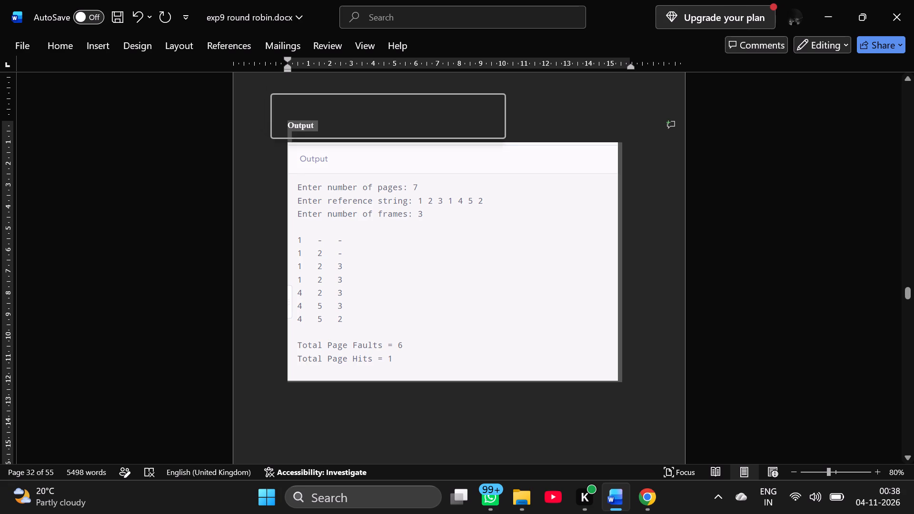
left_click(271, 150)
Delete the old page replacement material, from the Optimal Page Replacement Algorithm heading through the theory and programs that follow it.
scroll(287, 238, "down", 3)
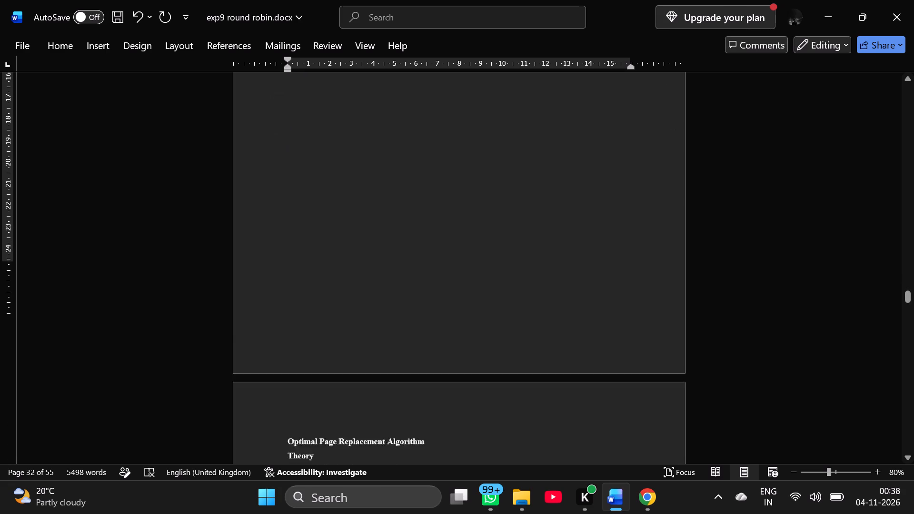
scroll(287, 238, "down", 2)
left_click(278, 354)
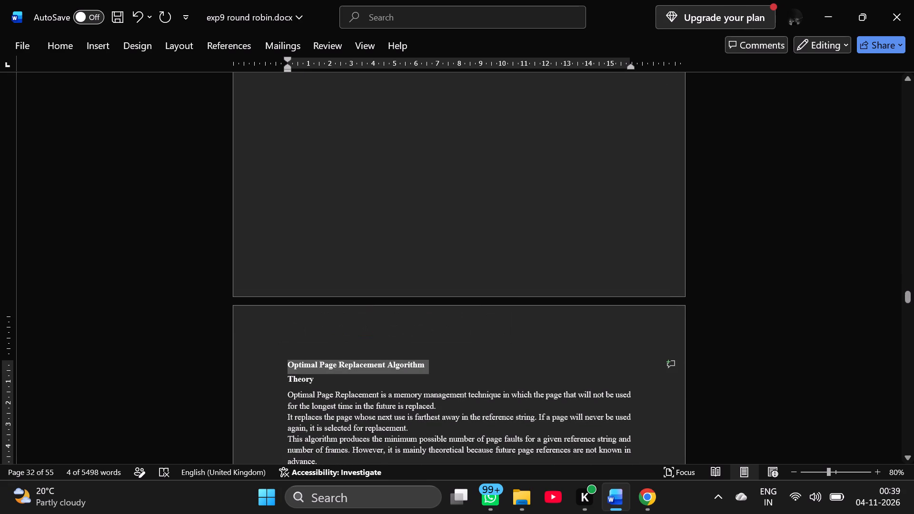
left_click(268, 350)
left_click(275, 354)
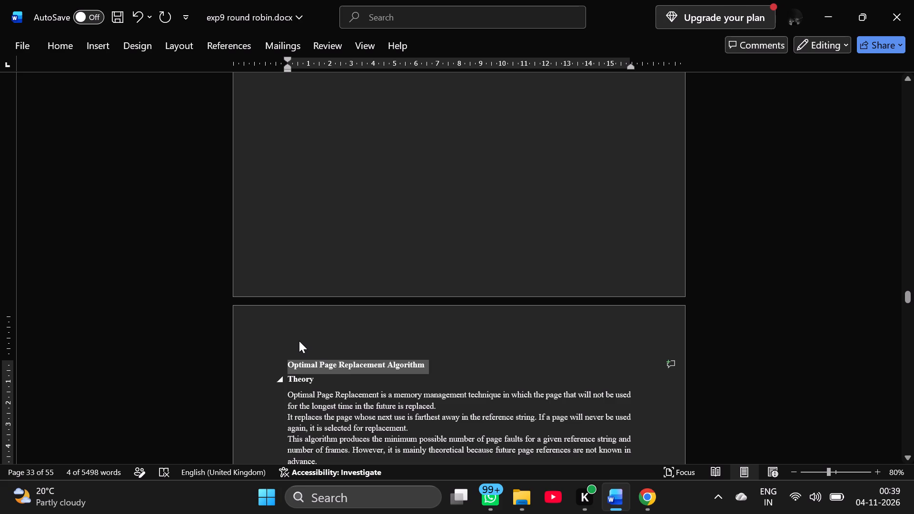
left_click(299, 341)
left_click_drag(284, 361, 325, 450)
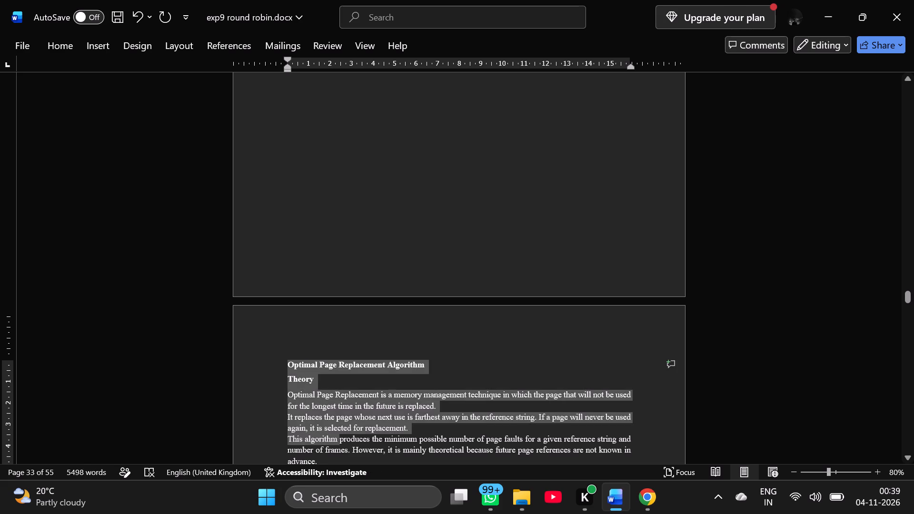
left_click_drag(325, 450, 346, 475)
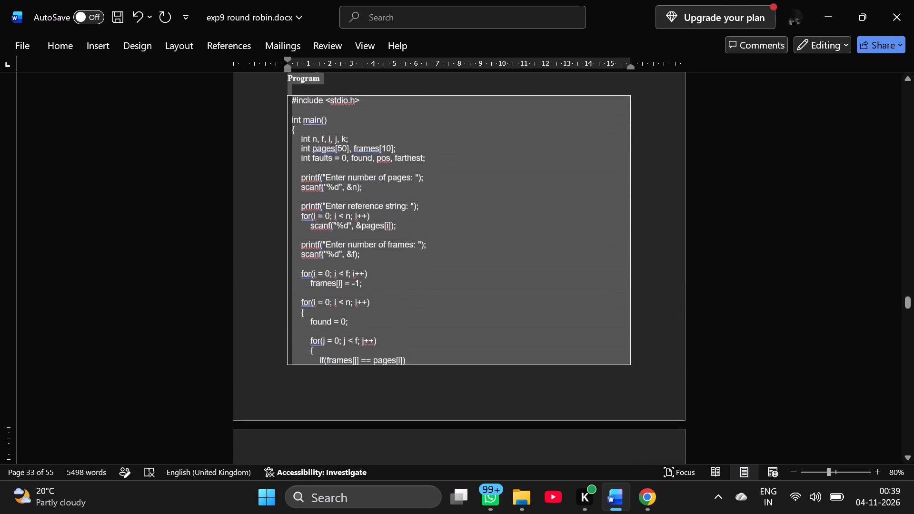
left_click_drag(346, 475, 348, 513)
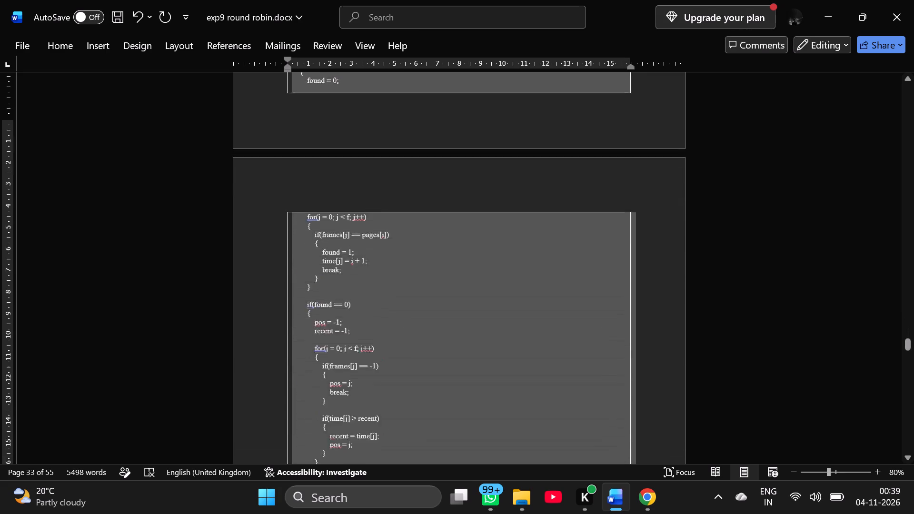
left_click_drag(348, 513, 427, 165)
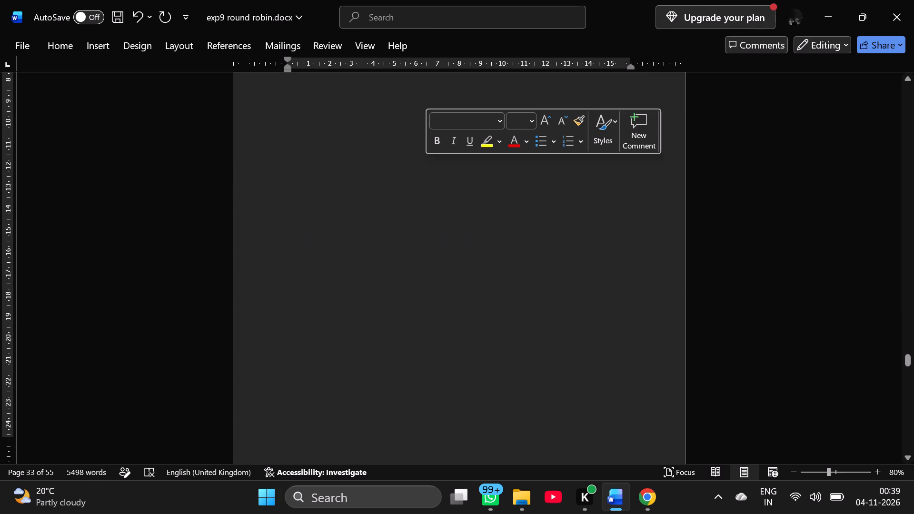
key("BackSpace")
Delete the old page replacement output screenshot under the Output heading, leaving no stray character in its place.
scroll(427, 165, "down", 3)
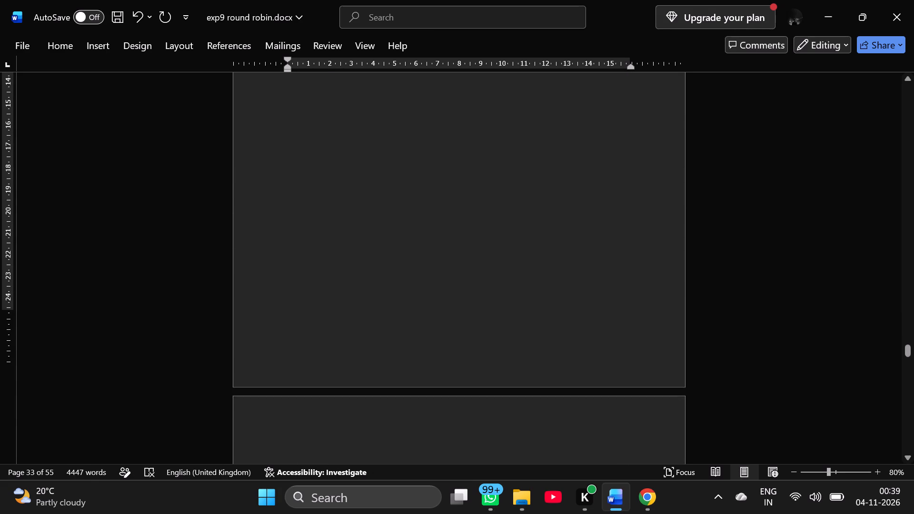
scroll(427, 165, "down", 6)
scroll(427, 165, "up", 4)
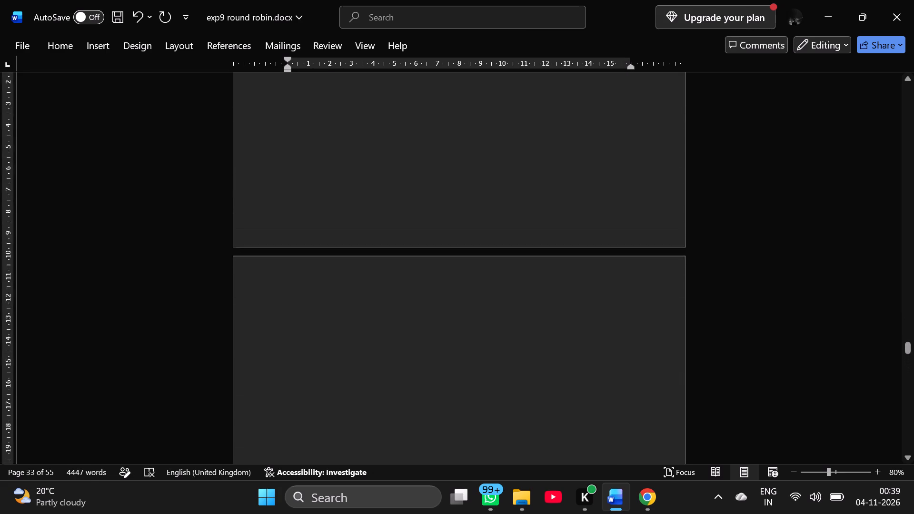
scroll(427, 165, "up", 6)
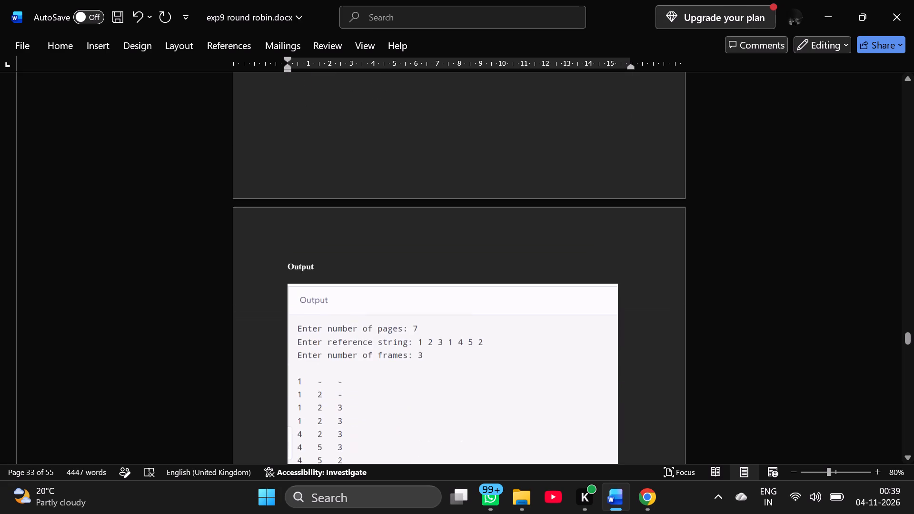
scroll(427, 165, "up", 1)
left_click(427, 165)
key("BackSpace")
key("backslash")
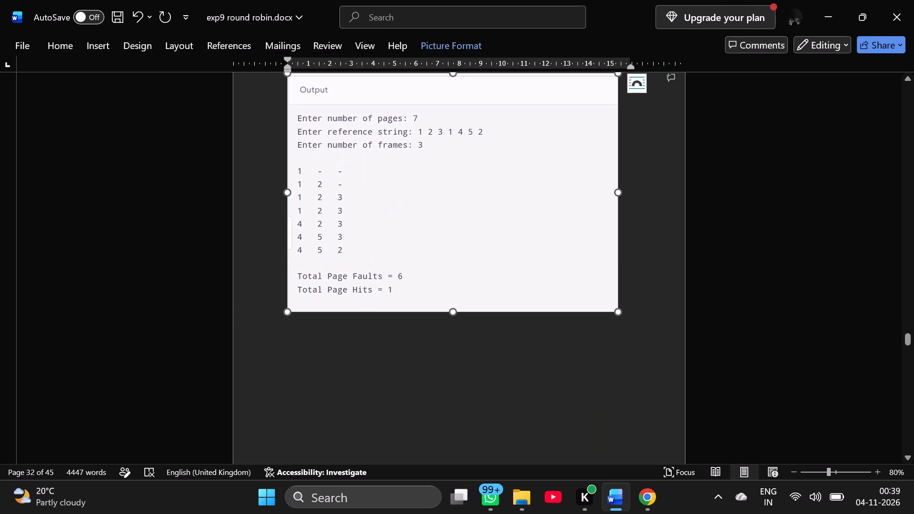
scroll(427, 165, "up", 1)
key("BackSpace")
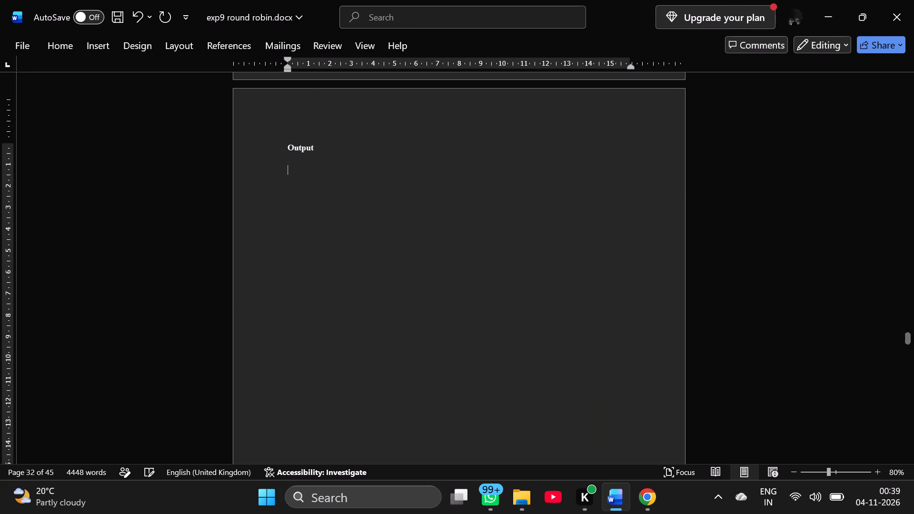
scroll(427, 165, "up", 2)
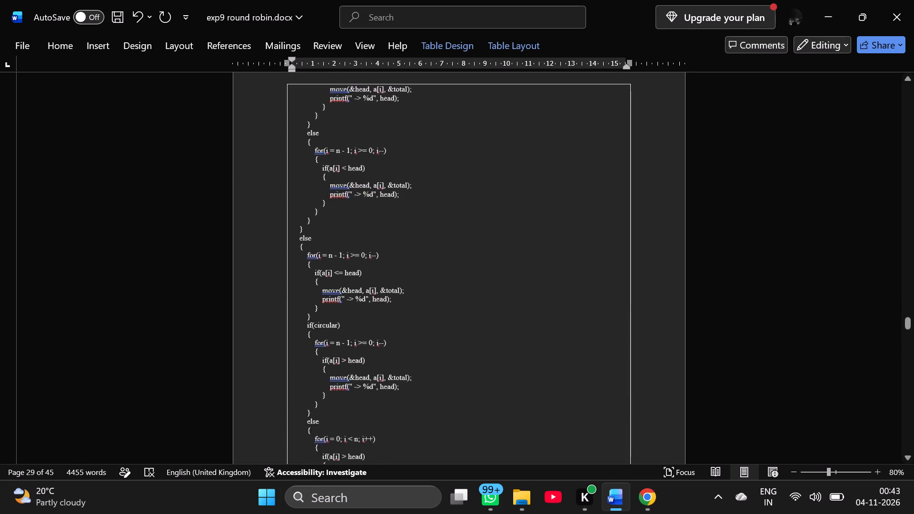
scroll(494, 414, "down", 6)
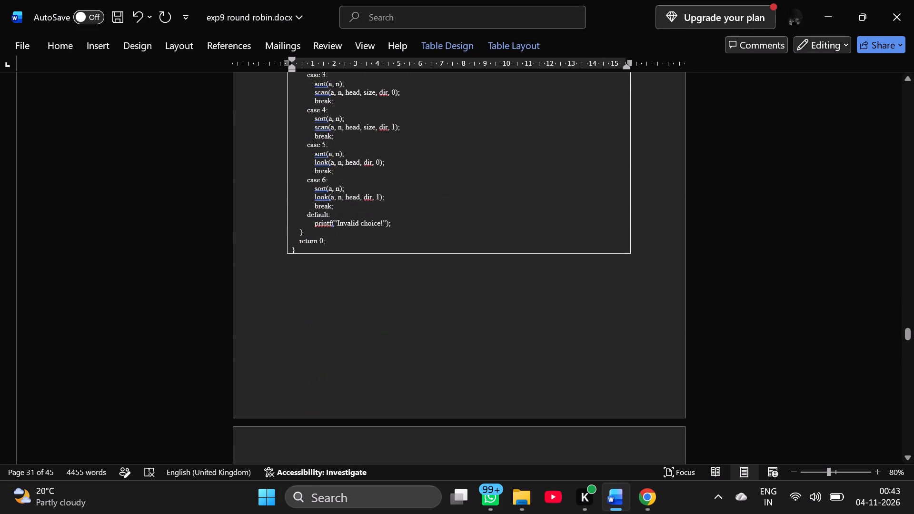
left_click(290, 240)
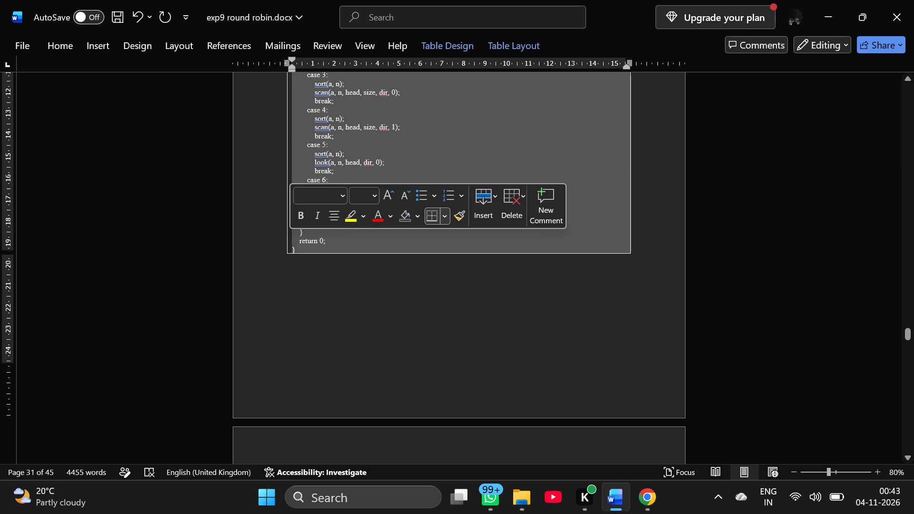
key("ctrl+v")
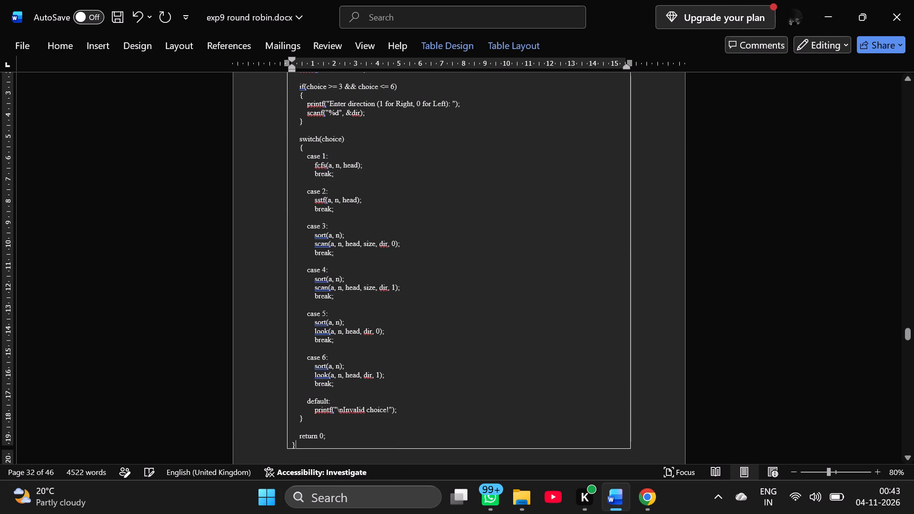
Remove the blank line above return 0; at the end of the pasted program.
left_click(304, 425)
key("BackSpace")
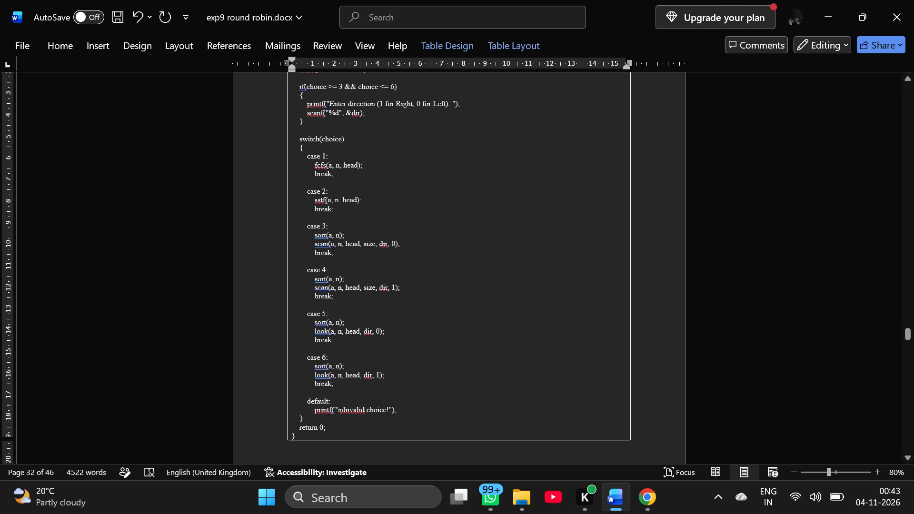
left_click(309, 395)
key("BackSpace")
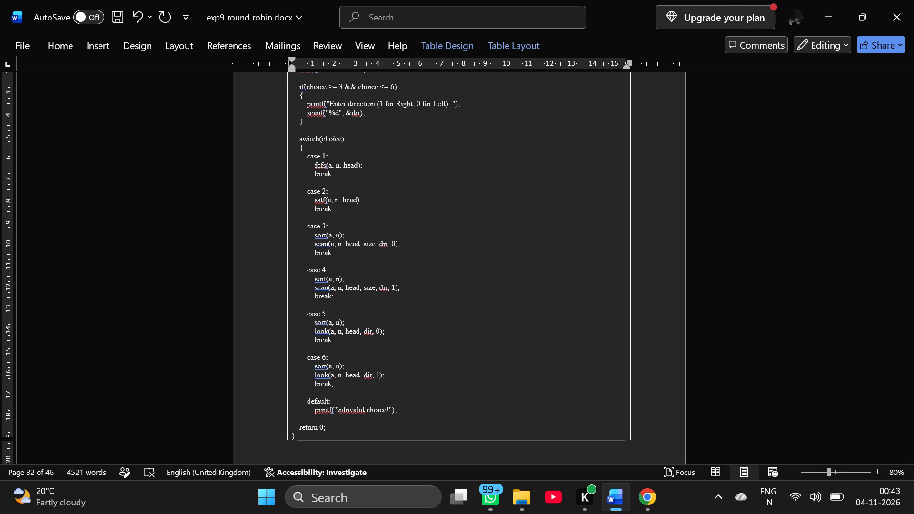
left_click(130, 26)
Remove the blank lines between the case 1 to case 6 blocks and before default in the program's switch statement.
left_click(314, 393)
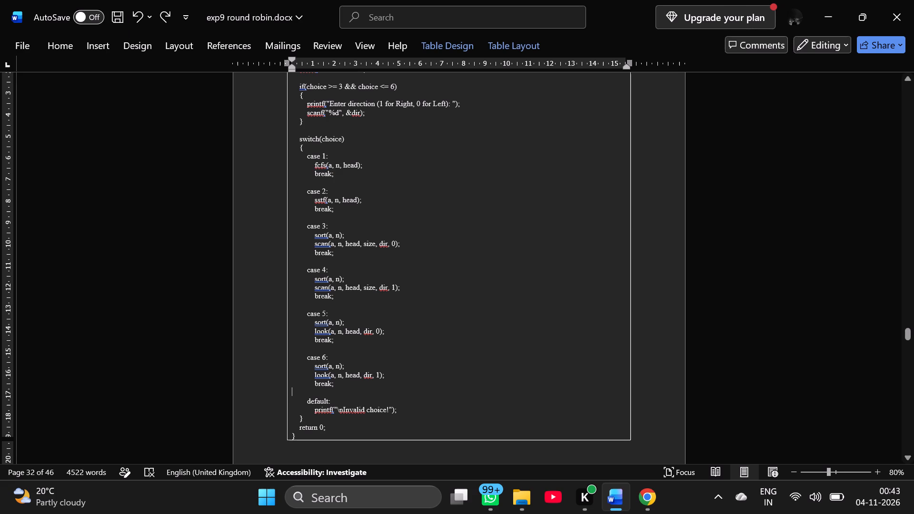
key("BackSpace")
left_click(310, 345)
key("BackSpace")
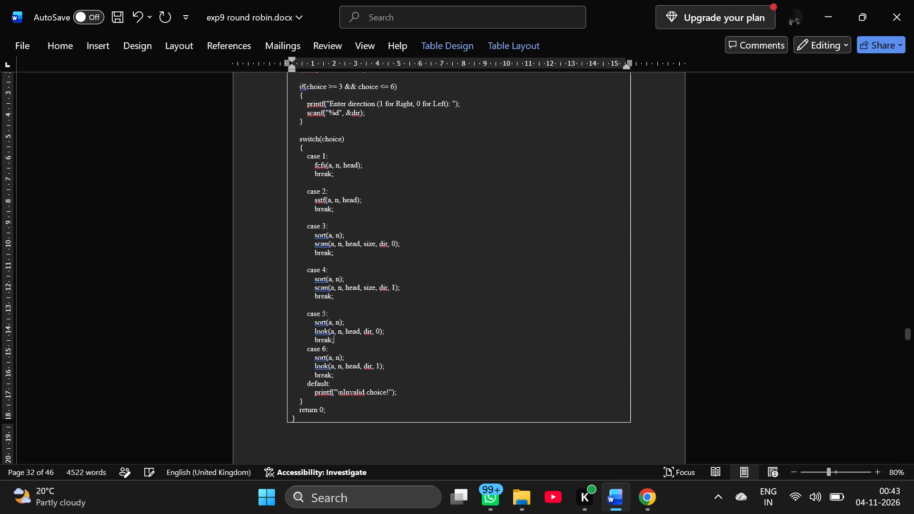
left_click(308, 303)
key("BackSpace")
key("BackSpace")
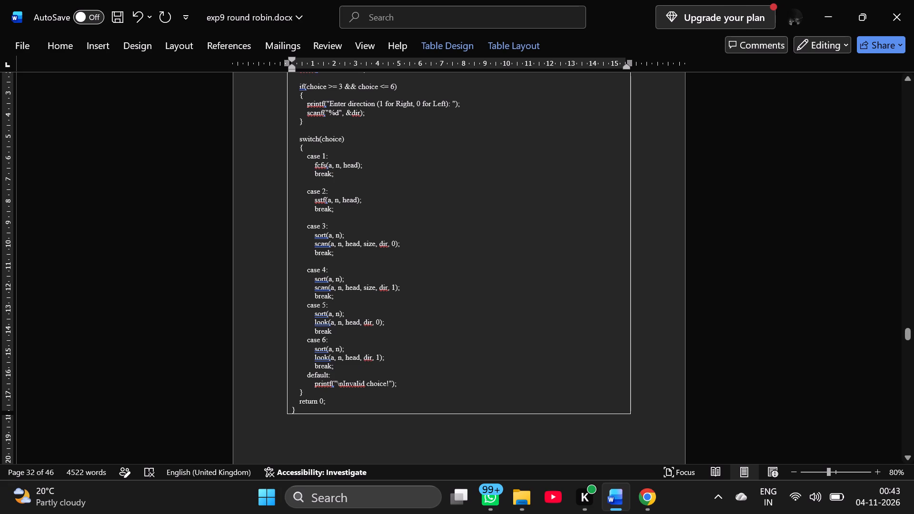
left_click(308, 258)
key("BackSpace")
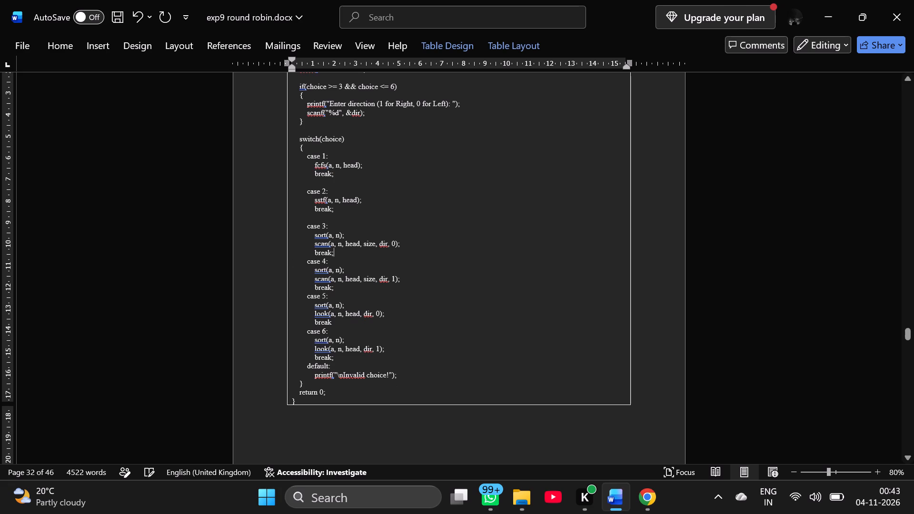
left_click(313, 217)
key("BackSpace")
scroll(313, 217, "up", 1)
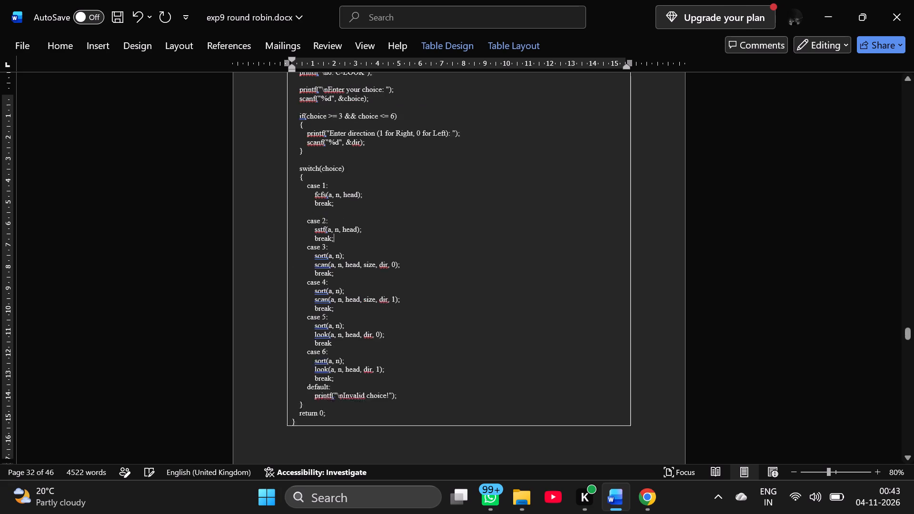
scroll(313, 217, "up", 1)
left_click(308, 276)
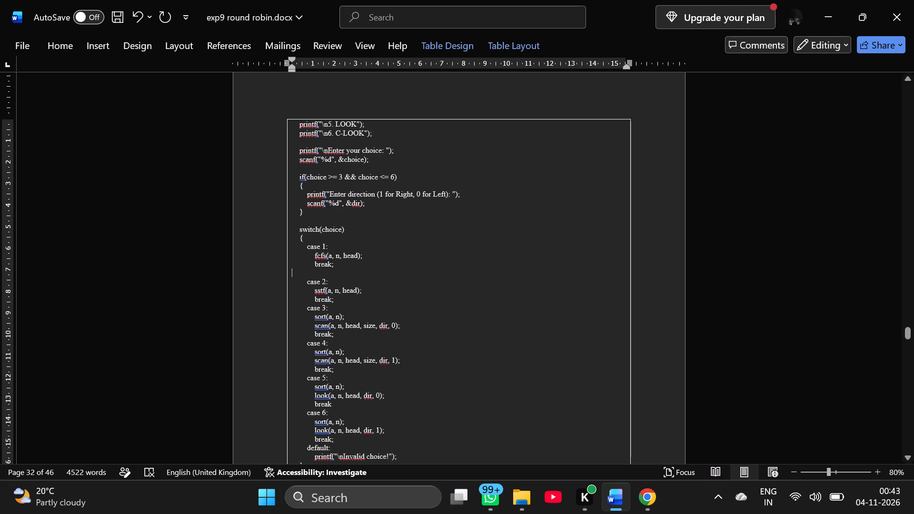
key("BackSpace")
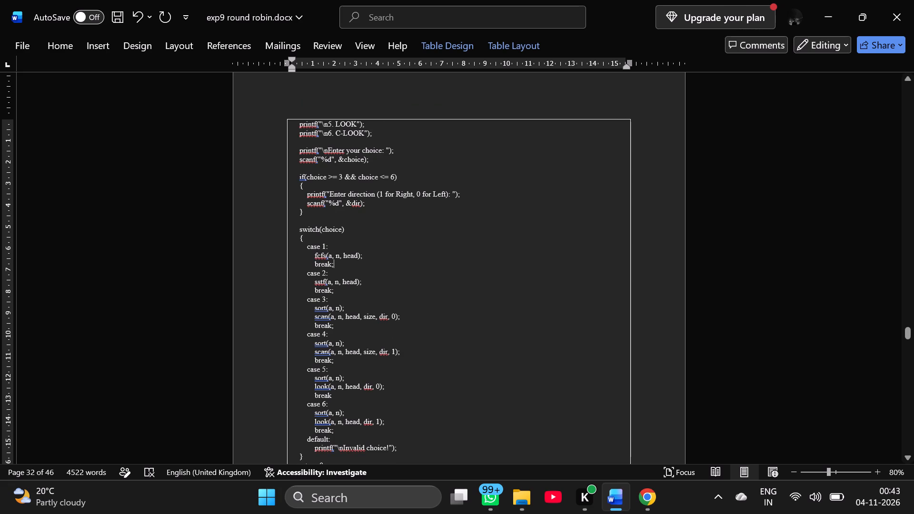
Remove the blank lines above switch(choice), the if(choice >= 3 && choice <= 6) check and the "Enter your choice" printf.
left_click(314, 223)
key("BackSpace")
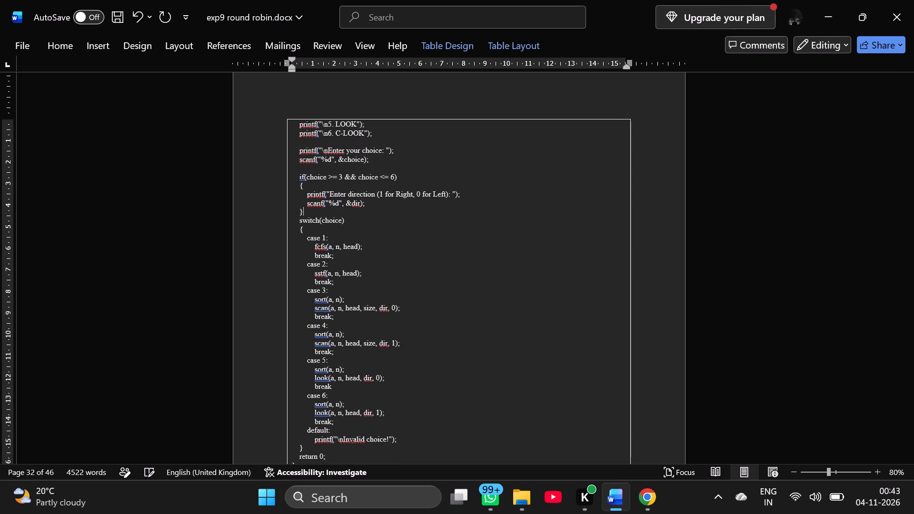
scroll(323, 197, "up", 1)
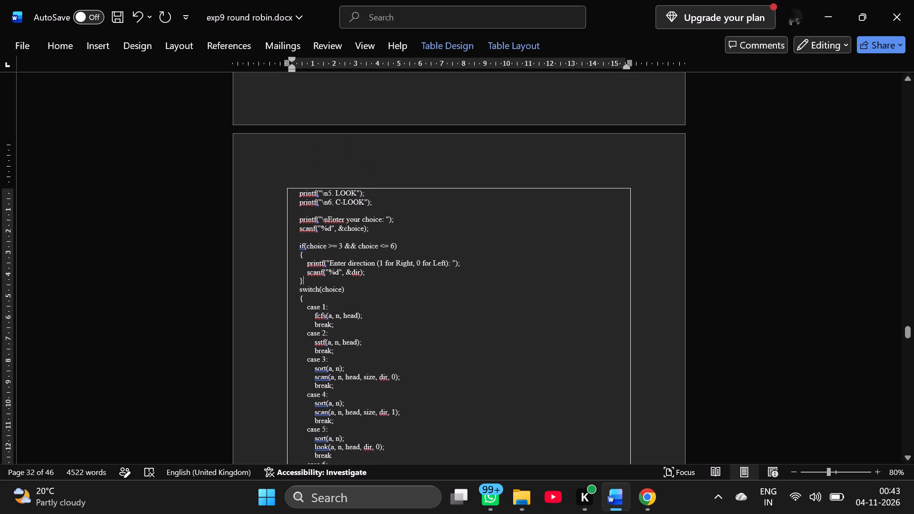
left_click(309, 240)
key("BackSpace")
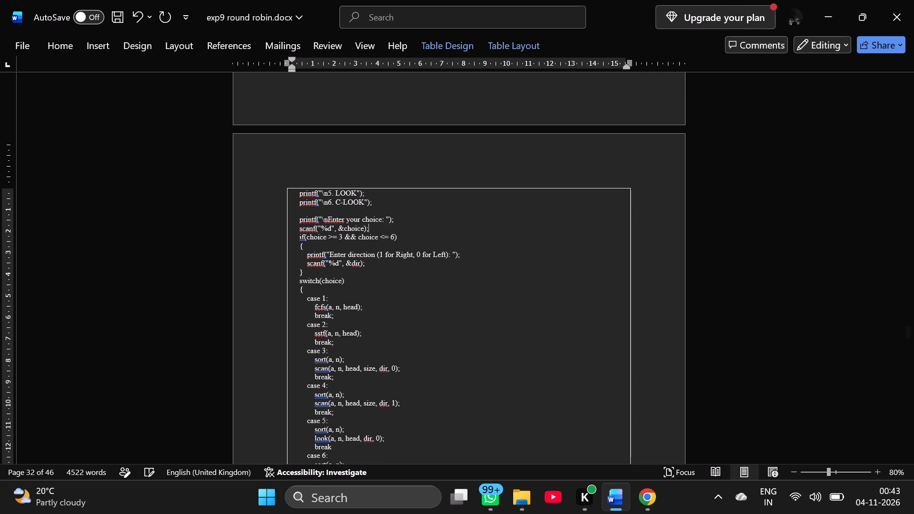
left_click(299, 212)
key("BackSpace")
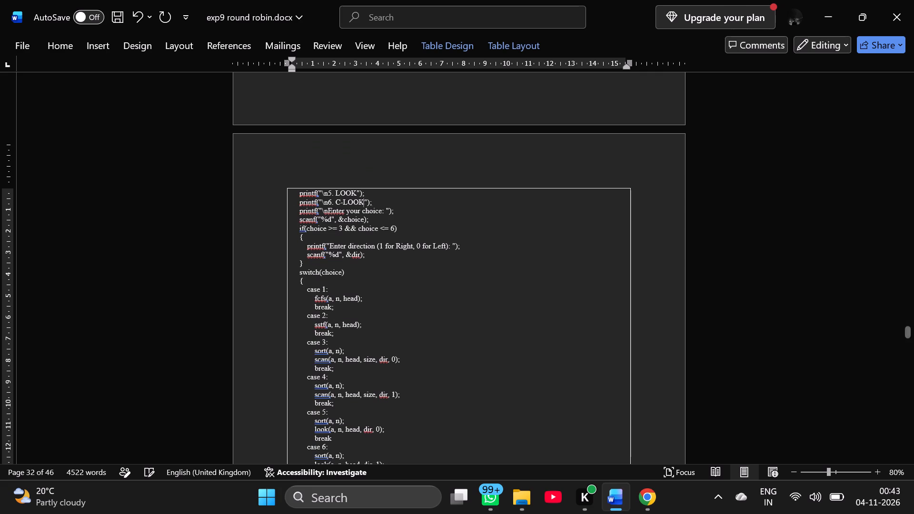
Remove the blank lines above the "1. FCFS" menu printf, the disk size prompt and the initial head position prompt in main().
scroll(299, 212, "up", 2)
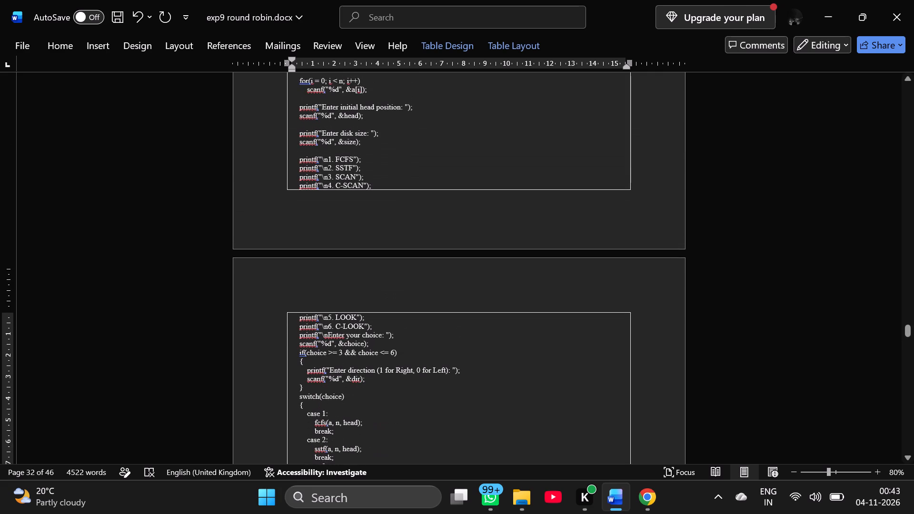
left_click(302, 151)
key("BackSpace")
scroll(302, 151, "up", 1)
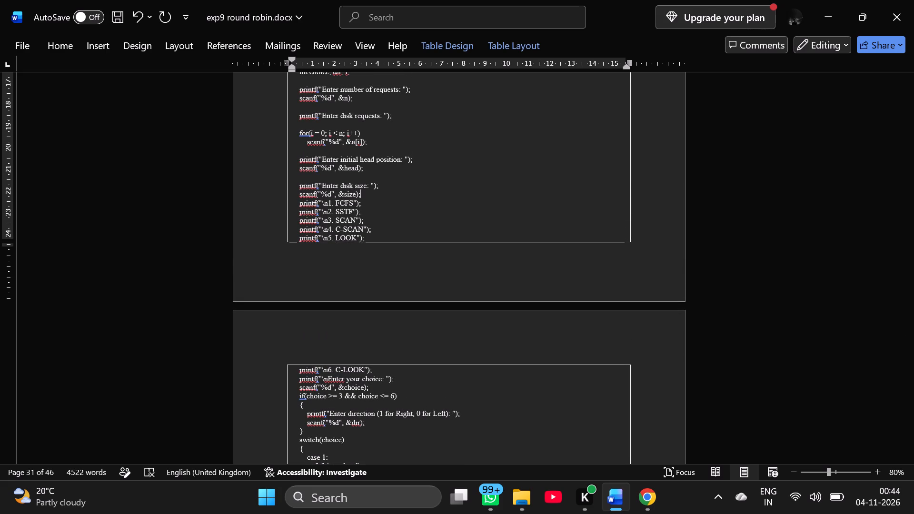
left_click(302, 178)
key("BackSpace")
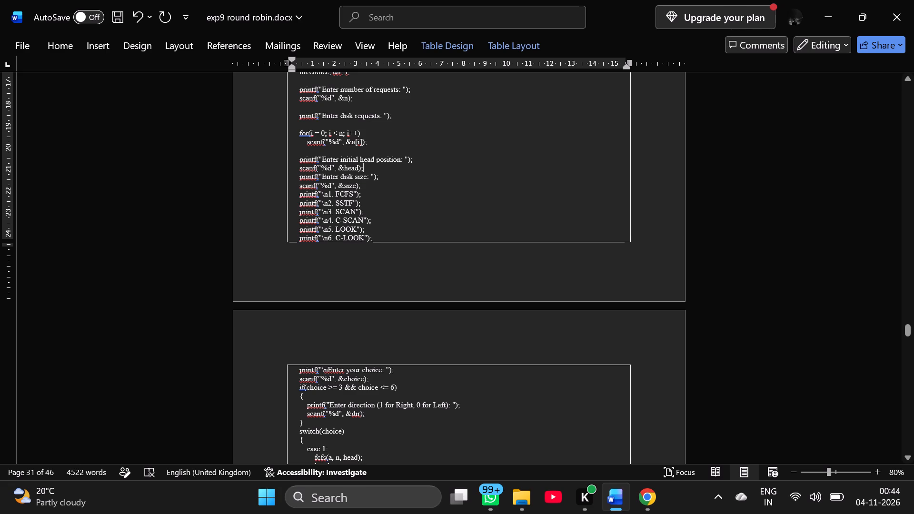
left_click(300, 153)
key("BackSpace")
Remove the blank lines above the request-reading for loop, the disk requests prompt, the number of requests prompt and int main().
scroll(300, 153, "up", 1)
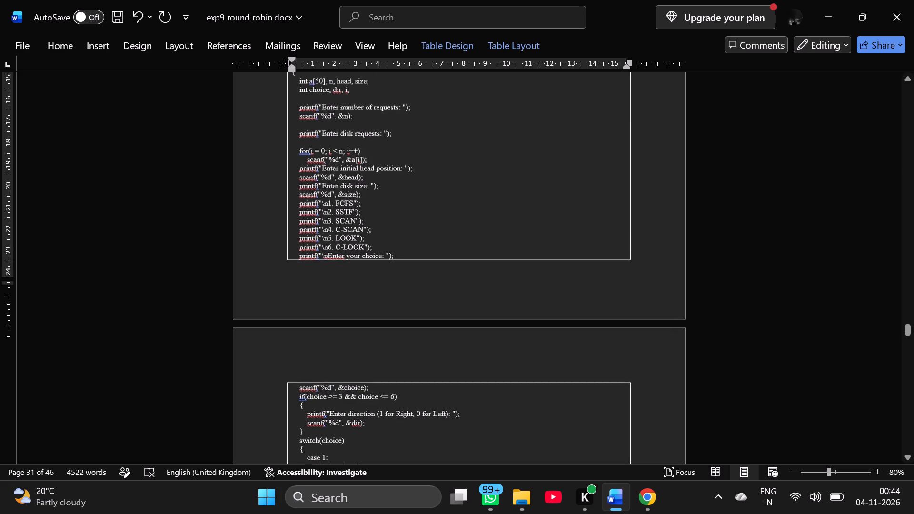
scroll(300, 153, "up", 1)
left_click(308, 181)
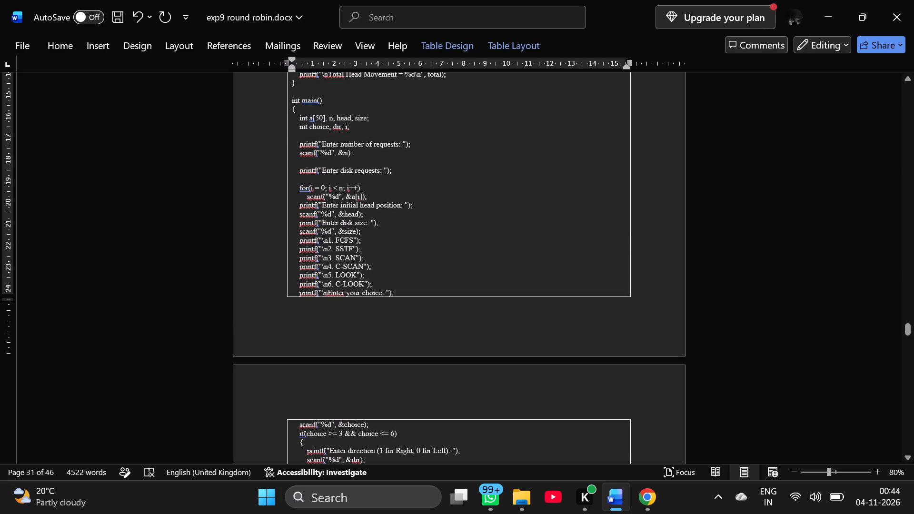
key("BackSpace")
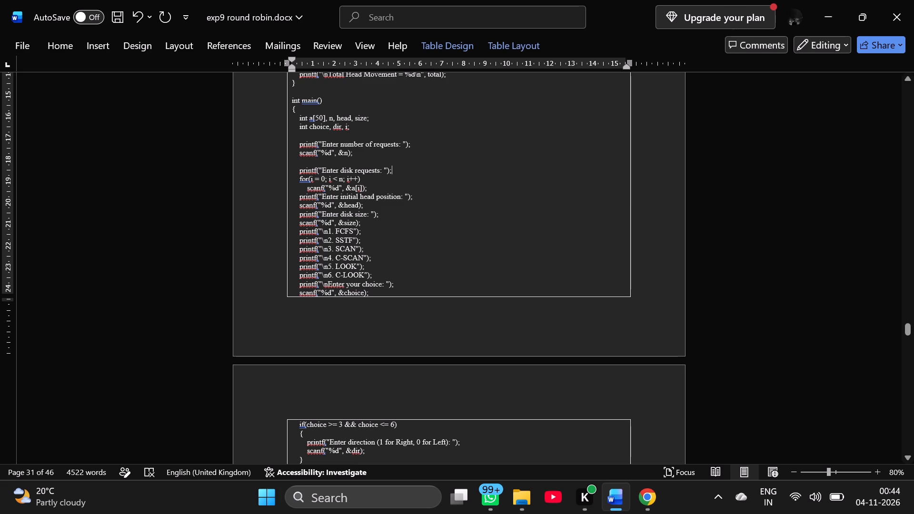
left_click(304, 165)
key("BackSpace")
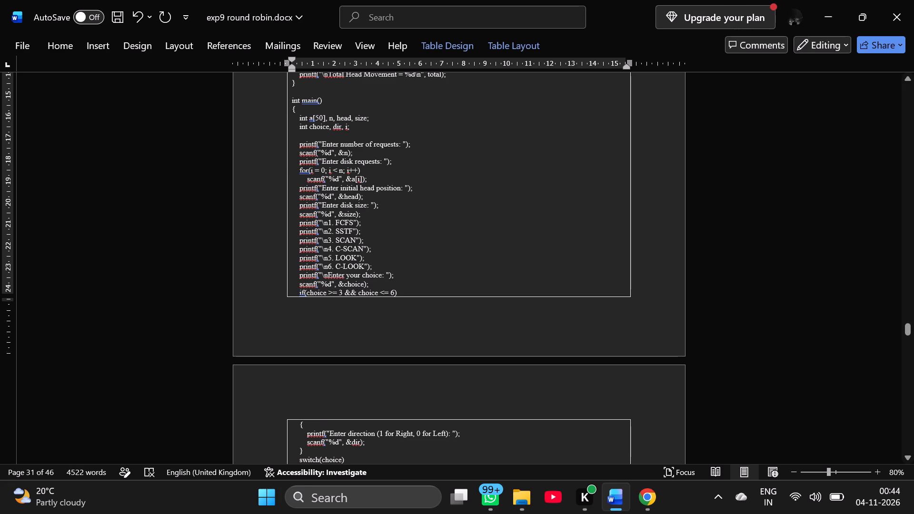
scroll(301, 178, "up", 1)
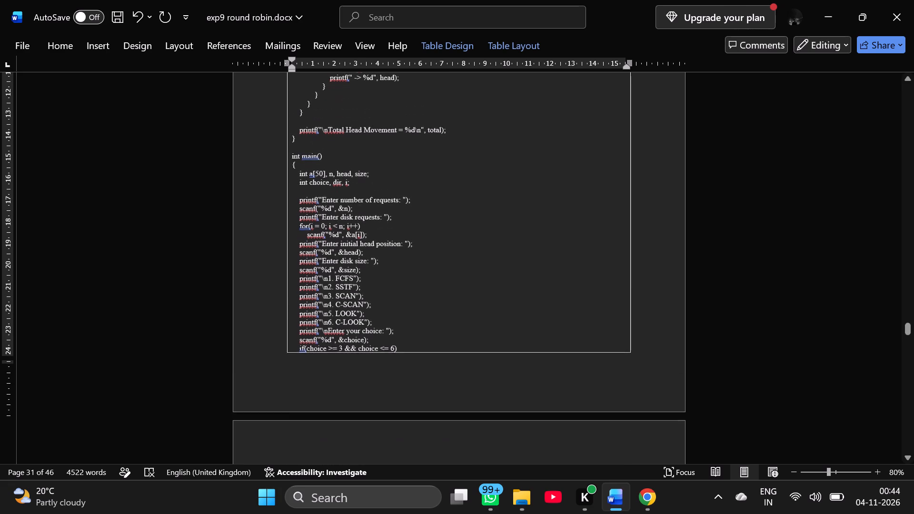
scroll(301, 178, "up", 1)
left_click(304, 204)
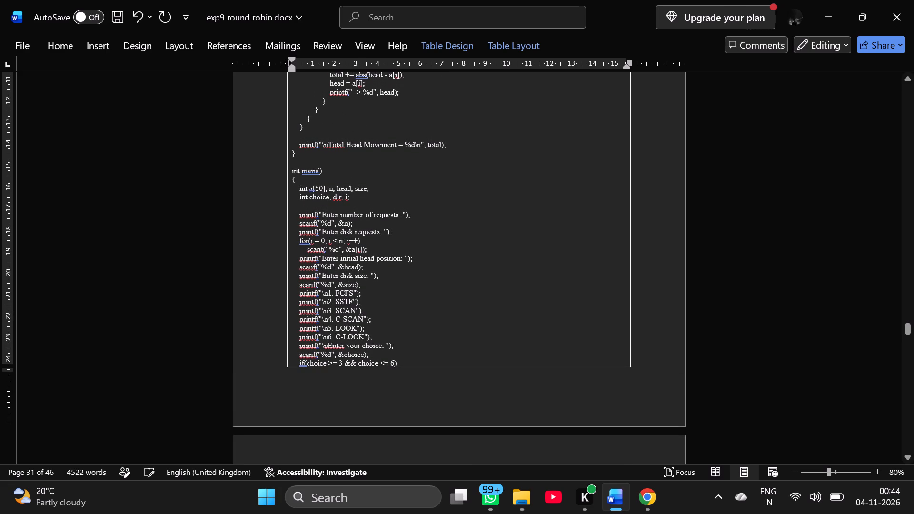
key("BackSpace")
scroll(304, 204, "up", 1)
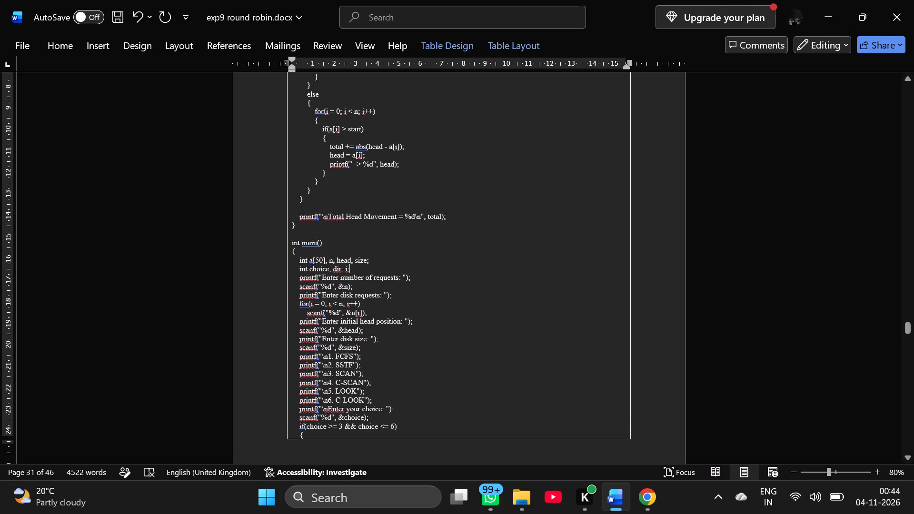
left_click(296, 230)
key("BackSpace")
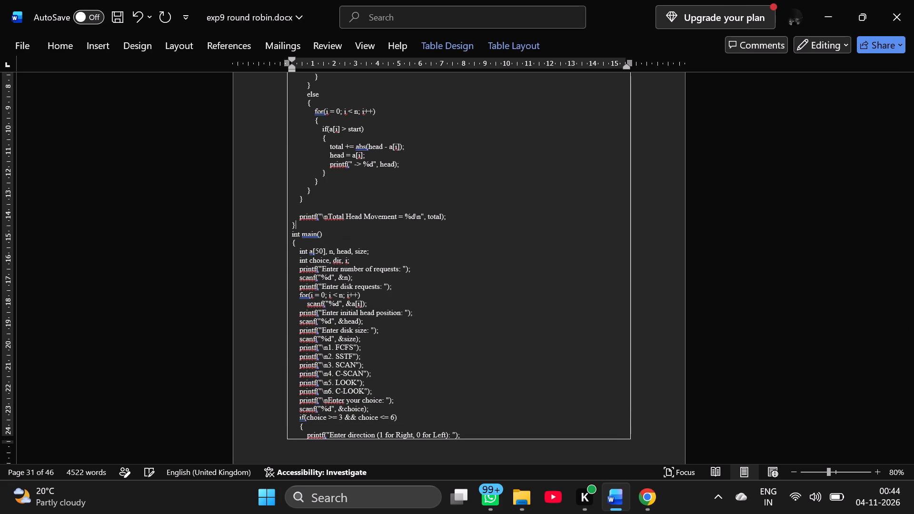
Remove the blank lines above look()'s "Total Head Movement" printf and above both of its if(circular) checks.
scroll(296, 230, "up", 1)
left_click(298, 242)
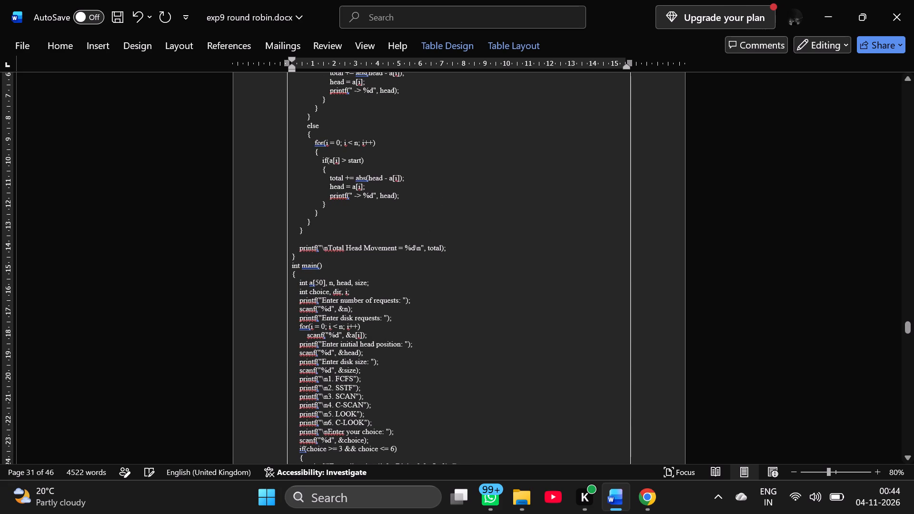
key("BackSpace")
scroll(298, 242, "up", 2)
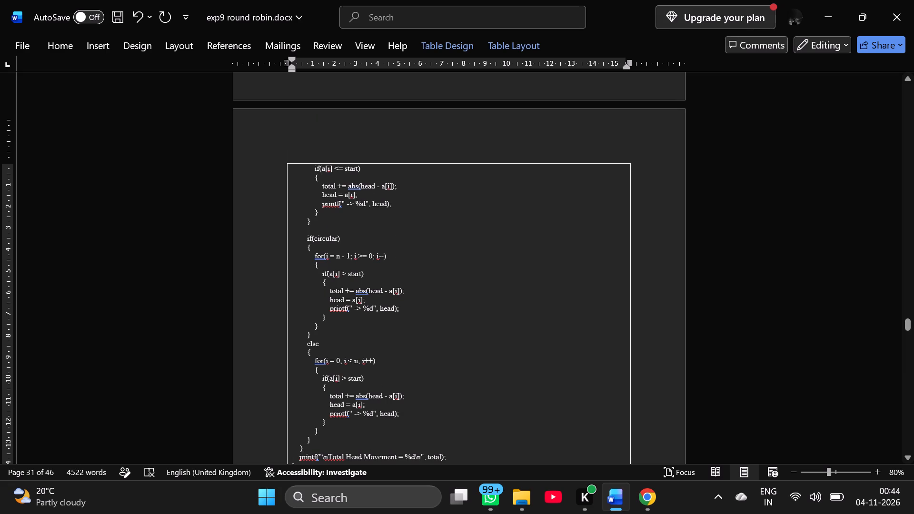
left_click(307, 231)
key("BackSpace")
scroll(307, 231, "up", 4)
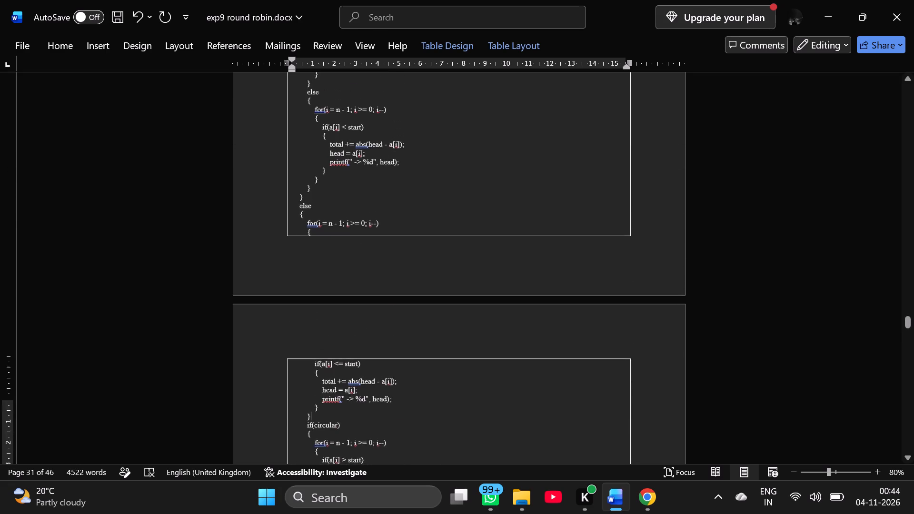
scroll(307, 231, "up", 1)
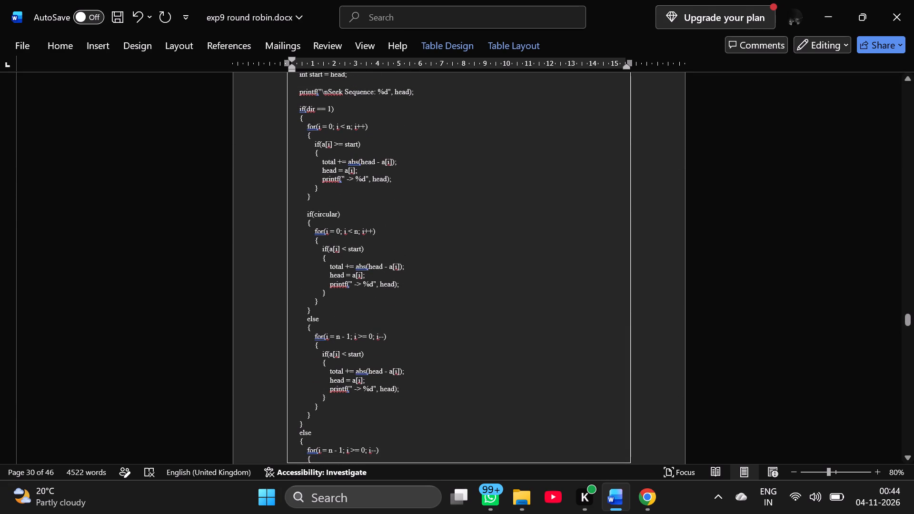
scroll(367, 232, "up", 1)
left_click(315, 242)
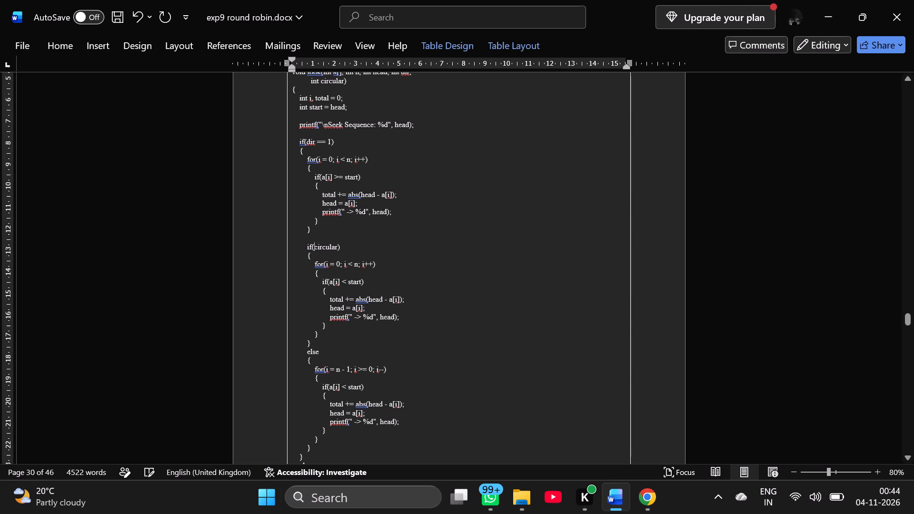
left_click(315, 242)
left_click(308, 241)
key("BackSpace")
Remove the blank lines above the "Seek Sequence" printf in look() and above the void look() header.
scroll(308, 241, "up", 1)
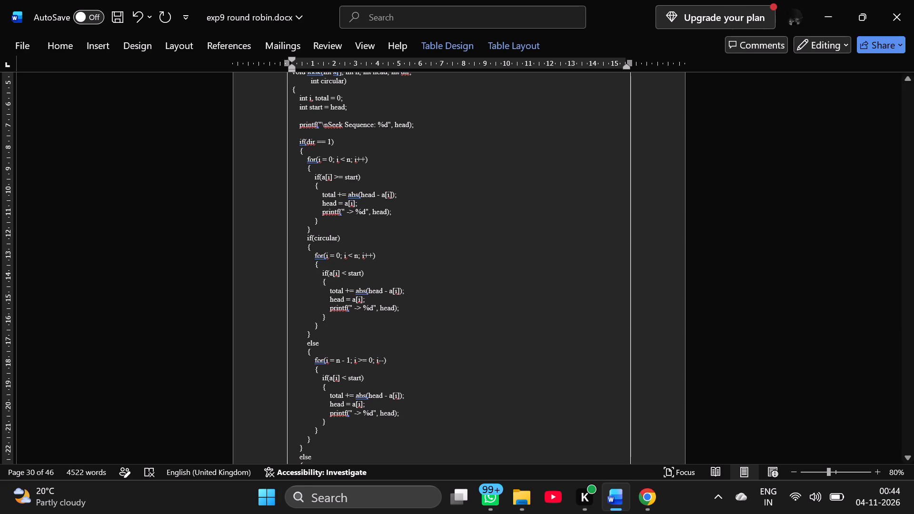
scroll(308, 241, "up", 1)
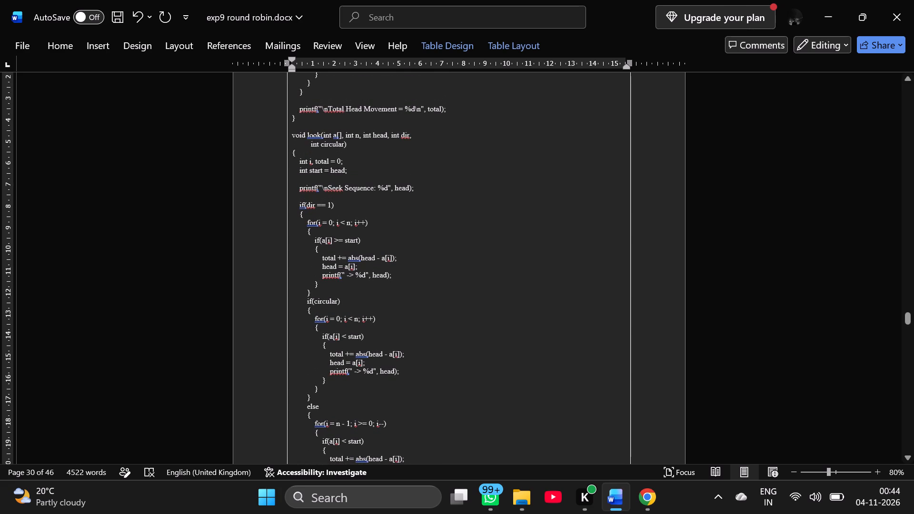
left_click(305, 181)
key("BackSpace")
scroll(305, 181, "up", 1)
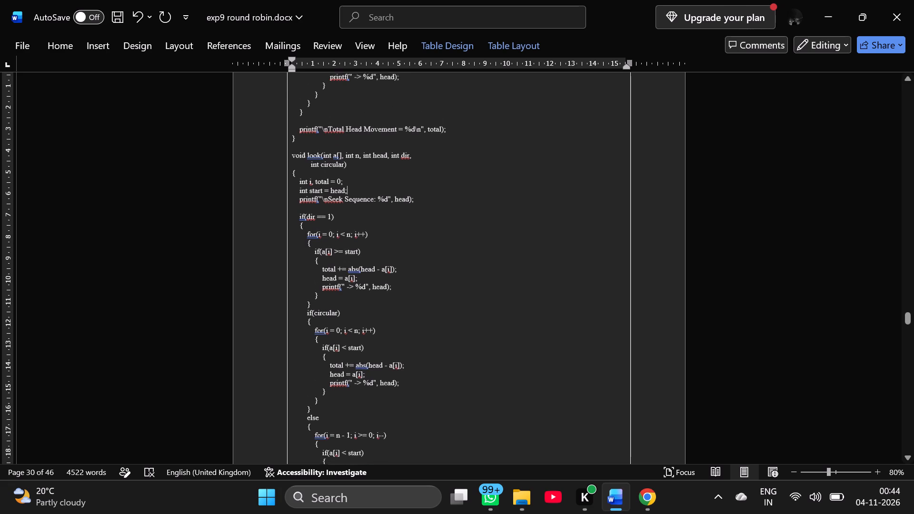
scroll(305, 181, "up", 1)
left_click(302, 184)
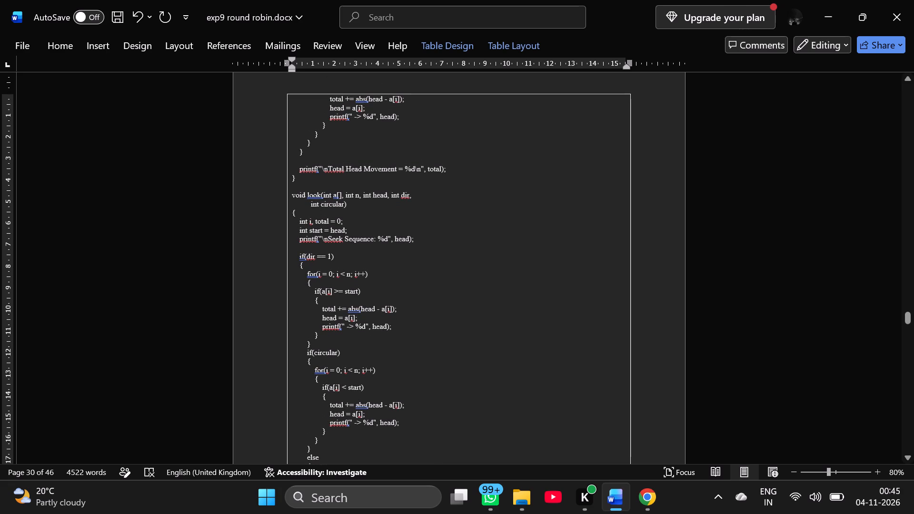
key("BackSpace")
Remove the blank line above if(circular) in the else branch of scan().
scroll(302, 184, "up", 2)
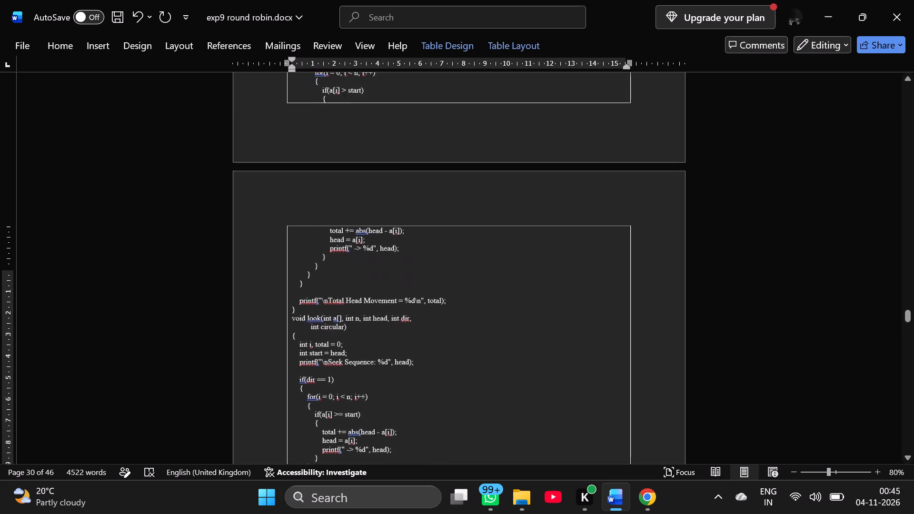
scroll(302, 184, "up", 2)
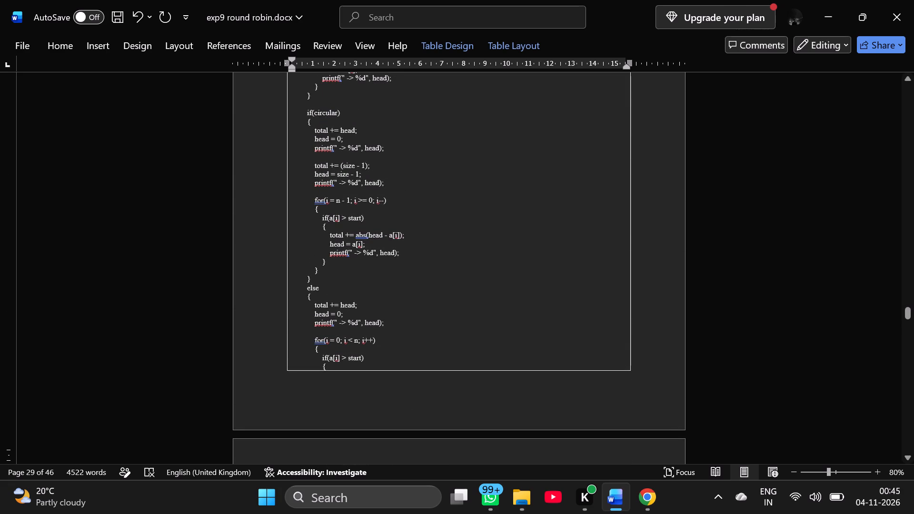
scroll(376, 208, "up", 1)
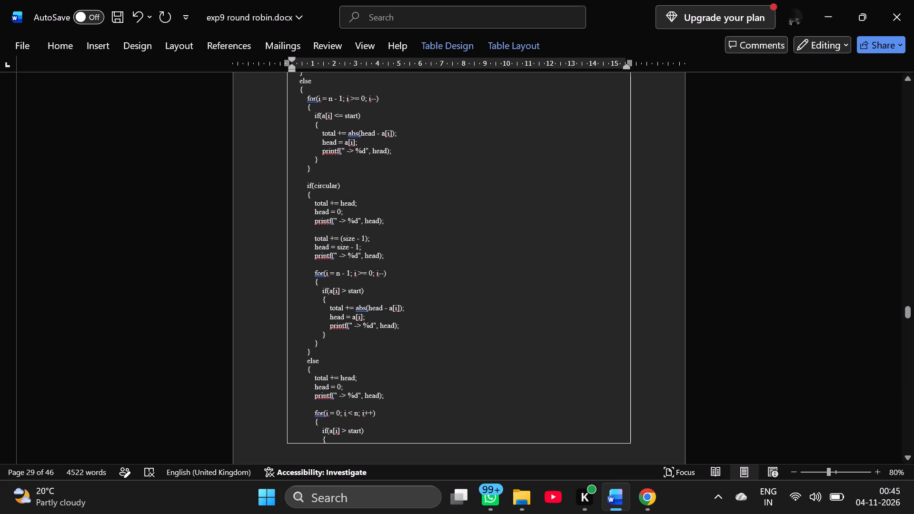
left_click(312, 178)
key("BackSpace")
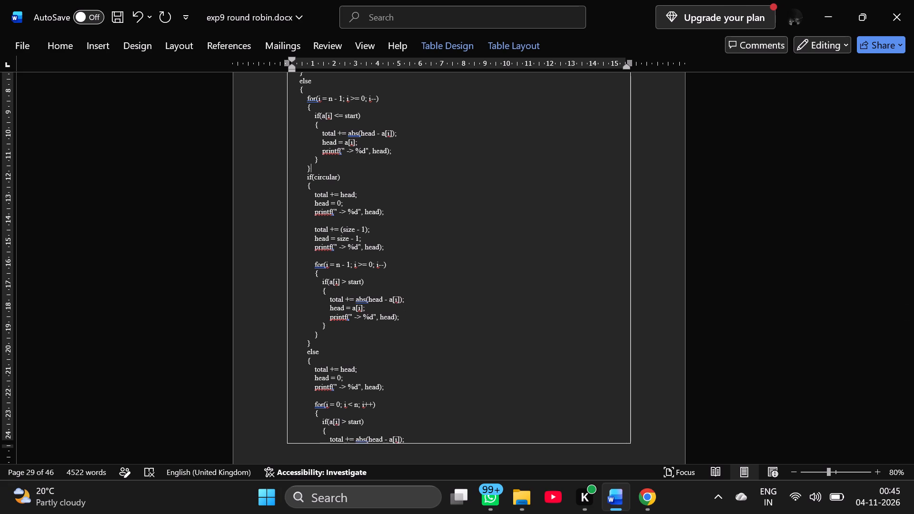
In scan()'s if(dir == 1) branch, remove the blank lines above total += head and above if(circular).
scroll(312, 178, "up", 3)
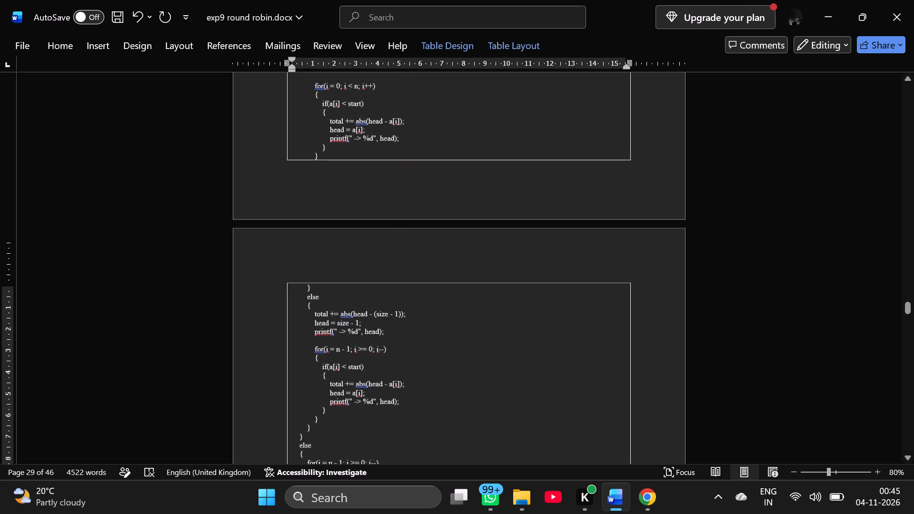
scroll(312, 178, "up", 2)
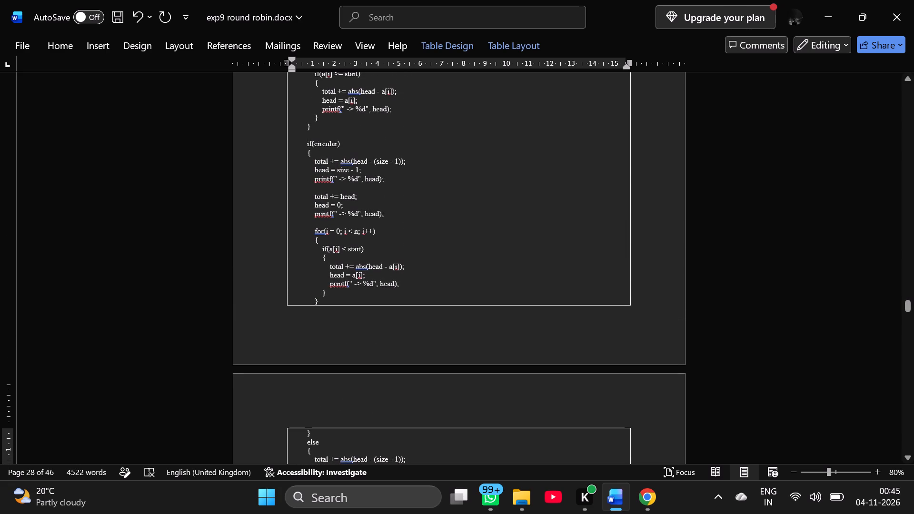
left_click(319, 194)
left_click(322, 190)
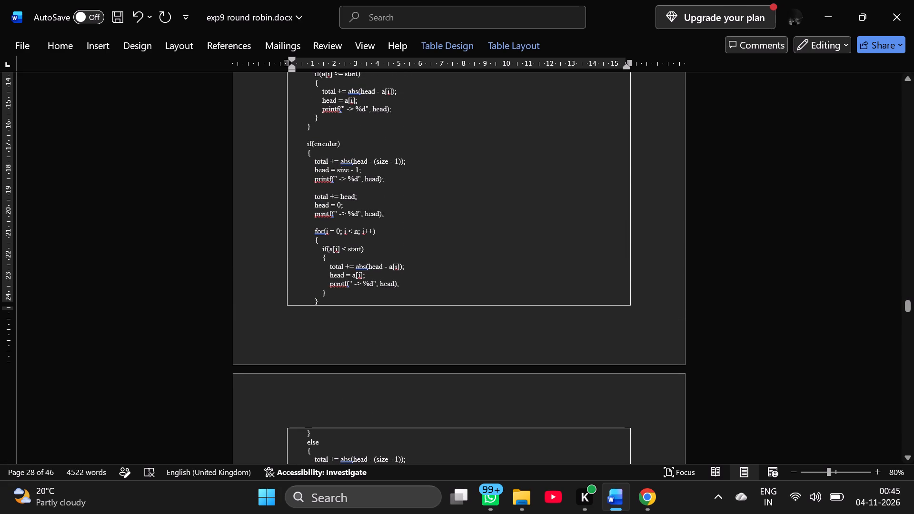
key("BackSpace")
scroll(322, 190, "up", 1)
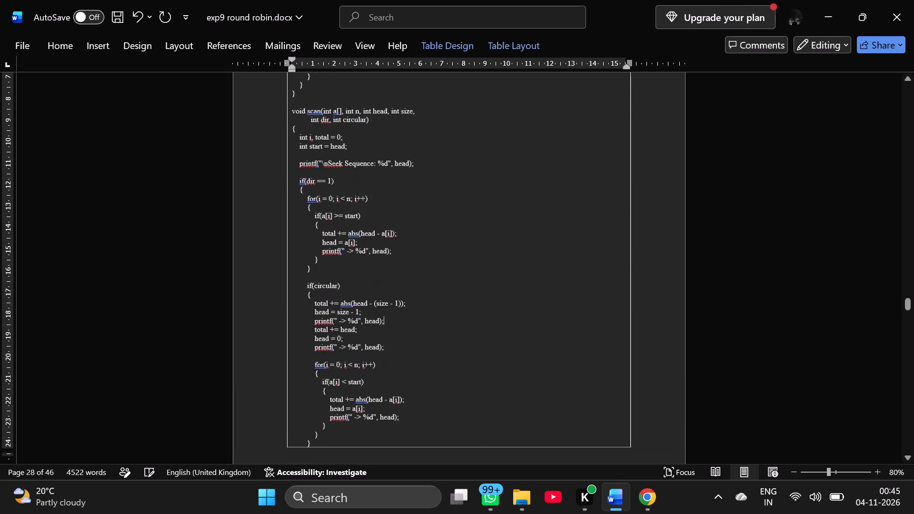
scroll(322, 190, "up", 1)
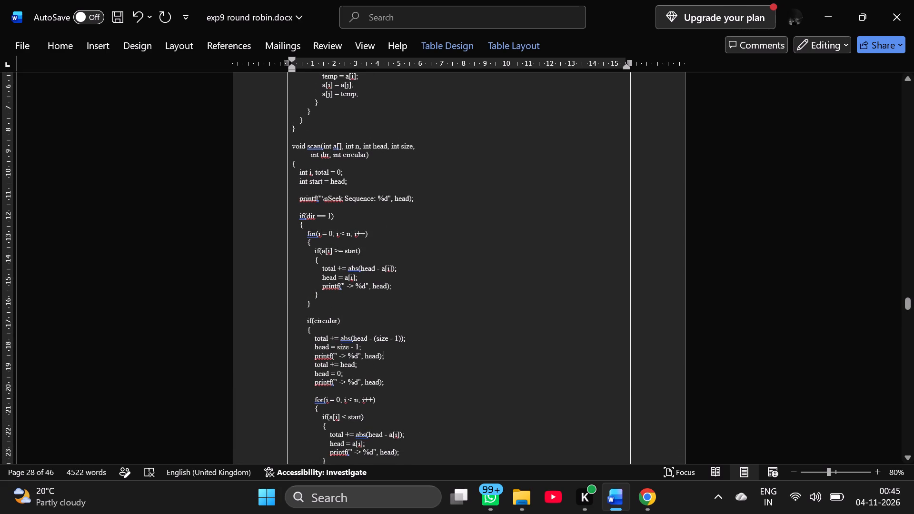
left_click(316, 307)
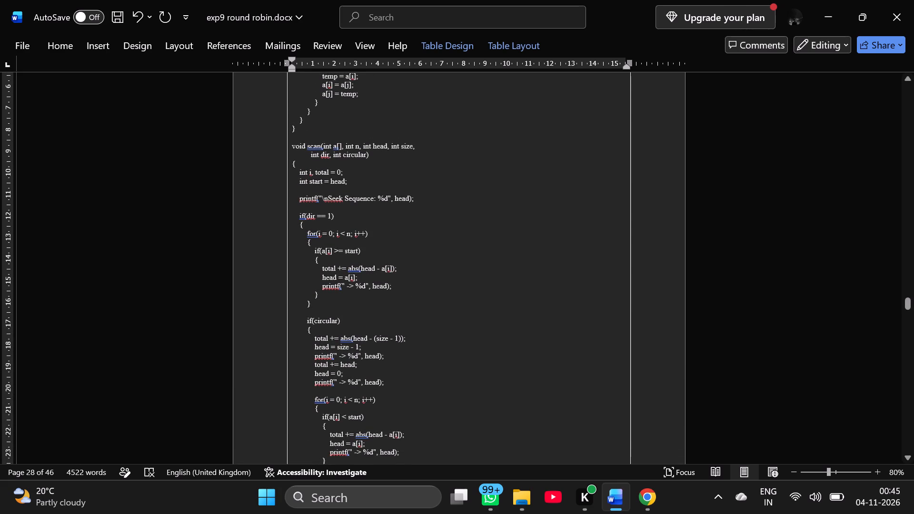
left_click(319, 311)
key("BackSpace")
Remove the blank lines above if(dir == 1) in scan() and above the void scan() header.
scroll(319, 311, "up", 1)
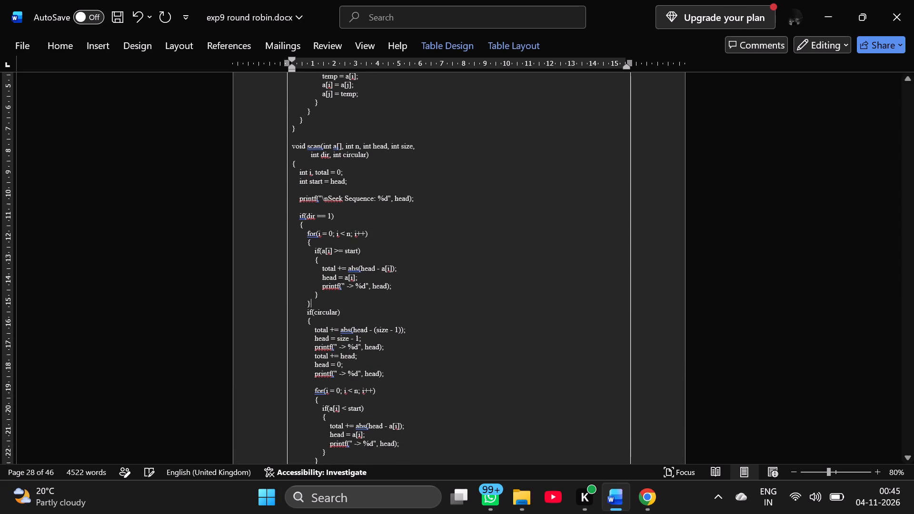
scroll(319, 311, "up", 1)
left_click(302, 253)
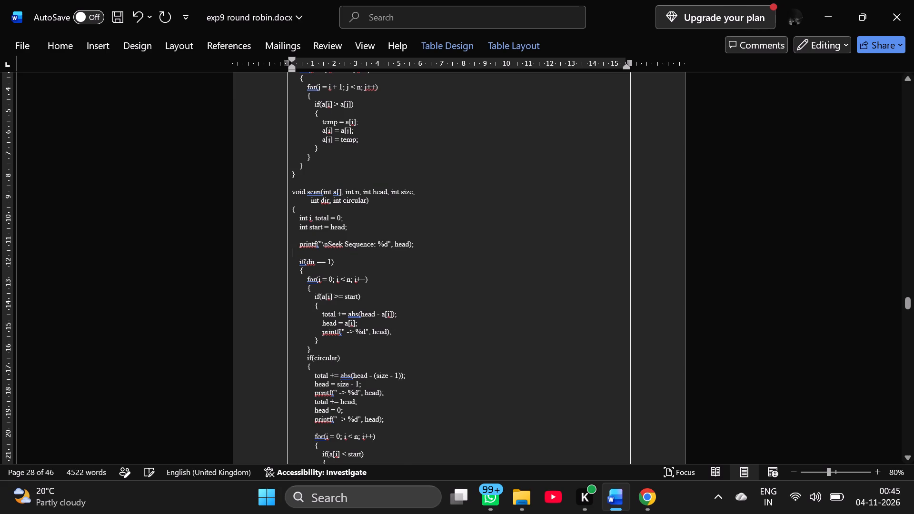
key("BackSpace")
scroll(302, 253, "up", 1)
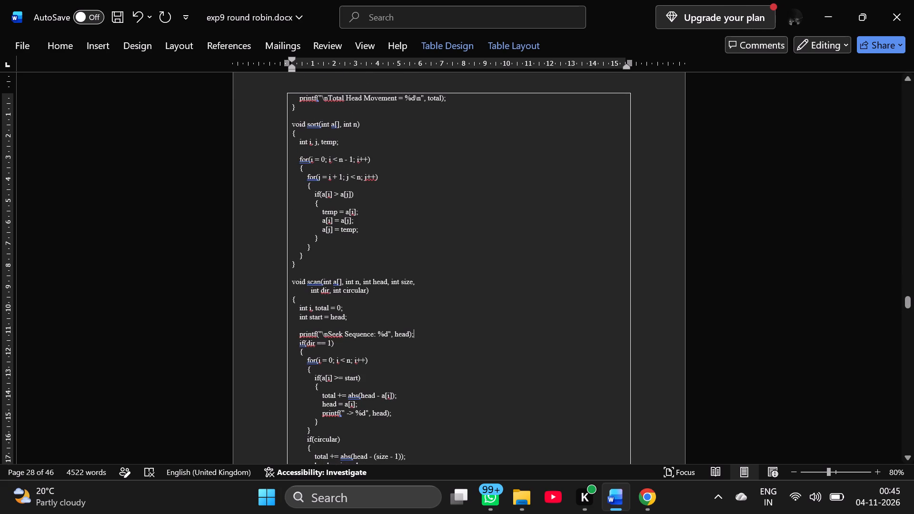
left_click(302, 273)
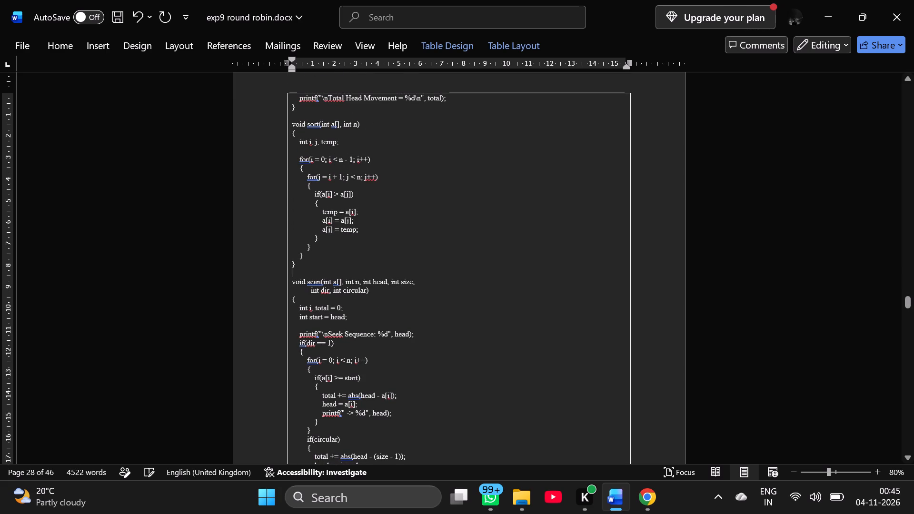
key("BackSpace")
Remove the blank lines above the outer for loop in sort() and above the void sort() header.
scroll(302, 273, "up", 1)
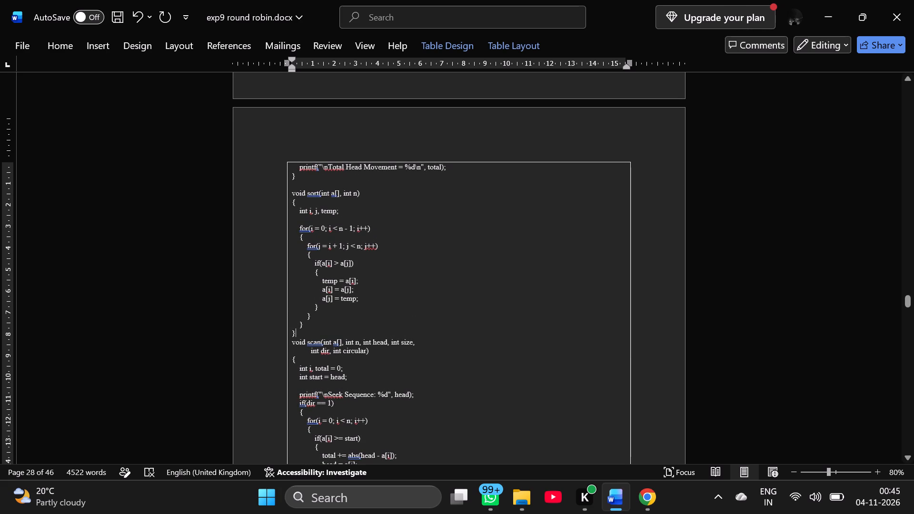
left_click(302, 218)
key("BackSpace")
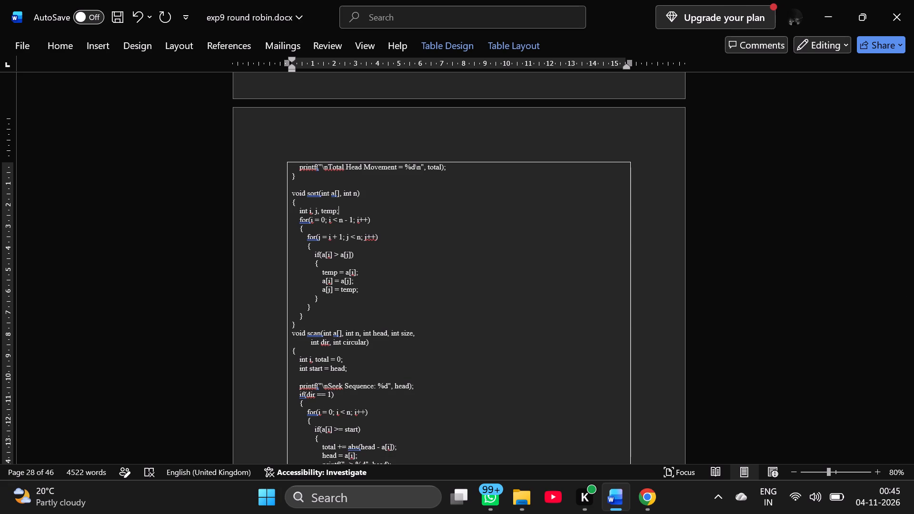
left_click(298, 185)
key("BackSpace")
In the function before sort(), remove the blank lines above the "Total Head Movement" printf, the " -> %d" printf and visited[pos] = 1.
scroll(298, 185, "up", 1)
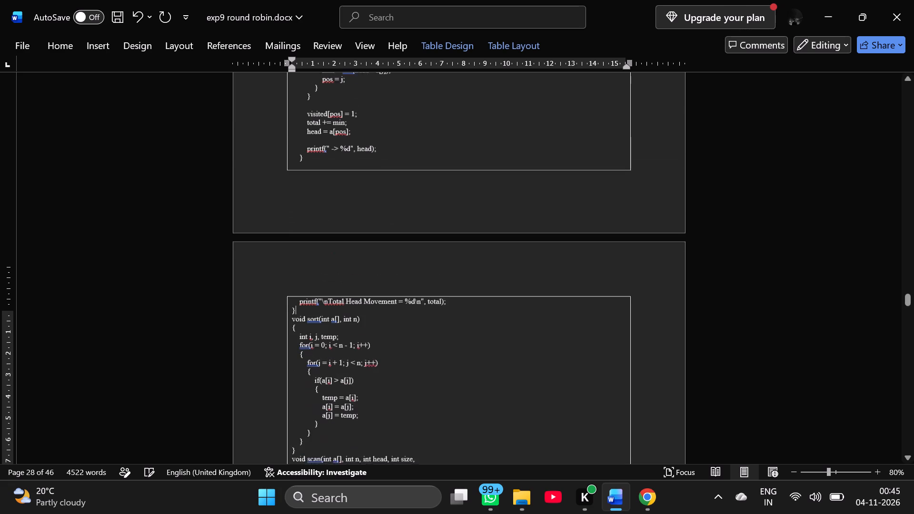
left_click(304, 178)
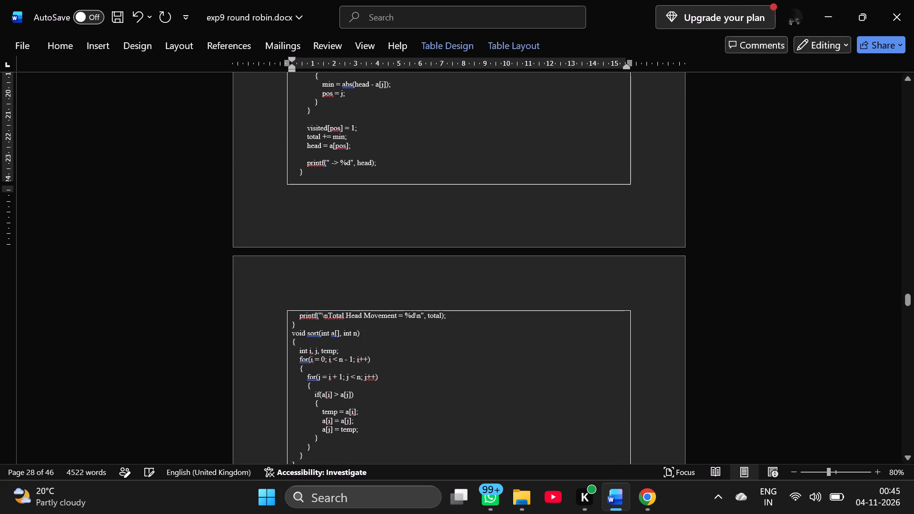
key("BackSpace")
scroll(304, 178, "up", 1)
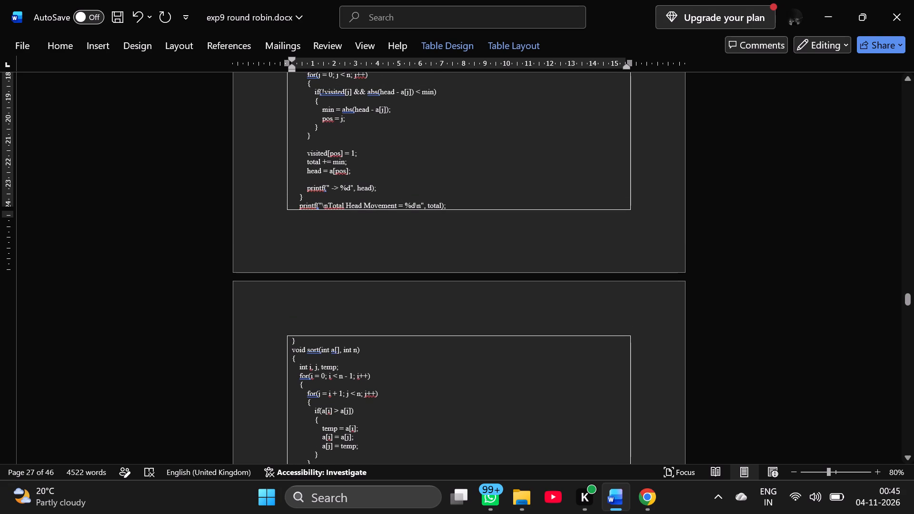
left_click(311, 181)
key("BackSpace")
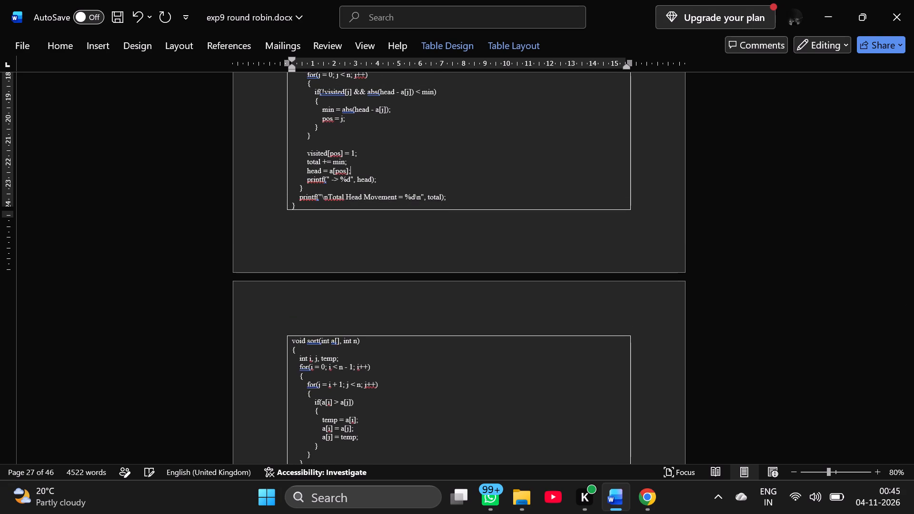
scroll(311, 181, "up", 1)
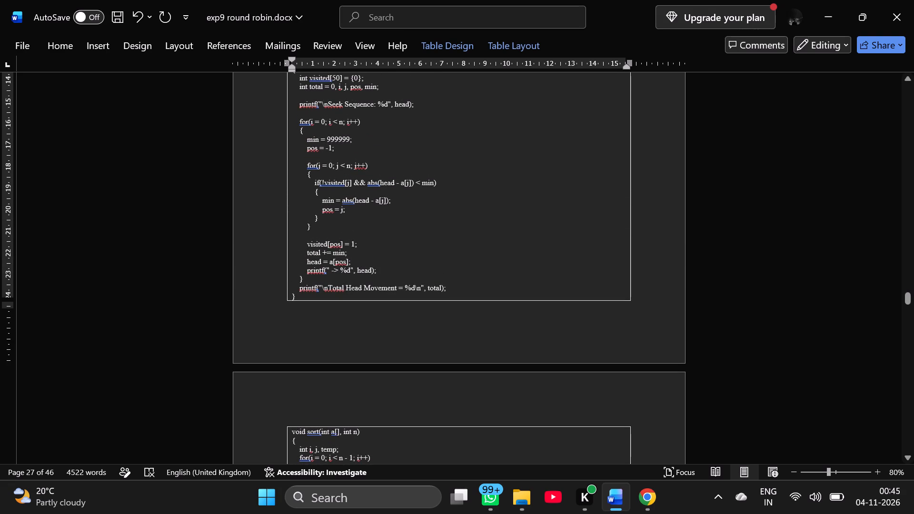
left_click(310, 240)
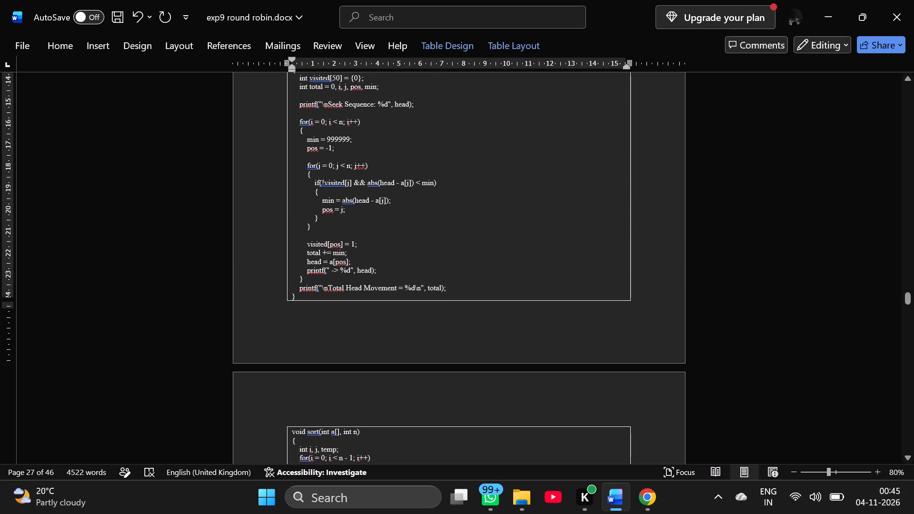
left_click(300, 239)
key("BackSpace")
scroll(299, 240, "up", 1)
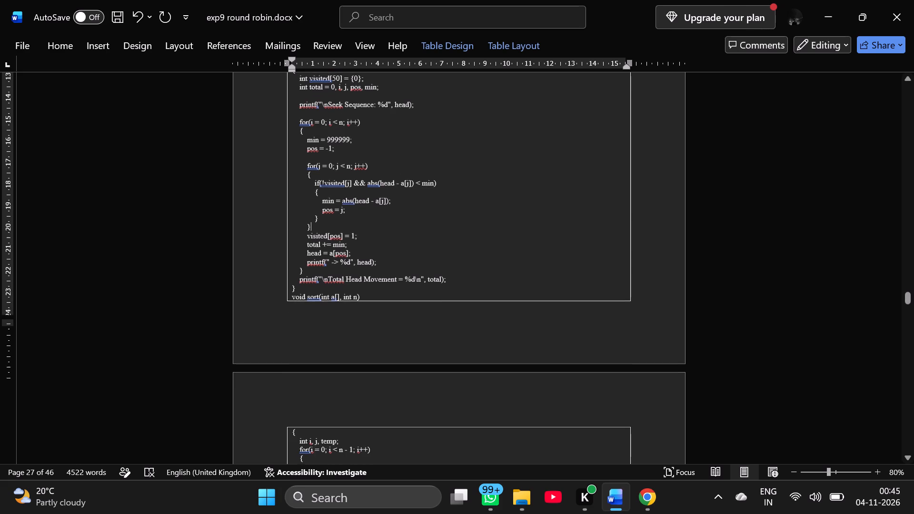
In sstf(), remove the blank lines above the inner for loop, the outer for loop and the "Seek Sequence" printf.
scroll(299, 240, "up", 2)
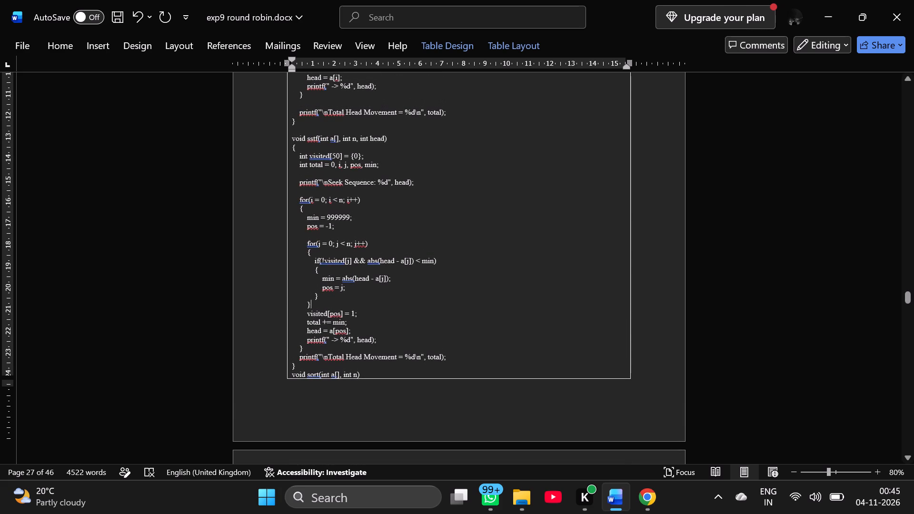
left_click(306, 237)
key("BackSpace")
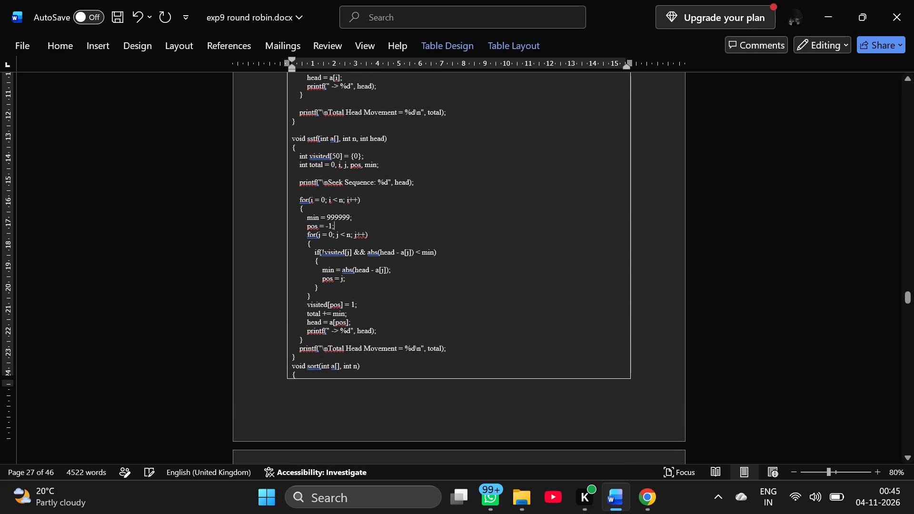
left_click(300, 194)
key("BackSpace")
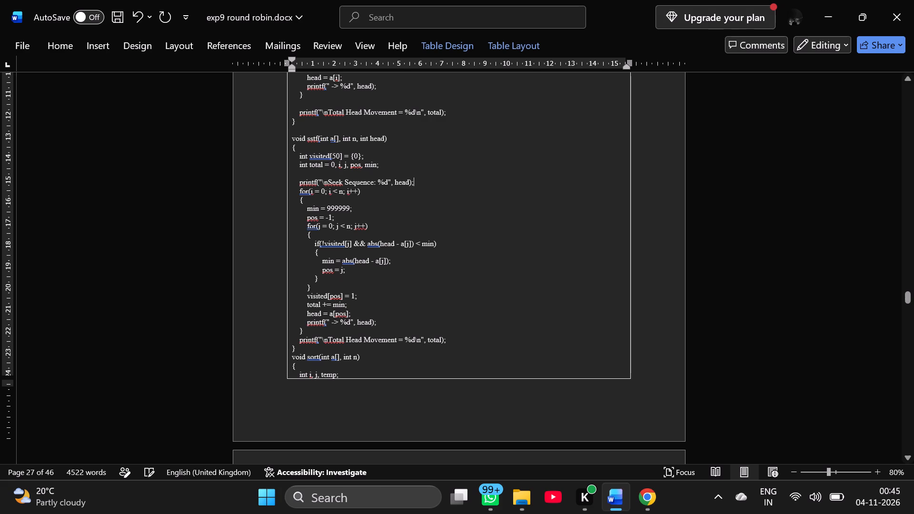
left_click(299, 173)
key("BackSpace")
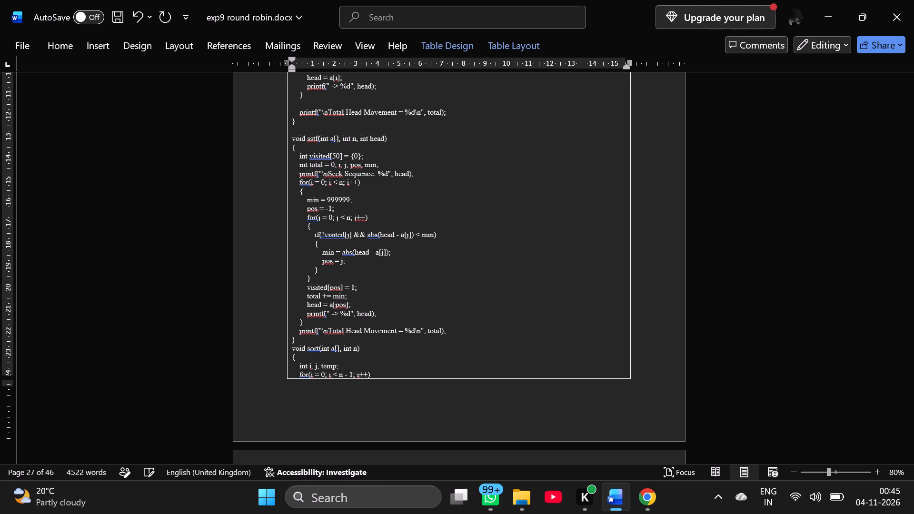
Remove the blank lines above the void sstf() header and above the "Total Head Movement" printf in fcfs().
scroll(299, 173, "up", 1)
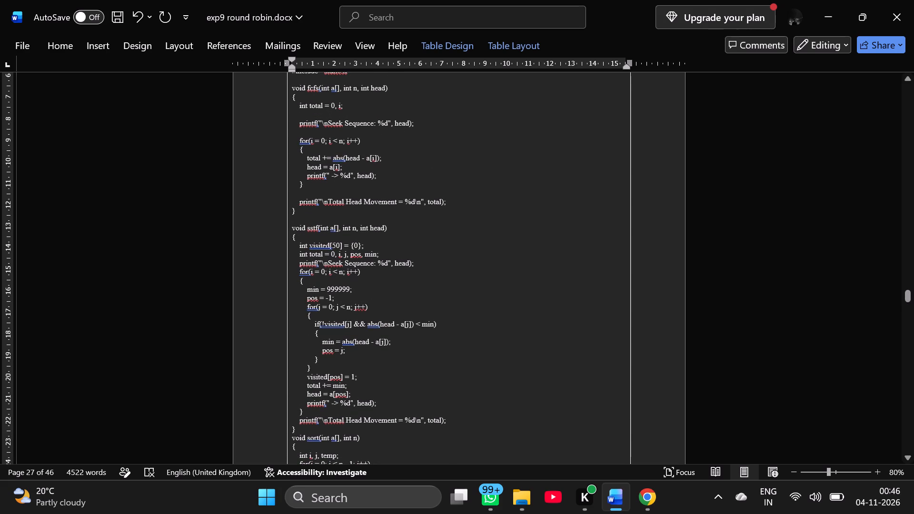
left_click(307, 221)
left_click(307, 221)
key("BackSpace")
left_click(310, 194)
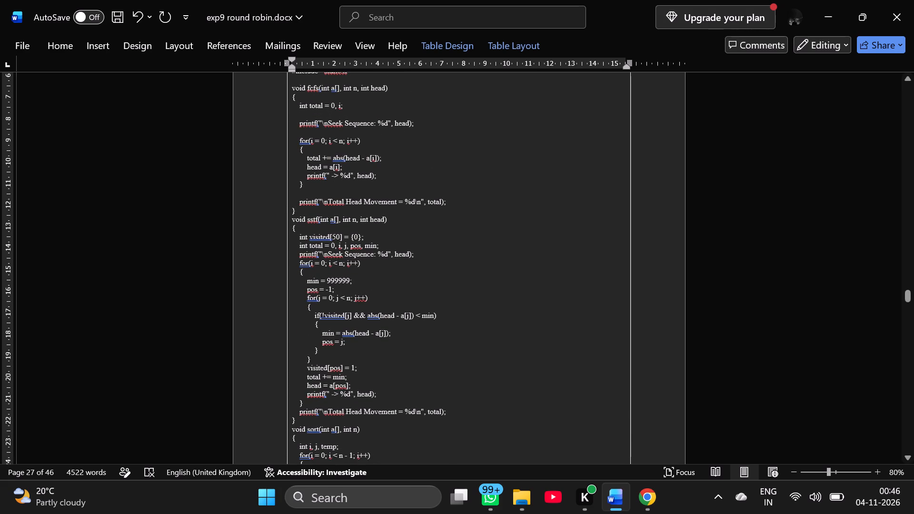
key("BackSpace")
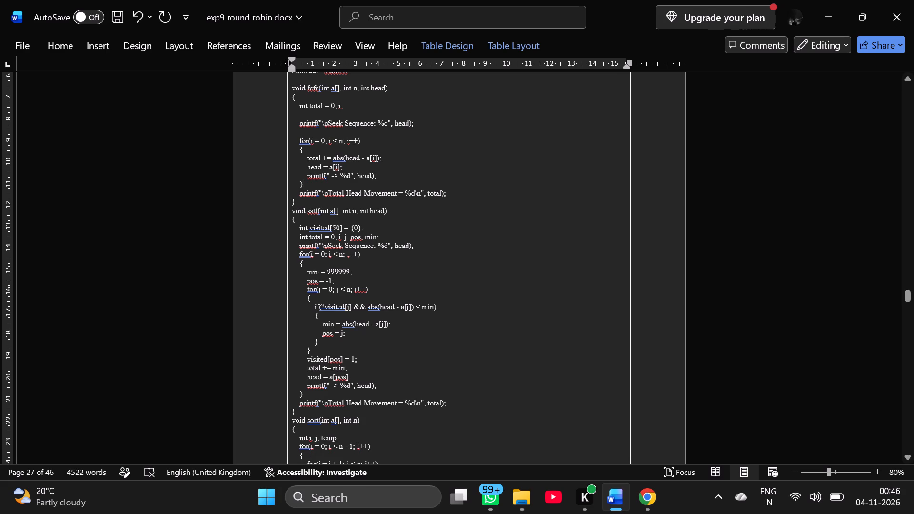
In fcfs(), remove the blank lines above the for loop and above the "Seek Sequence" printf.
scroll(319, 152, "up", 1)
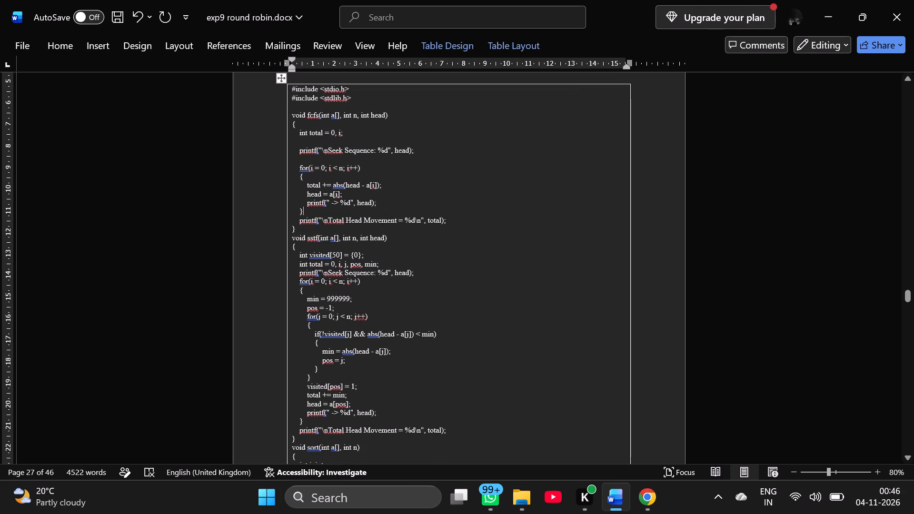
left_click(316, 159)
key("BackSpace")
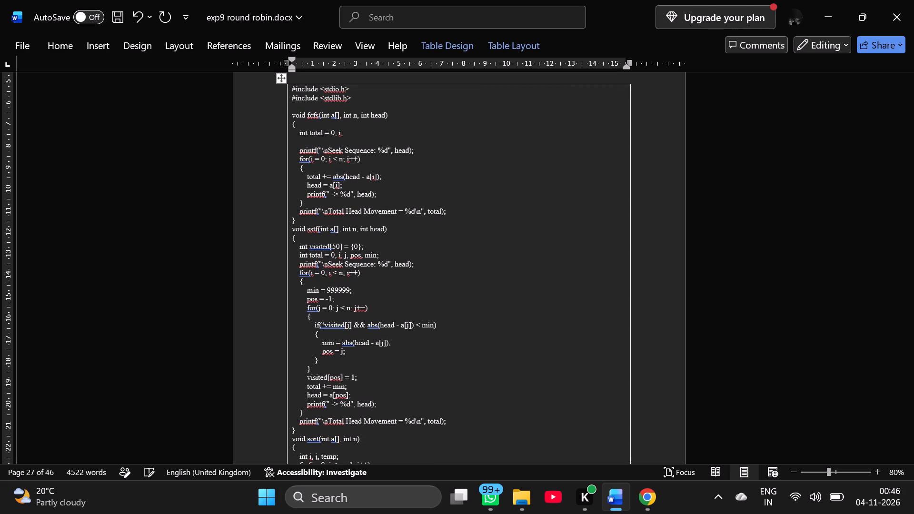
left_click(307, 143)
key("BackSpace")
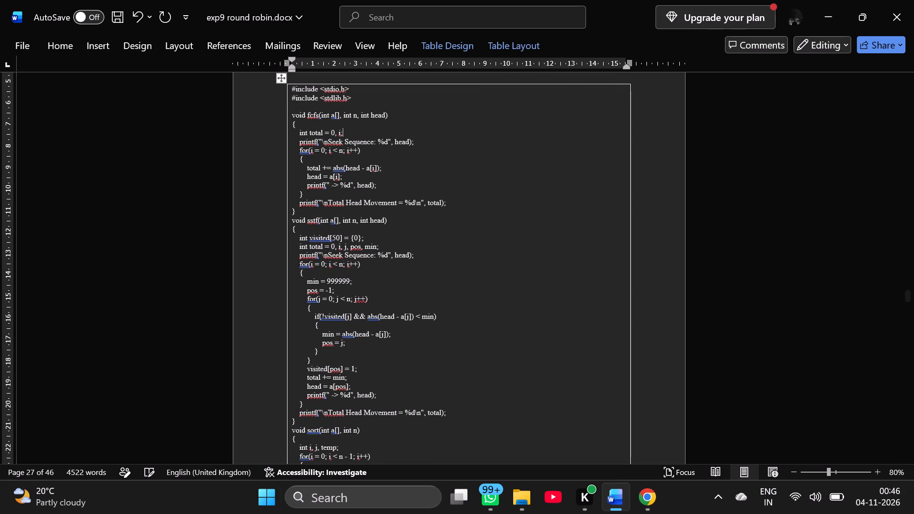
Pull the Output heading after the disk scheduling program back from its own page to directly below the code table.
scroll(307, 143, "up", 1)
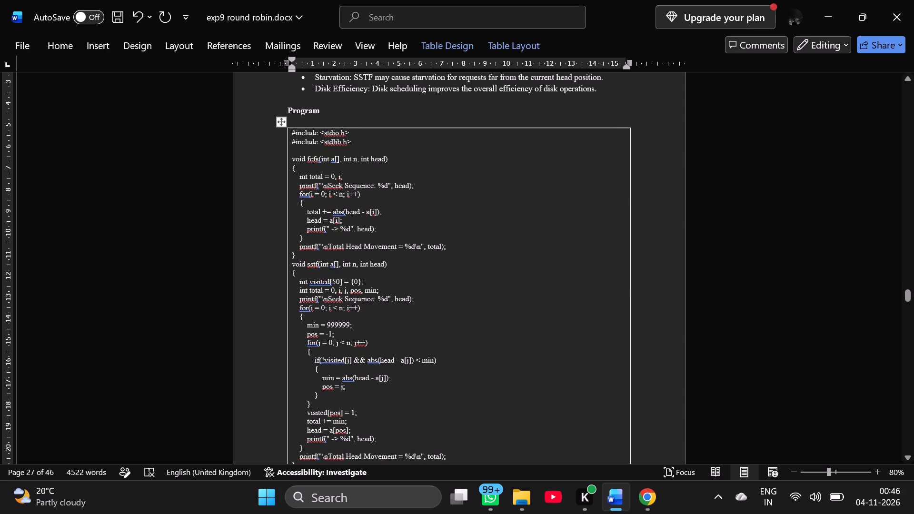
scroll(356, 240, "down", 8)
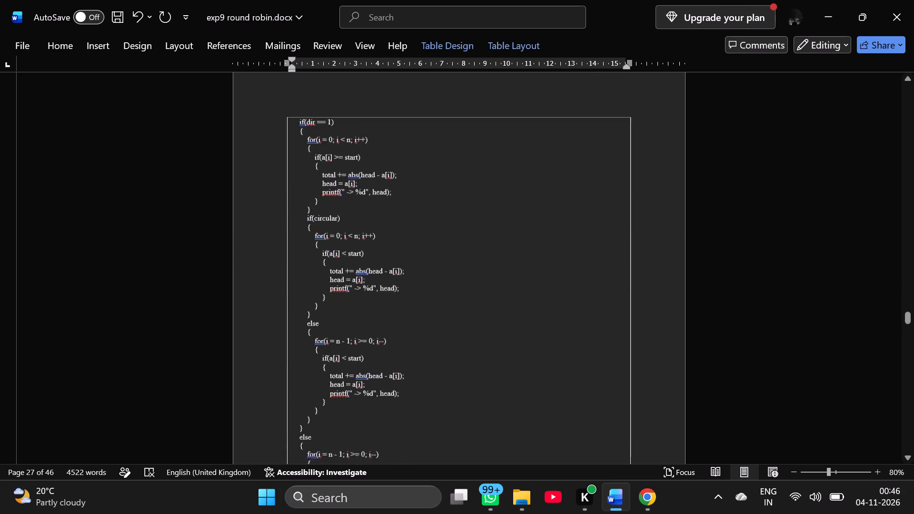
scroll(356, 240, "down", 5)
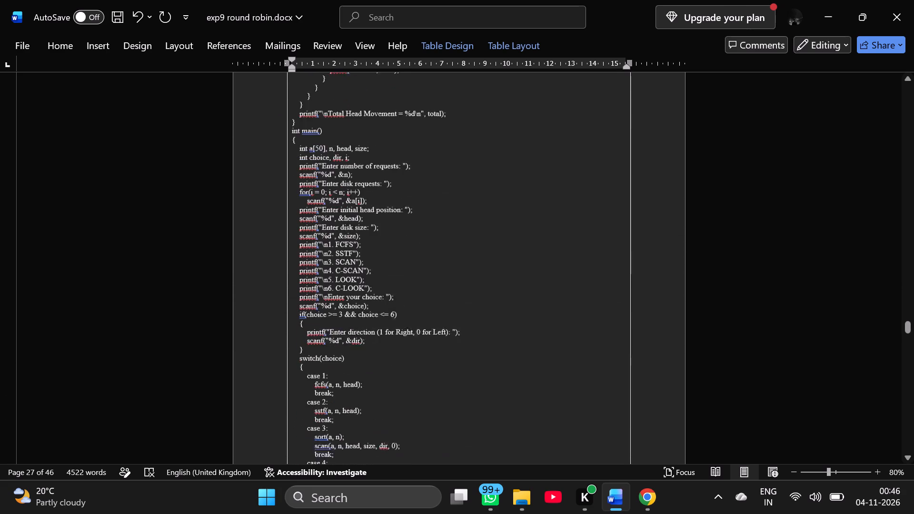
scroll(356, 240, "down", 6)
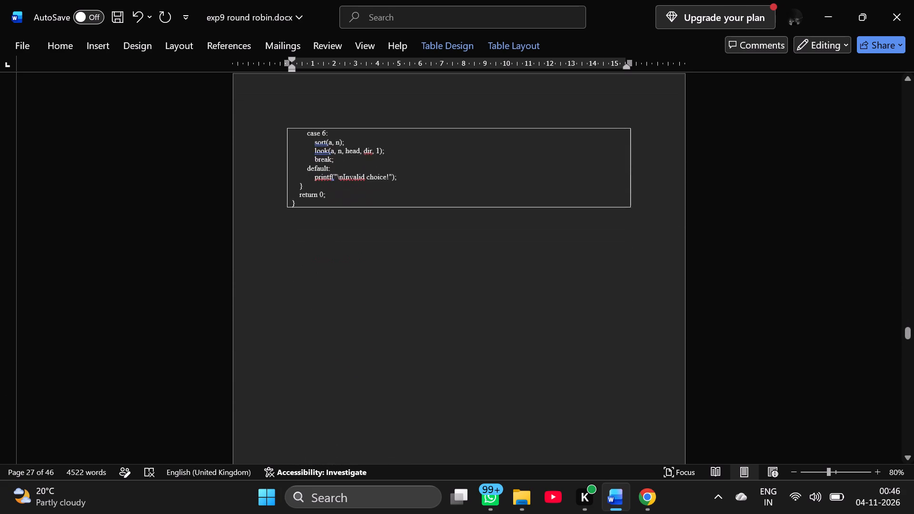
scroll(356, 240, "down", 6)
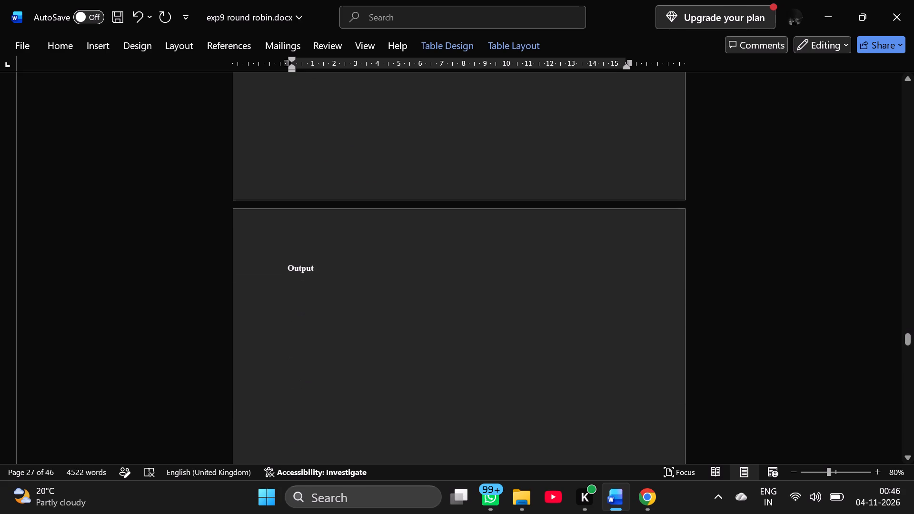
left_click_drag(283, 266, 320, 268)
left_click(286, 266)
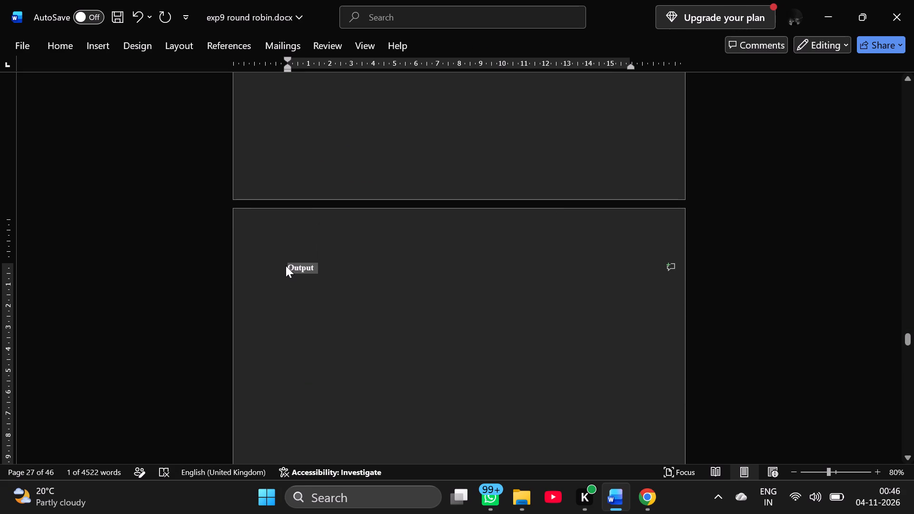
key("BackSpace")
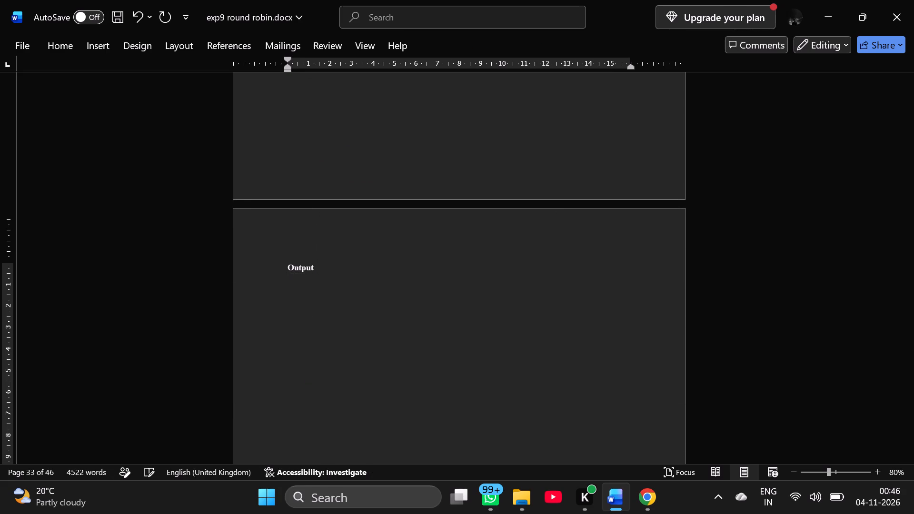
key("BackSpace")
scroll(286, 266, "up", 1)
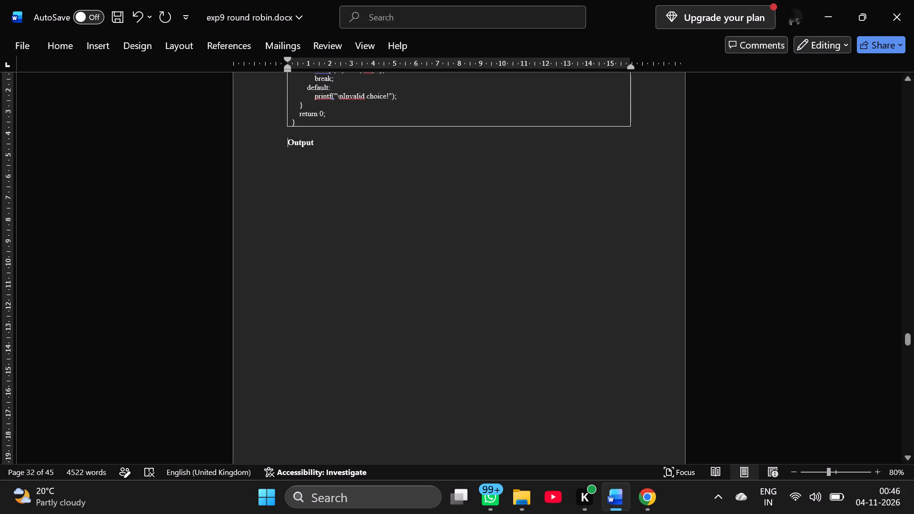
left_click(344, 150)
left_click(344, 150)
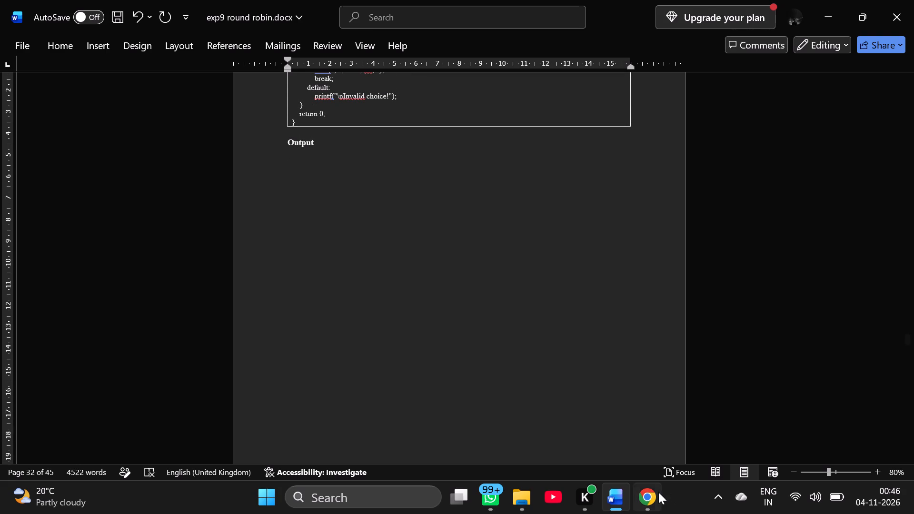
left_click(658, 492)
left_click(372, 16)
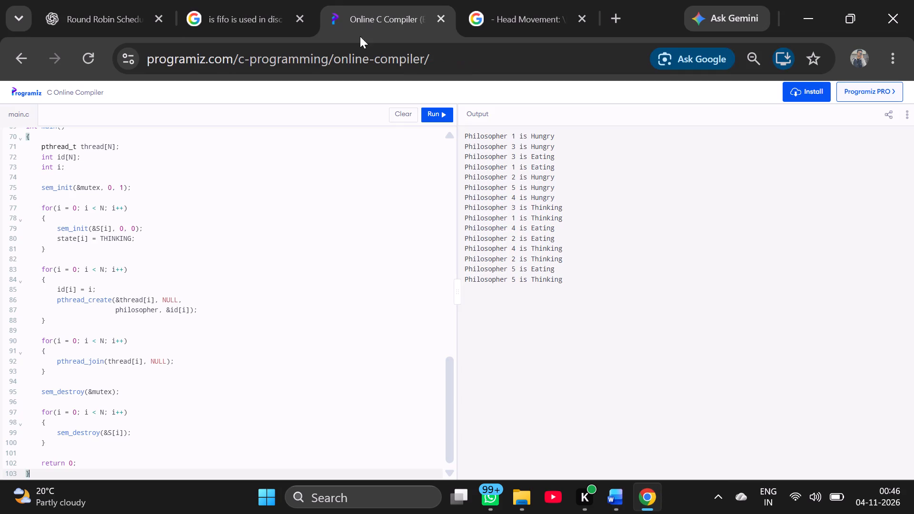
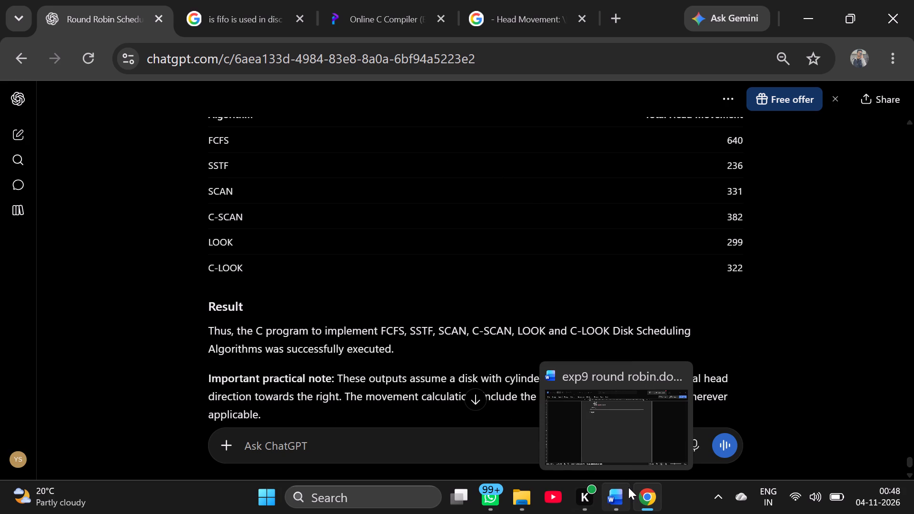
Return to the Programiz C compiler, run the disk scheduling program again and enter 8 as the number of requests.
left_click(372, 7)
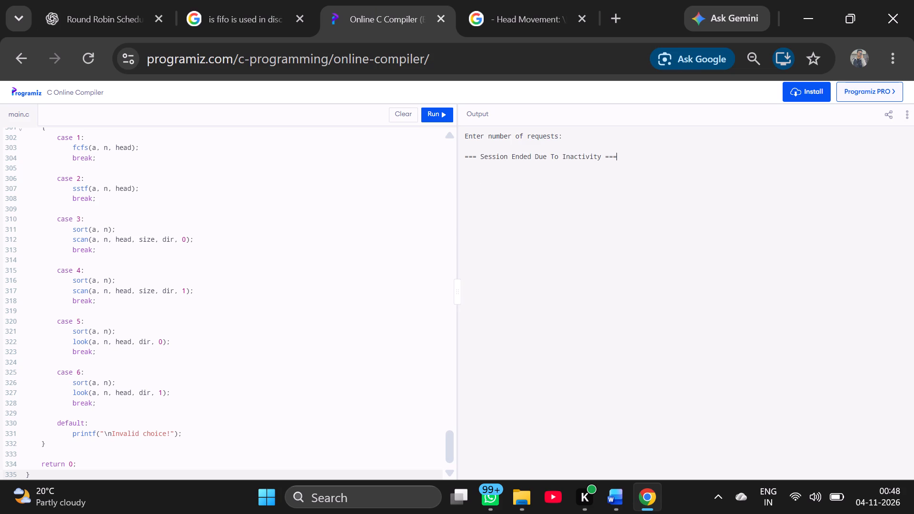
key("8")
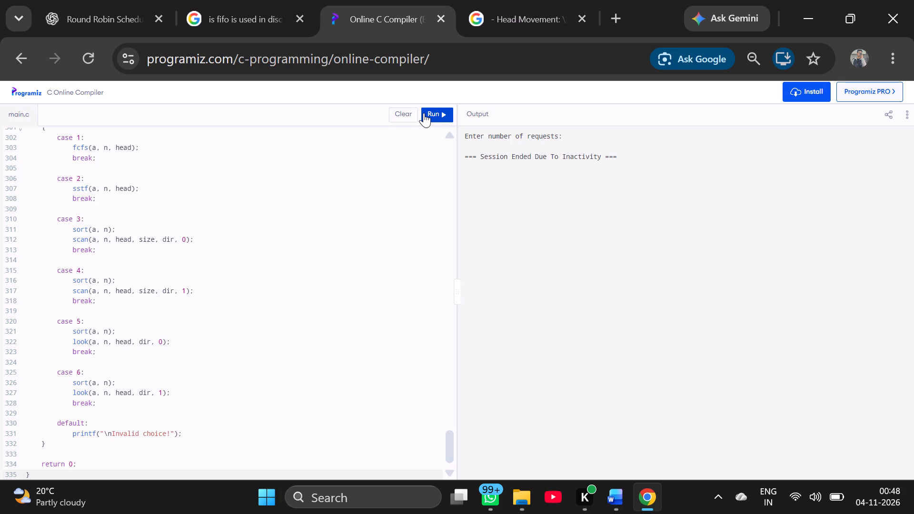
left_click(424, 113)
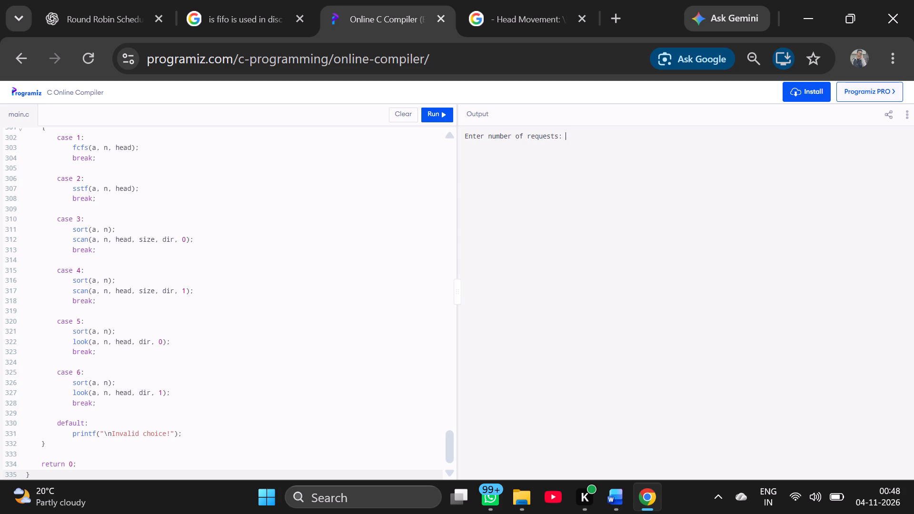
key("8")
key("Return")
type("98")
key("space")
type("183")
key("space")
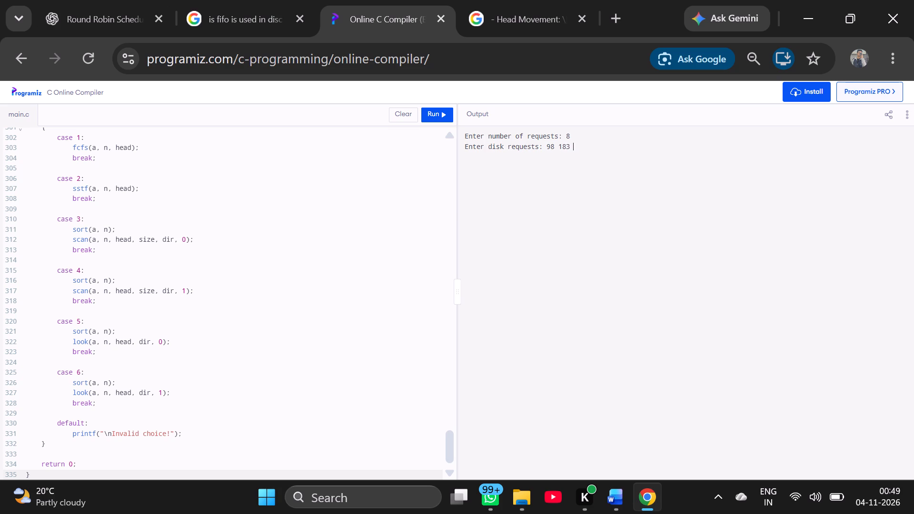
type("37")
key("space")
type("122")
key("space")
type("14")
key("space")
type("124")
key("space")
type("65")
key("space")
type("67")
key("Return")
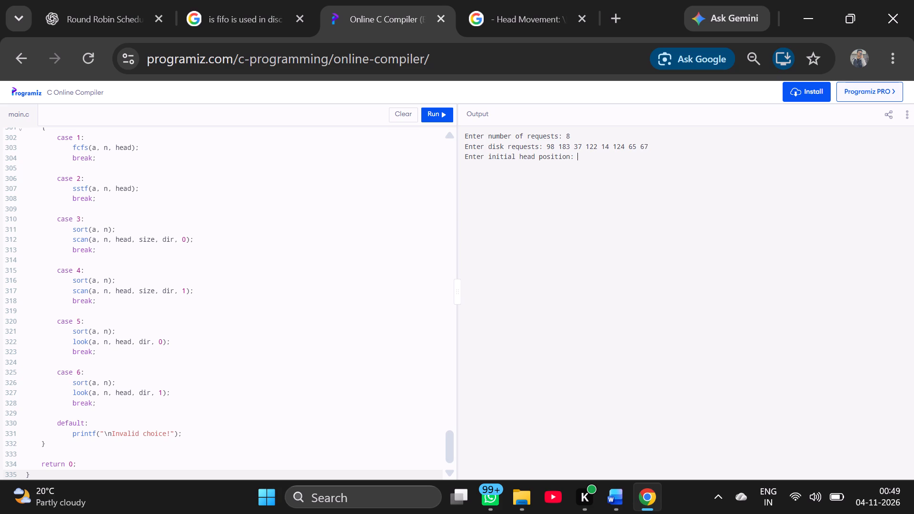
type("53")
key("Return")
type("200")
key("Return")
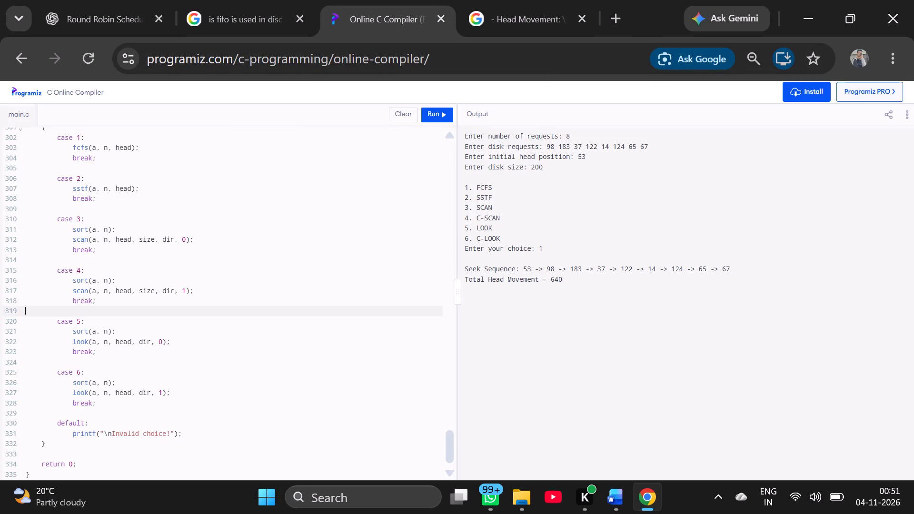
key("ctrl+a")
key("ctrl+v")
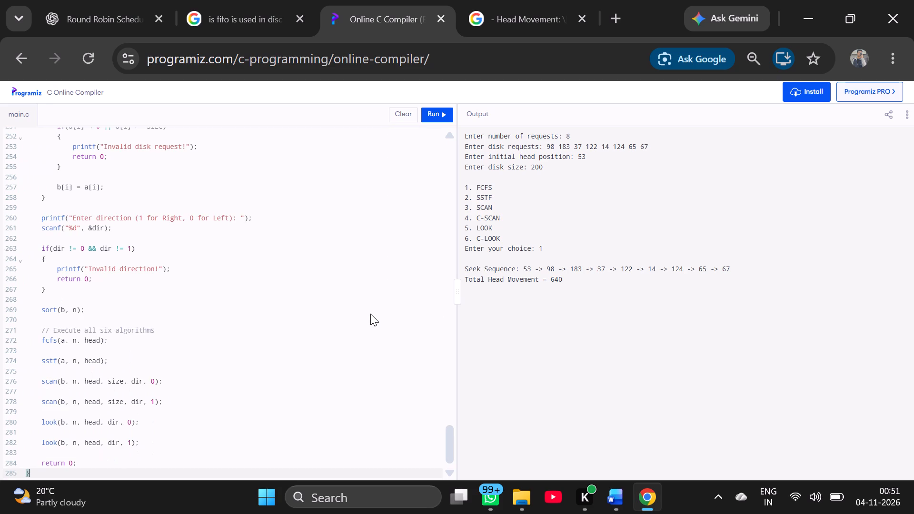
Run the new disk scheduling program and enter 8 as the number of requests.
left_click(438, 109)
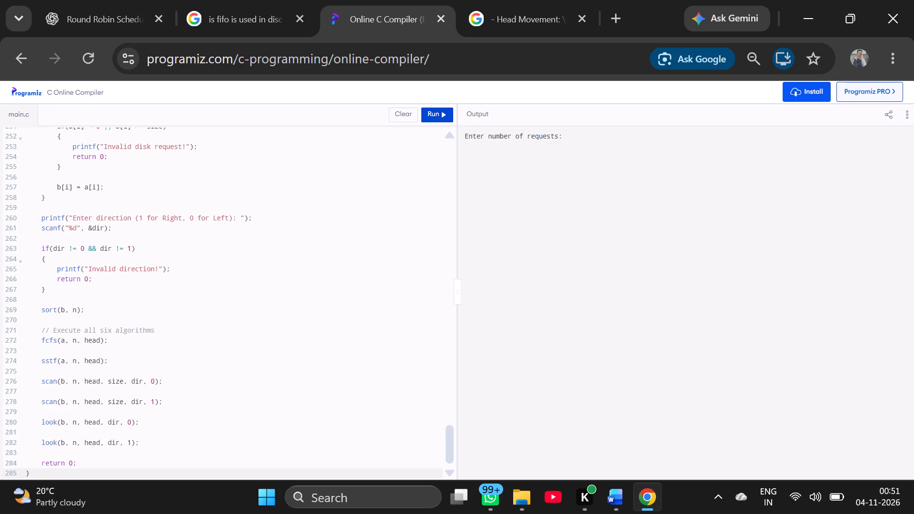
key("8")
key("Return")
type("98")
key("space")
type("183")
key("space")
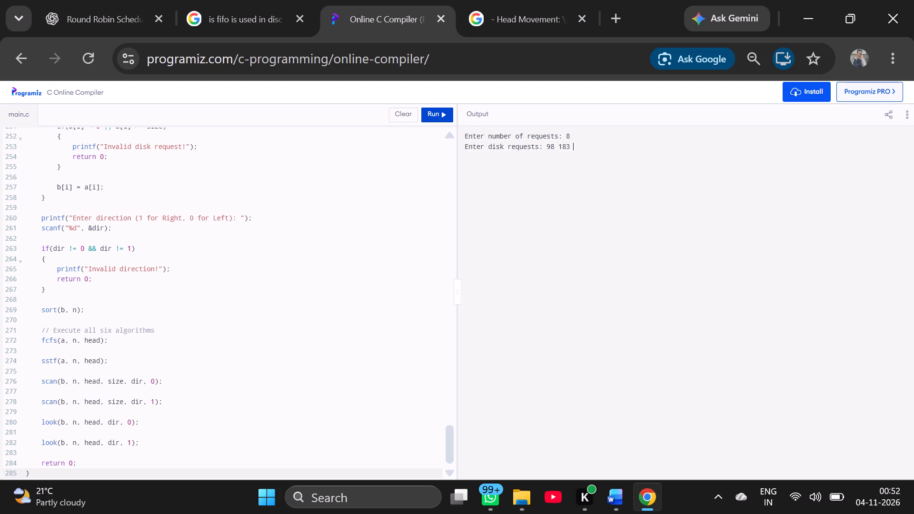
type("37")
key("space")
type("122")
key("space")
type("14")
key("space")
type("124")
key("space")
type("65 67")
key("Return")
Enter 53 as the initial head position, 200 as the disk size and 1 as the direction in the output console.
type("52")
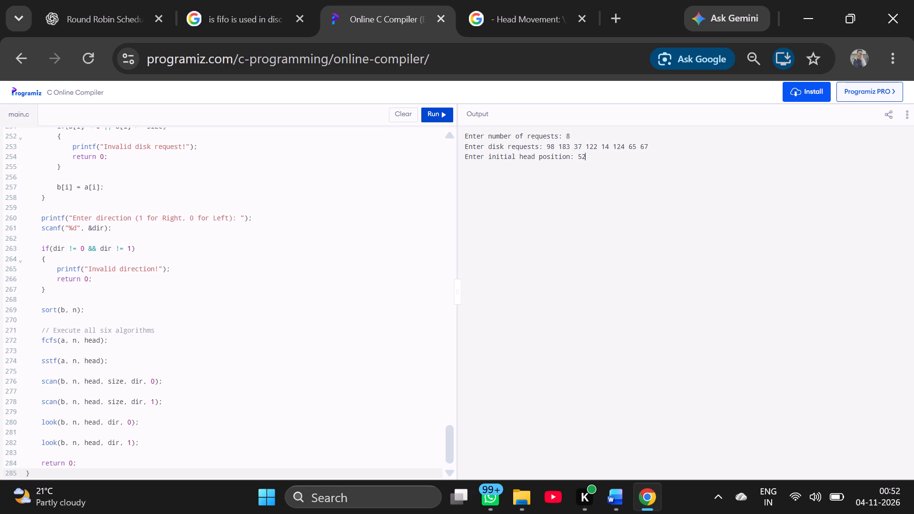
key("BackSpace")
key("3")
key("Return")
type("200")
key("Return")
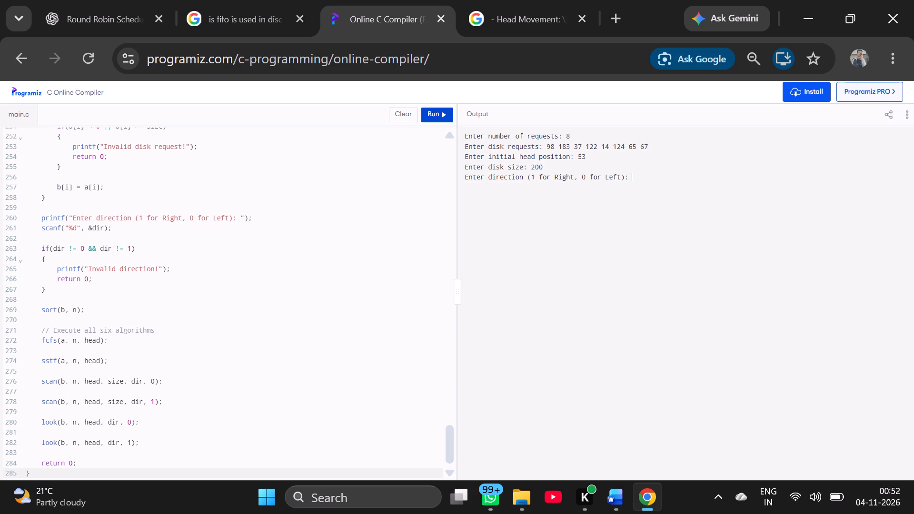
key("1")
key("Return")
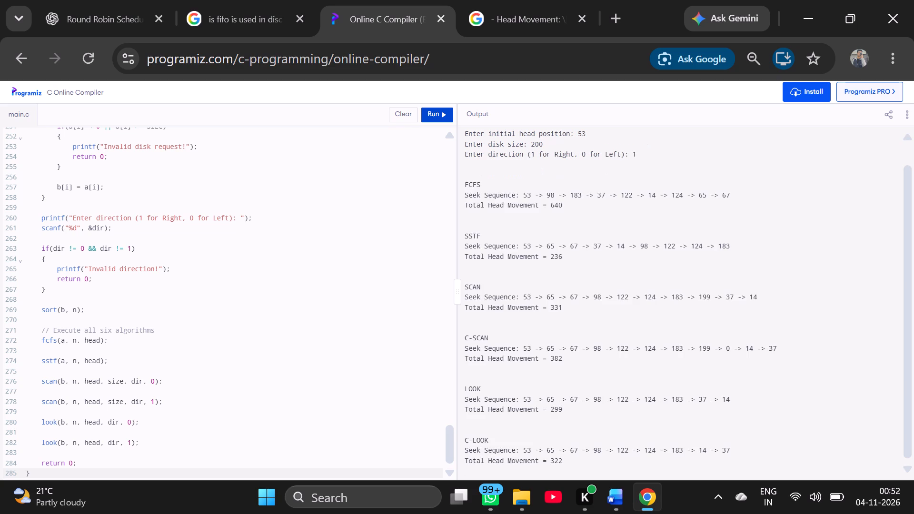
Capture a screenshot of the complete program output, from the entered inputs through the C-LOOK result.
key("ctrl+alt+minus")
key("ctrl+minus")
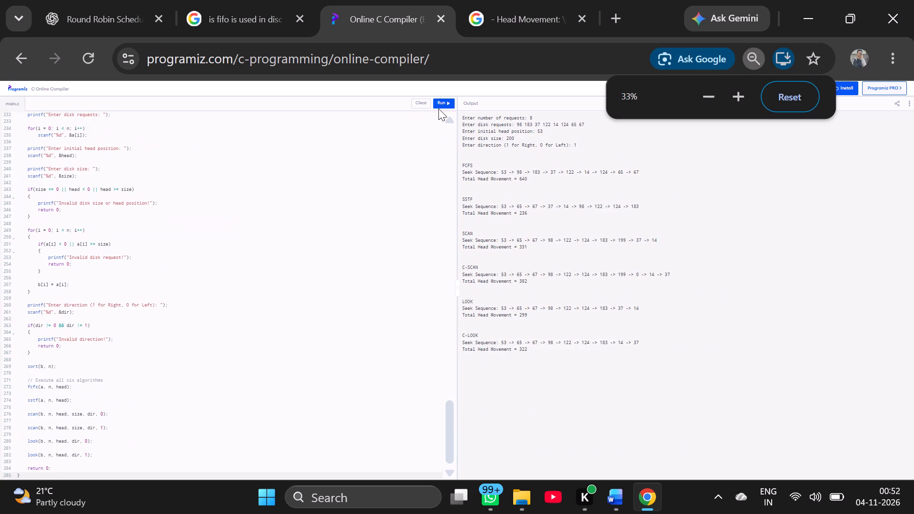
key("ctrl+equal")
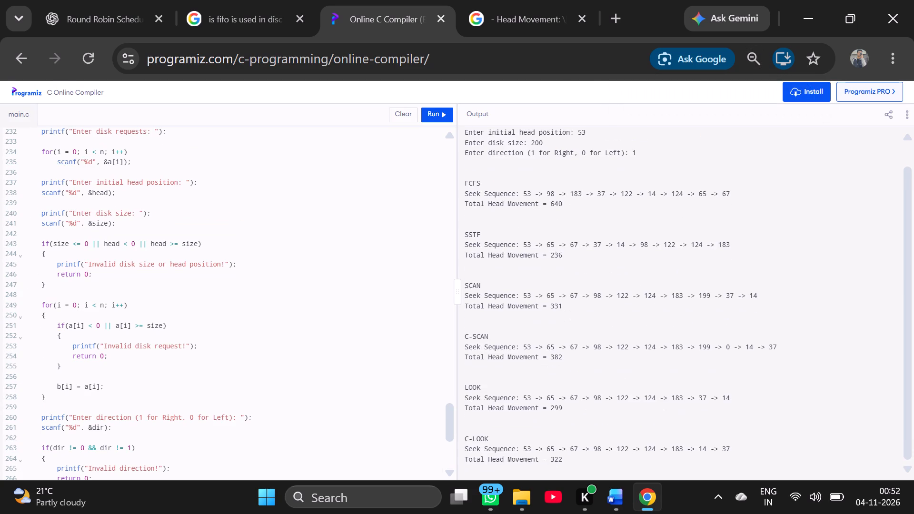
key("ctrl+minus")
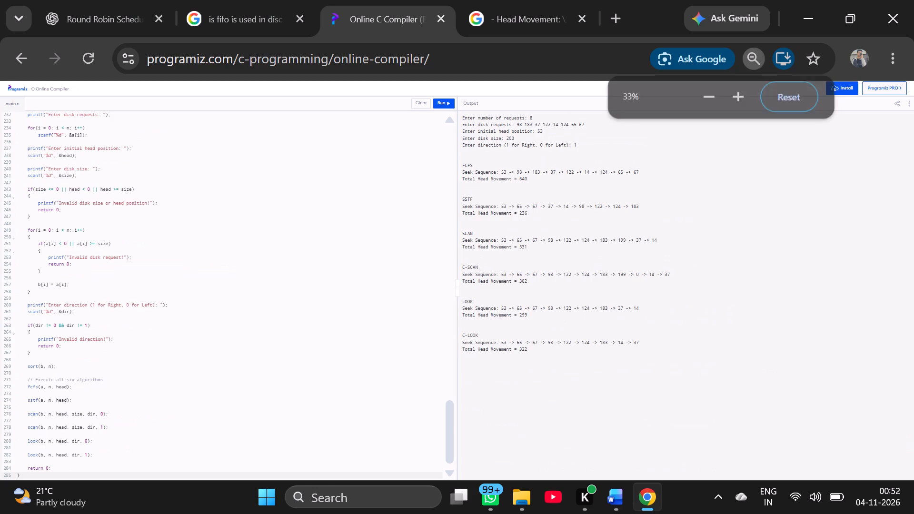
key("Print")
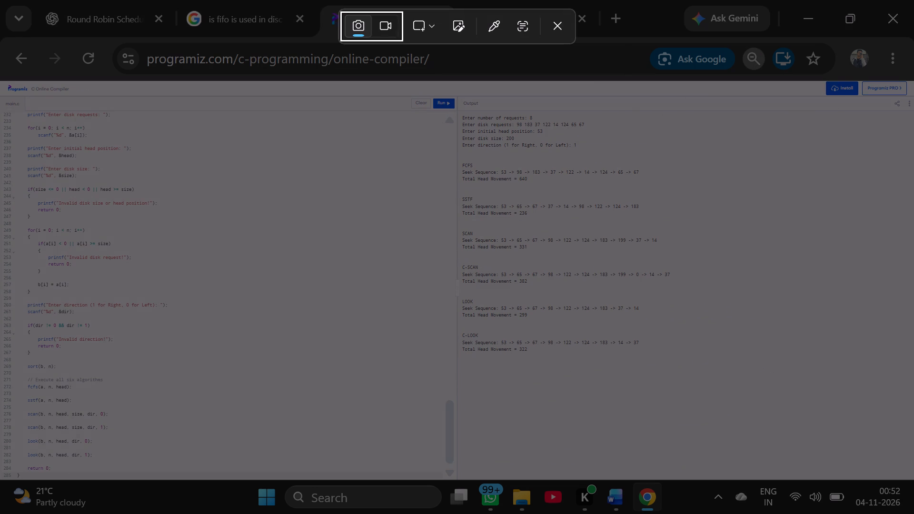
left_click_drag(457, 96, 761, 365)
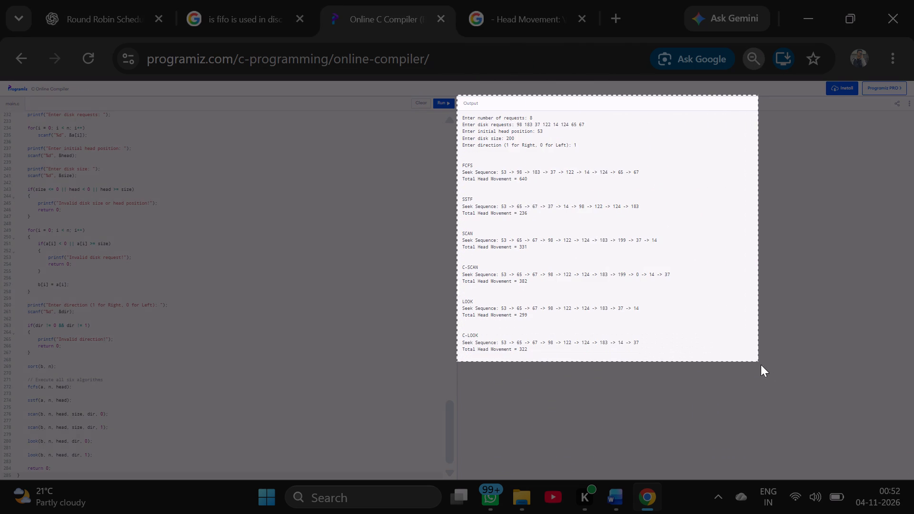
left_click_drag(761, 365, 825, 375)
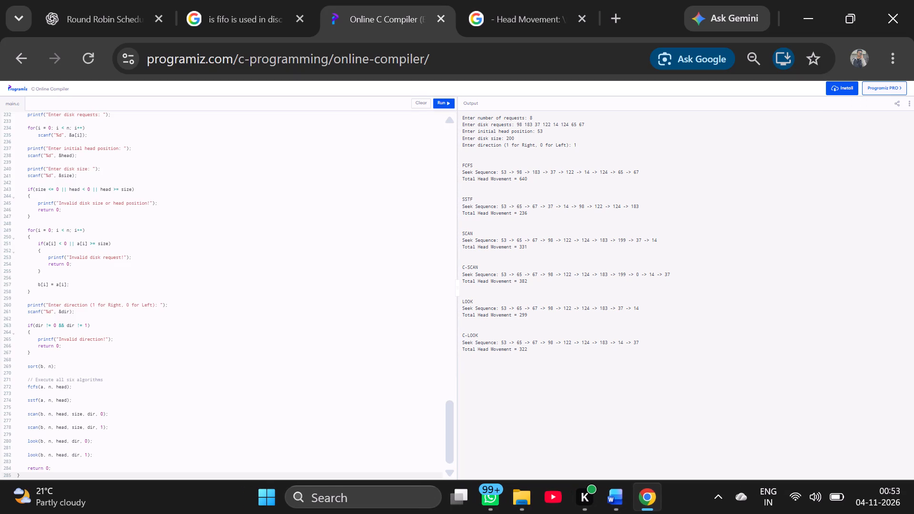
Switch to the Word document, paste the screenshot under the Output heading and enlarge it to about the code table's width.
left_click(617, 496)
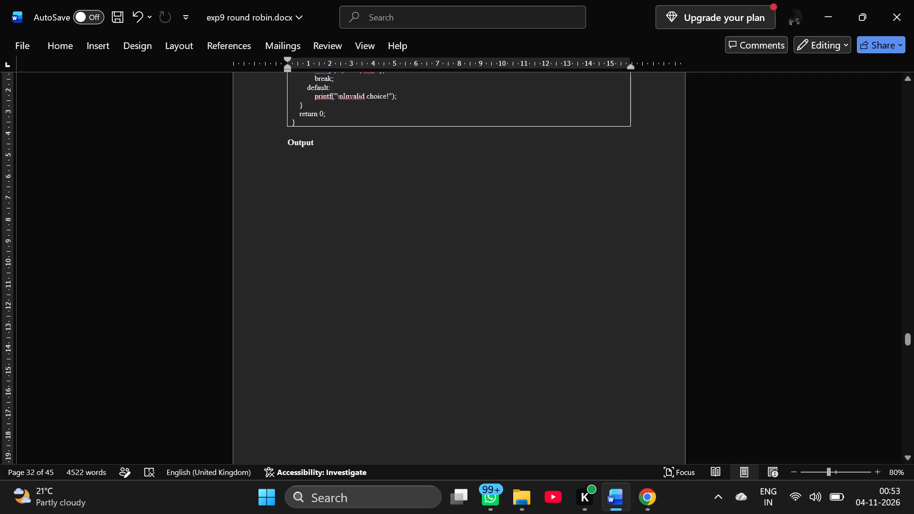
key("ctrl+v")
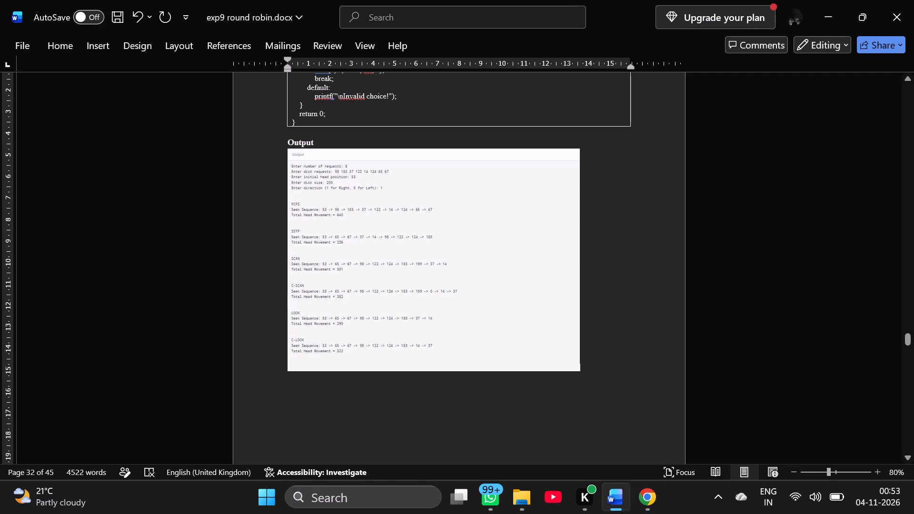
left_click(568, 361)
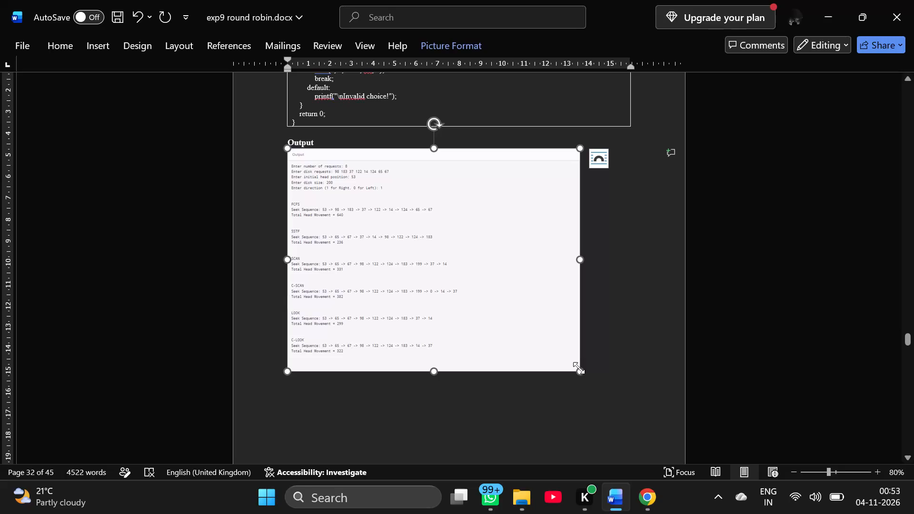
left_click_drag(581, 370, 634, 414)
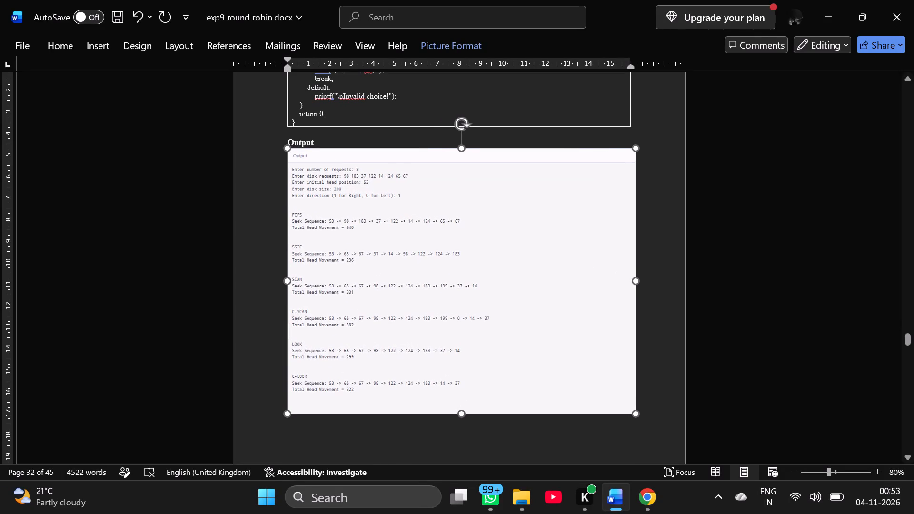
left_click_drag(634, 414, 632, 411)
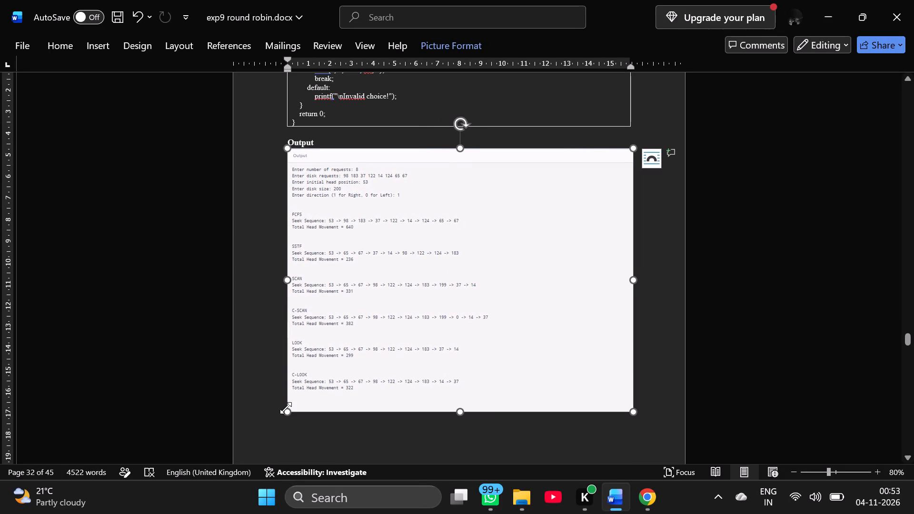
left_click_drag(286, 408, 285, 412)
left_click(724, 339)
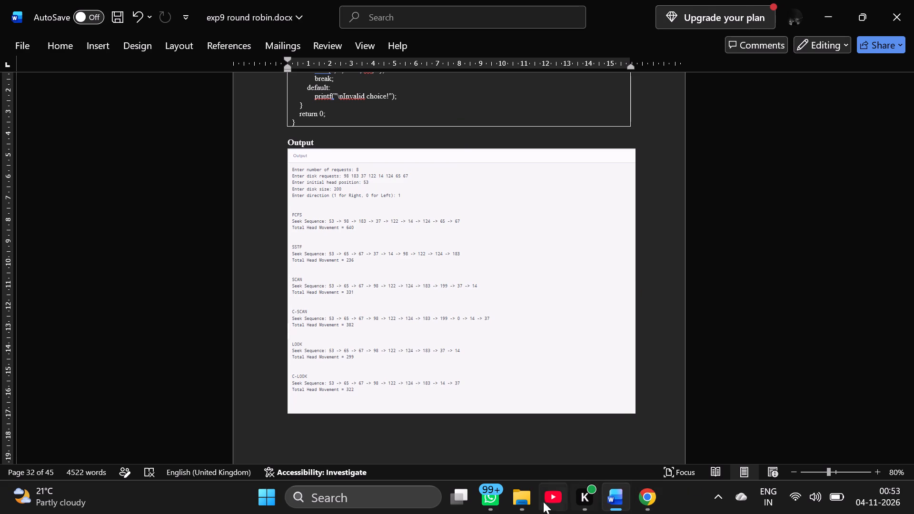
Copy the entire C program from Programiz and replace the old code in the Word document's code table with it.
left_click(311, 249)
left_click(633, 487)
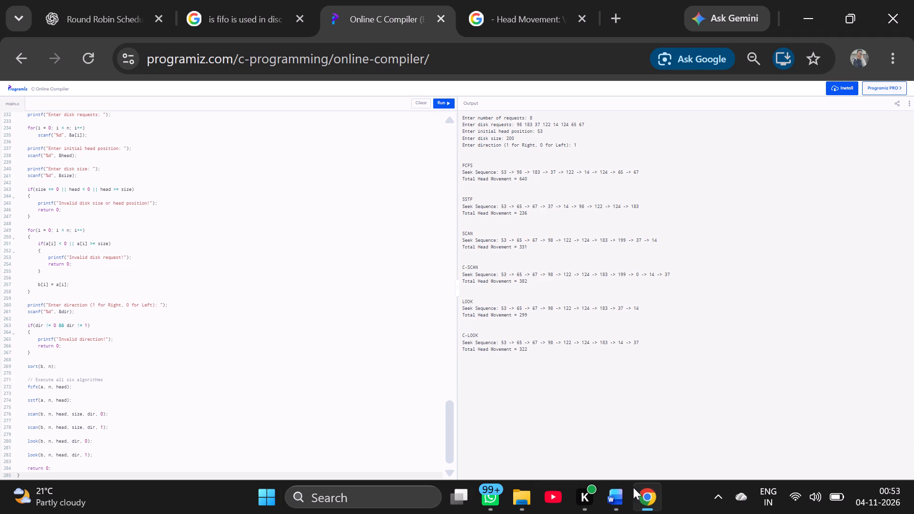
left_click(91, 23)
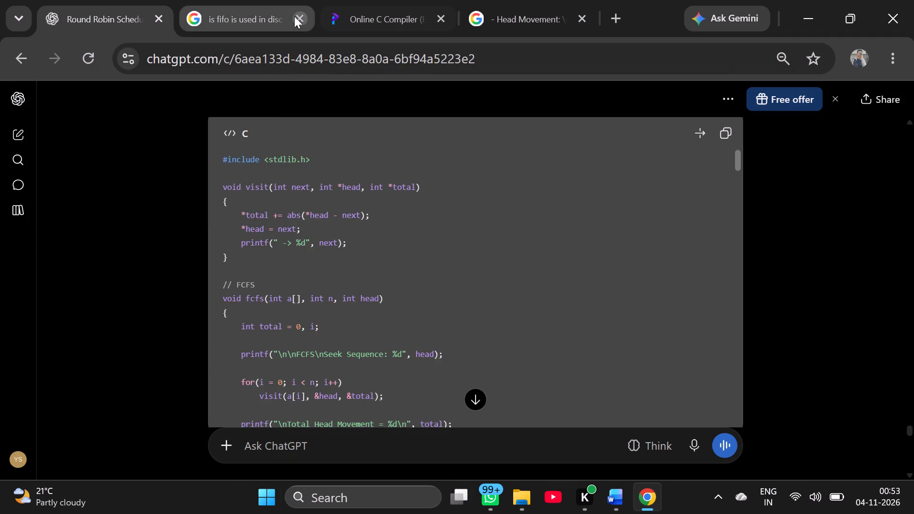
left_click(347, 0)
left_click(334, 269)
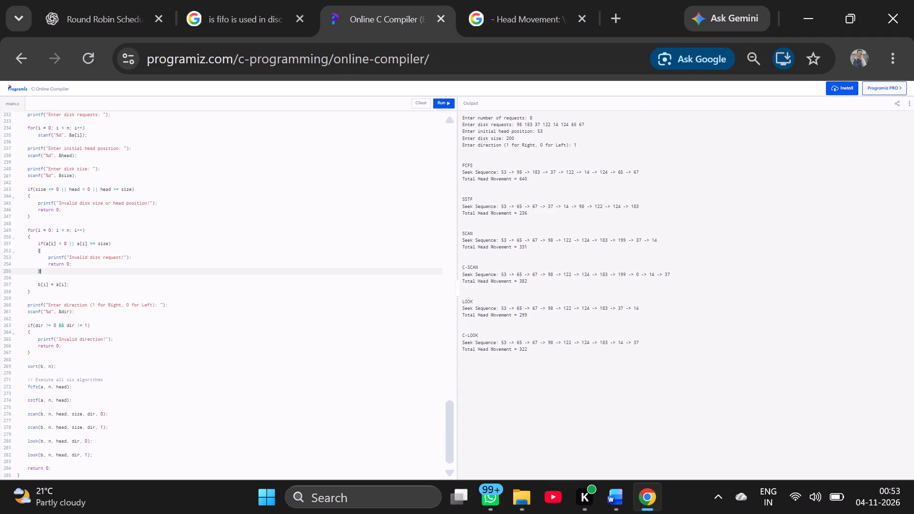
key("ctrl+a")
key("ctrl+c")
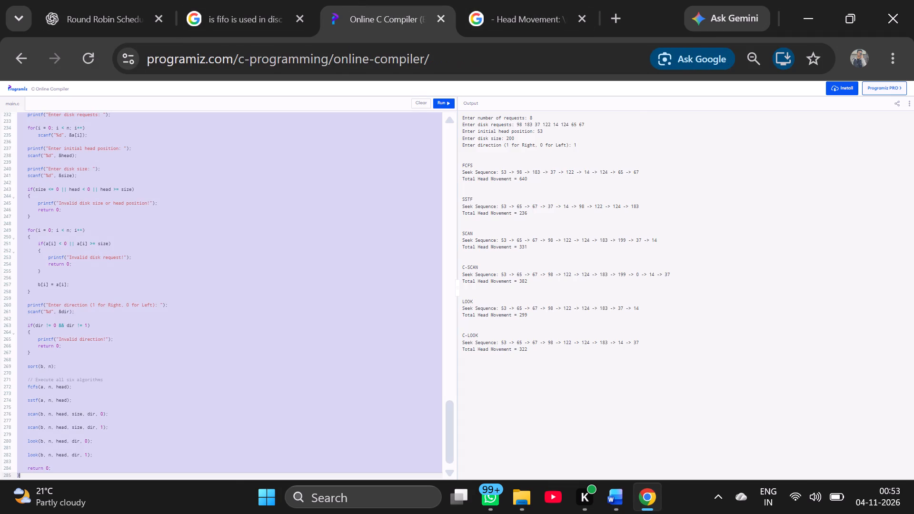
left_click(624, 508)
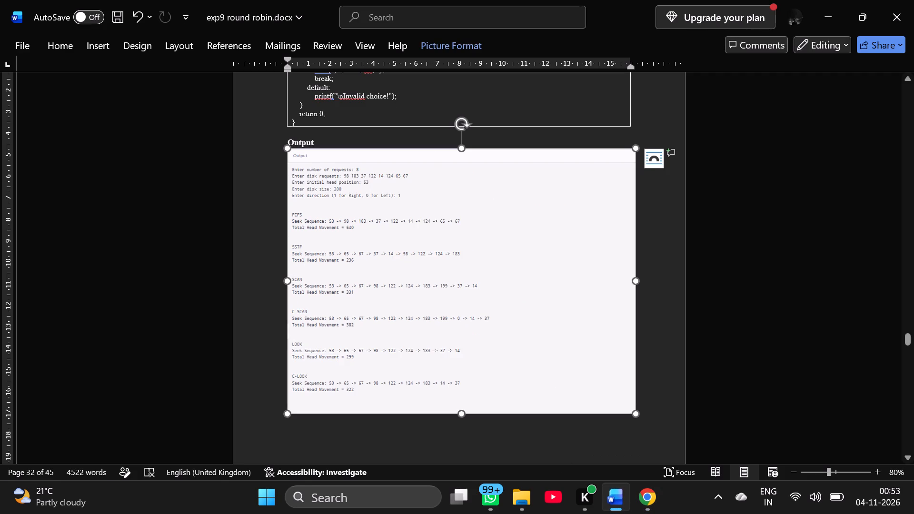
left_click(291, 109)
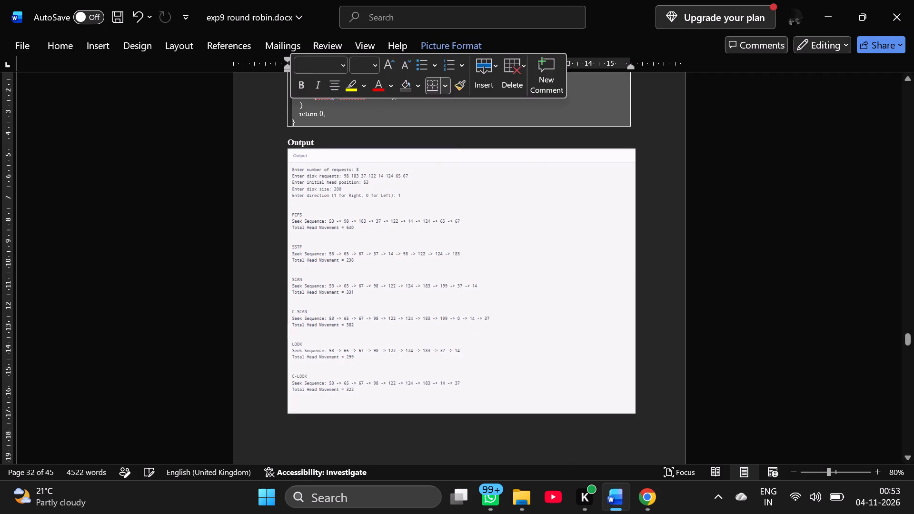
key("ctrl+v")
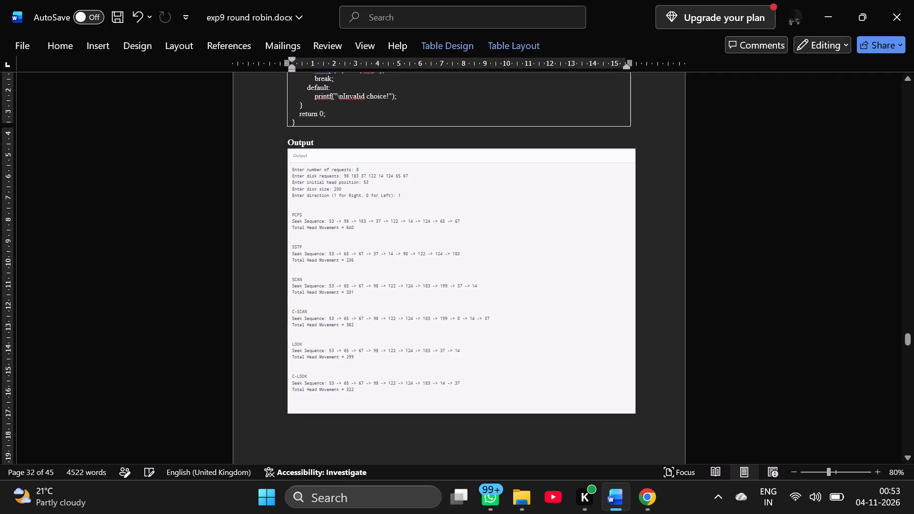
Format the pasted program in the code table as Times New Roman, size 10.
scroll(291, 109, "up", 3)
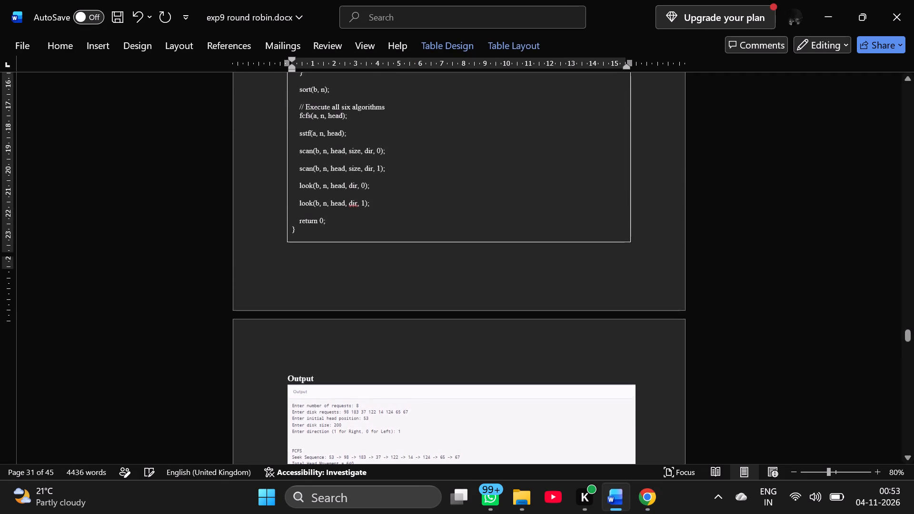
scroll(291, 109, "up", 3)
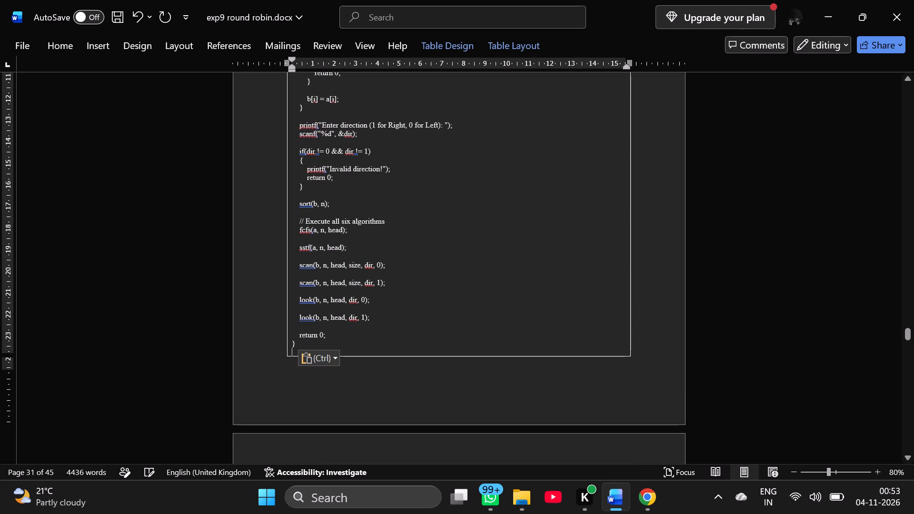
left_click(289, 342)
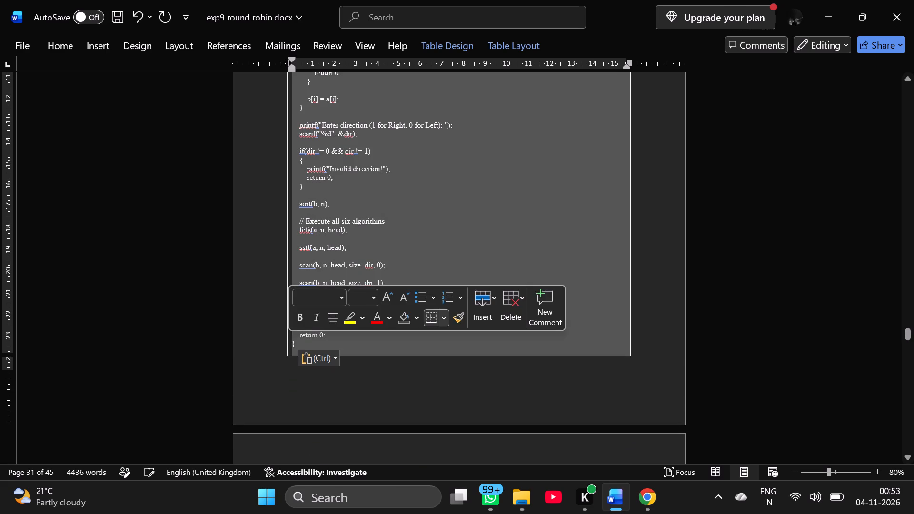
left_click(65, 52)
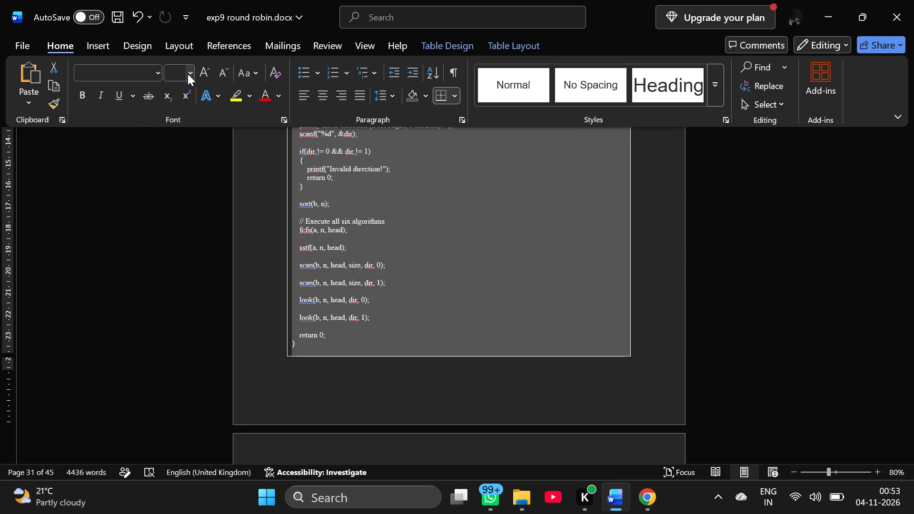
left_click(189, 73)
left_click(182, 127)
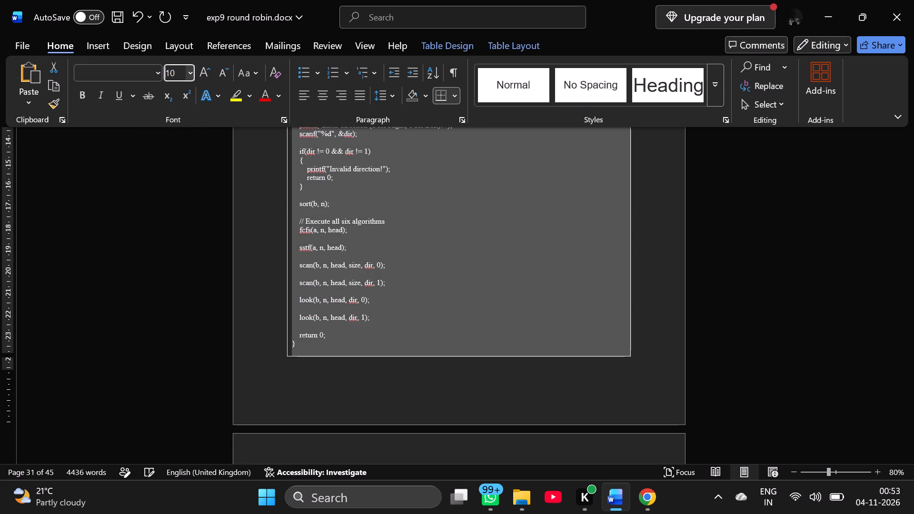
left_click(152, 75)
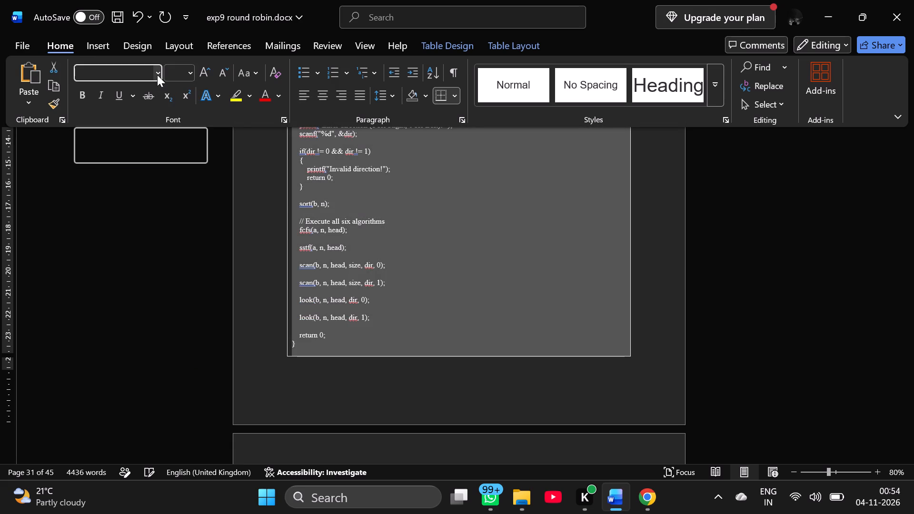
left_click(157, 75)
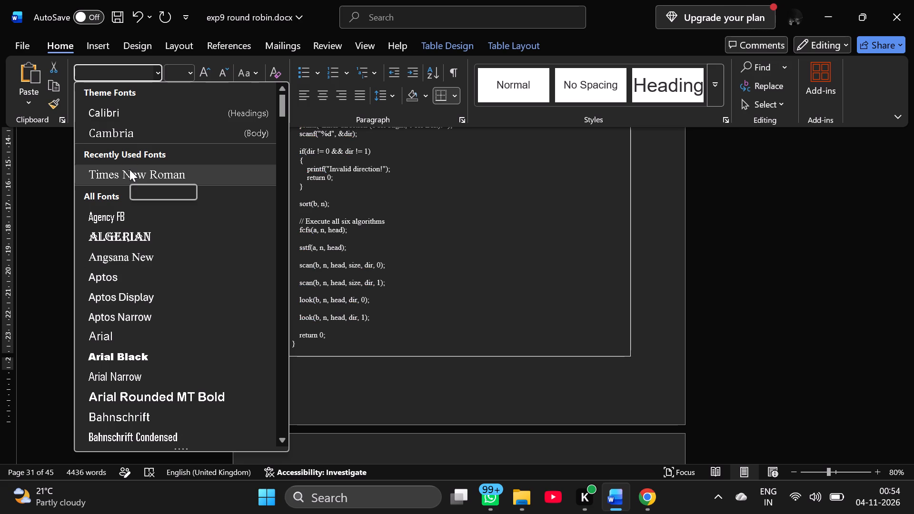
left_click(129, 169)
left_click(393, 273)
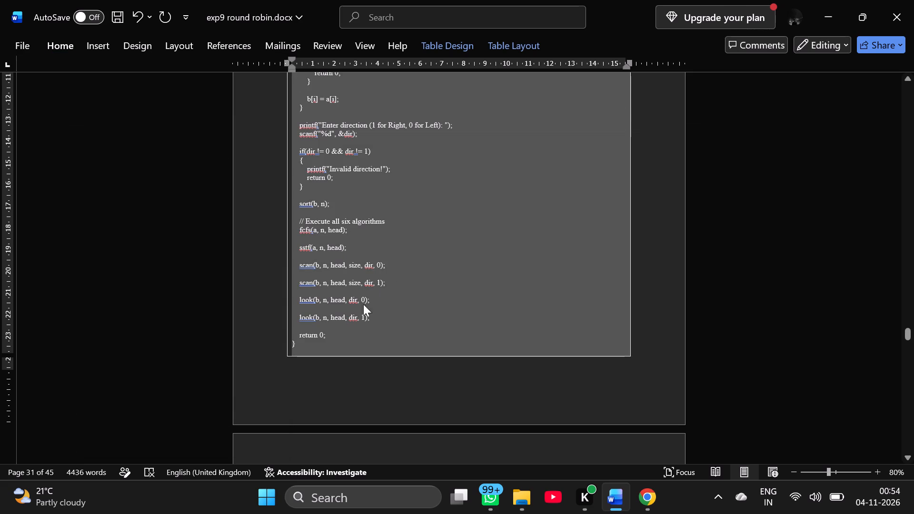
Delete the empty line after the program's final closing brace in the code table.
left_click(328, 333)
left_click(302, 351)
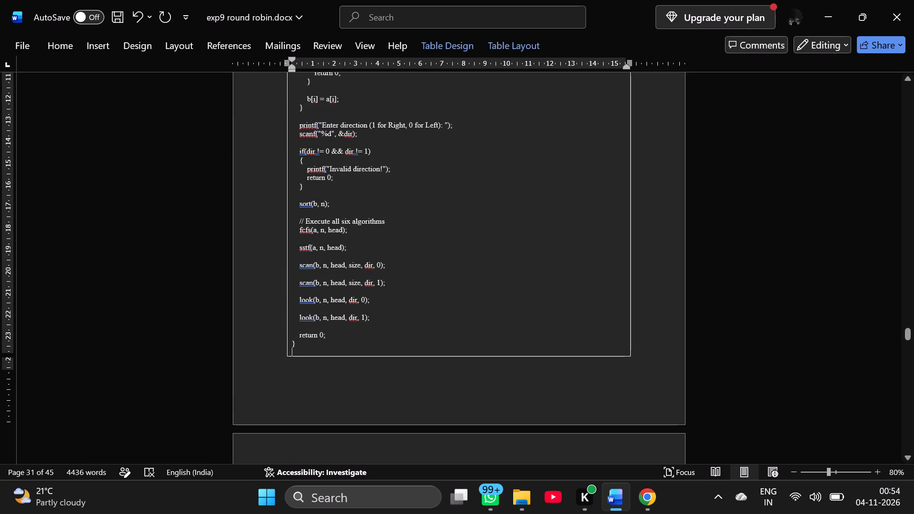
key("BackSpace")
key("BackSpace")
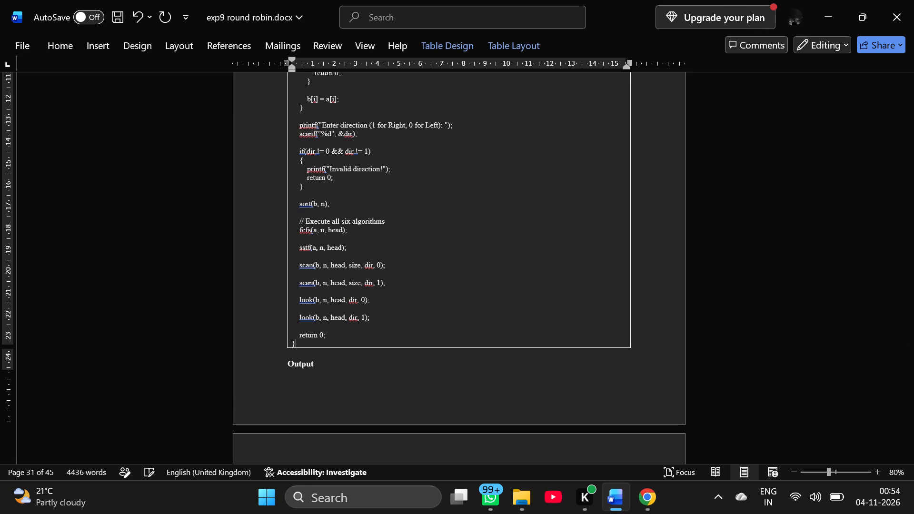
Delete the blank lines above the final return 0 and above both look calls at the end of main.
left_click(300, 328)
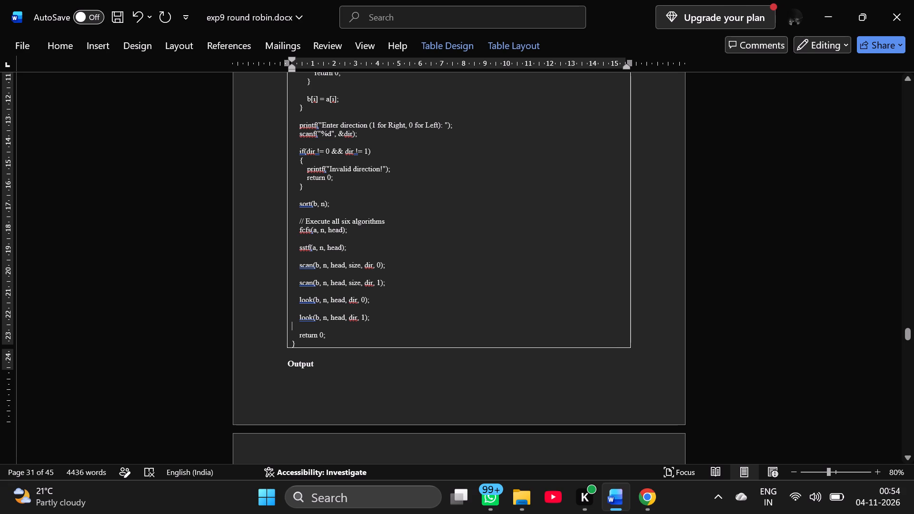
key("BackSpace")
left_click(301, 308)
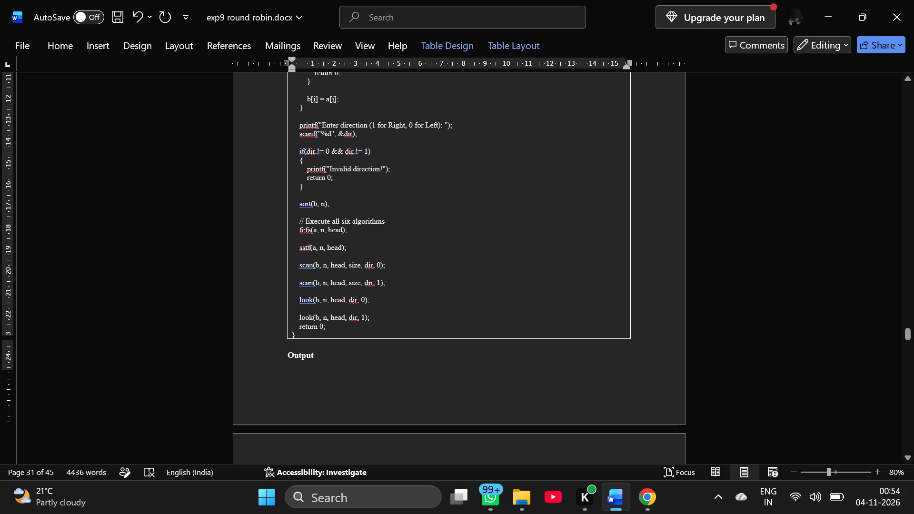
key("BackSpace")
left_click(305, 291)
key("BackSpace")
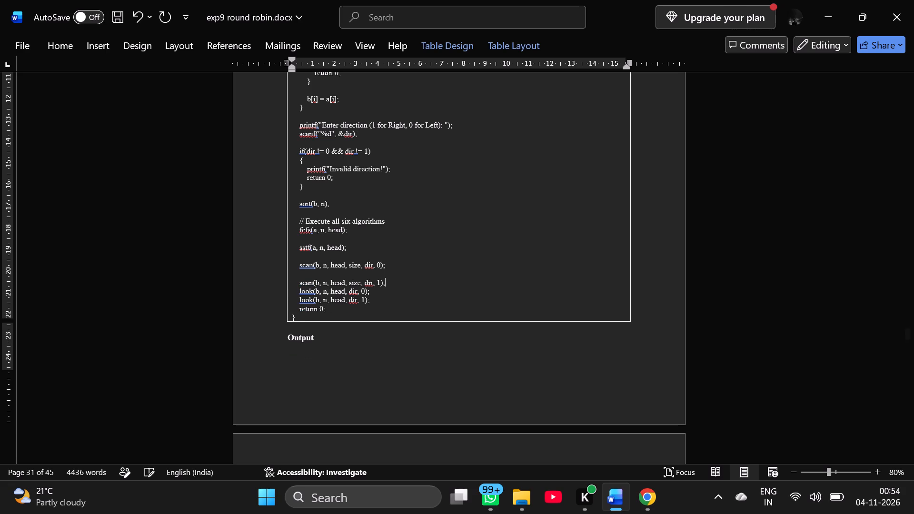
Delete the blank lines above both scan calls in main, keeping the code text intact.
left_click(304, 277)
key("BackSpace")
key("s")
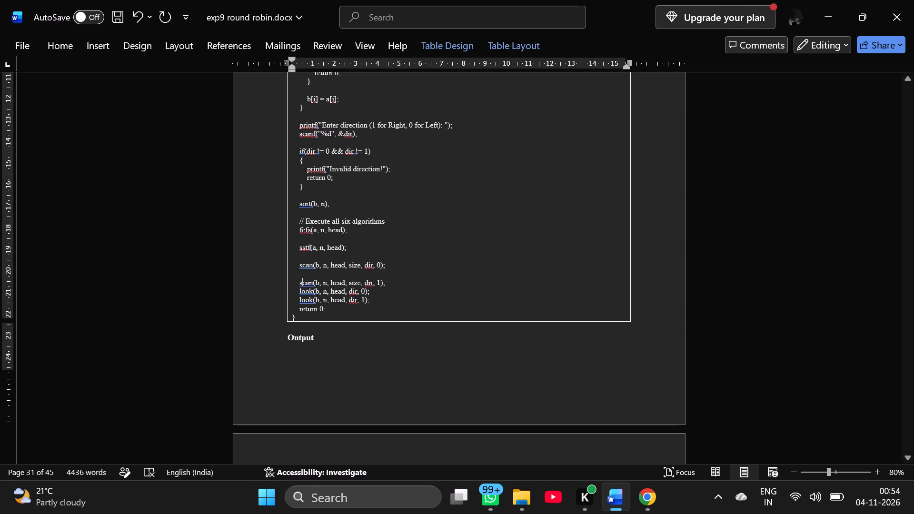
left_click(304, 274)
key("BackSpace")
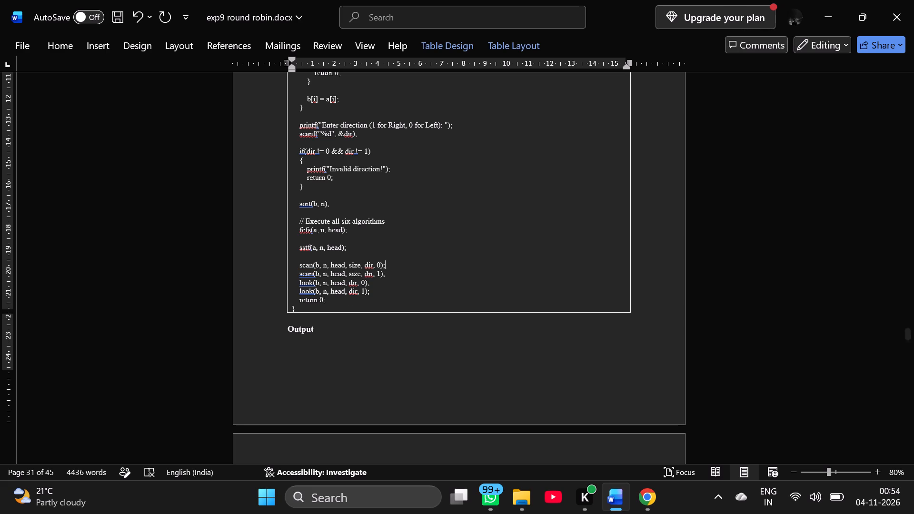
left_click(304, 254)
key("BackSpace")
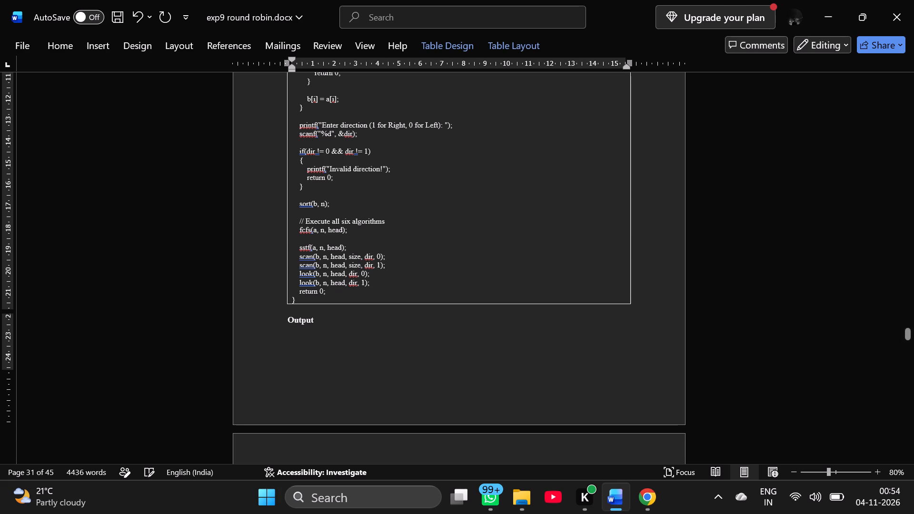
key("BackSpace")
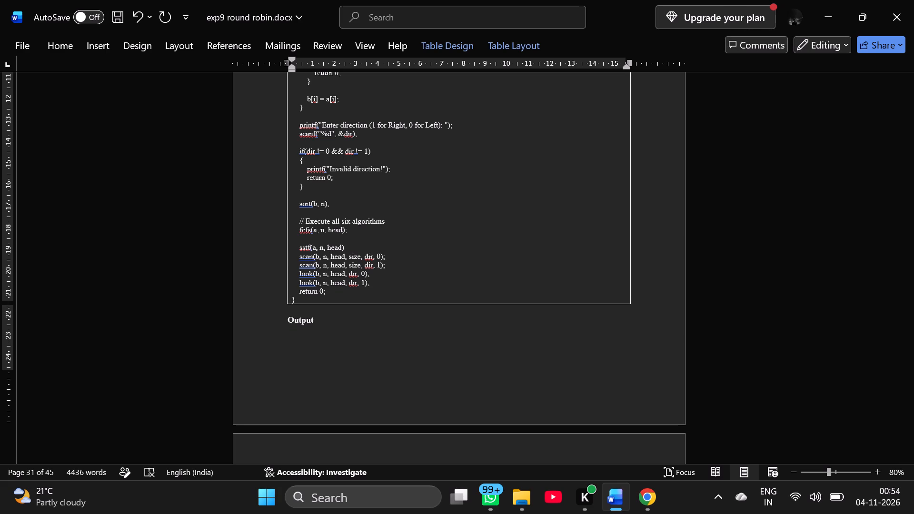
key("semicolon")
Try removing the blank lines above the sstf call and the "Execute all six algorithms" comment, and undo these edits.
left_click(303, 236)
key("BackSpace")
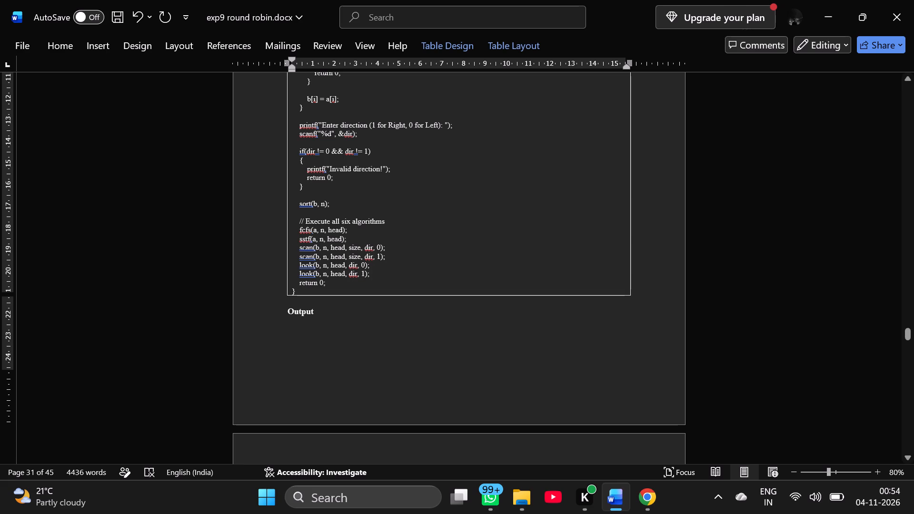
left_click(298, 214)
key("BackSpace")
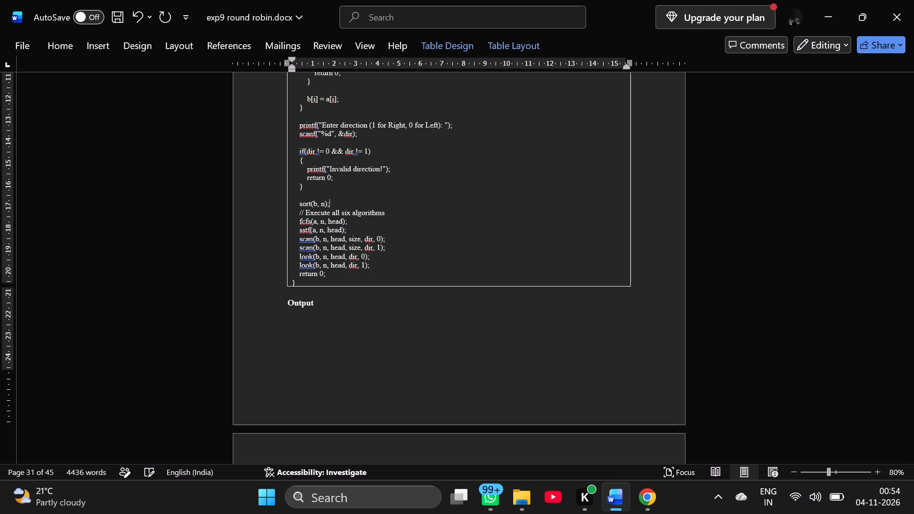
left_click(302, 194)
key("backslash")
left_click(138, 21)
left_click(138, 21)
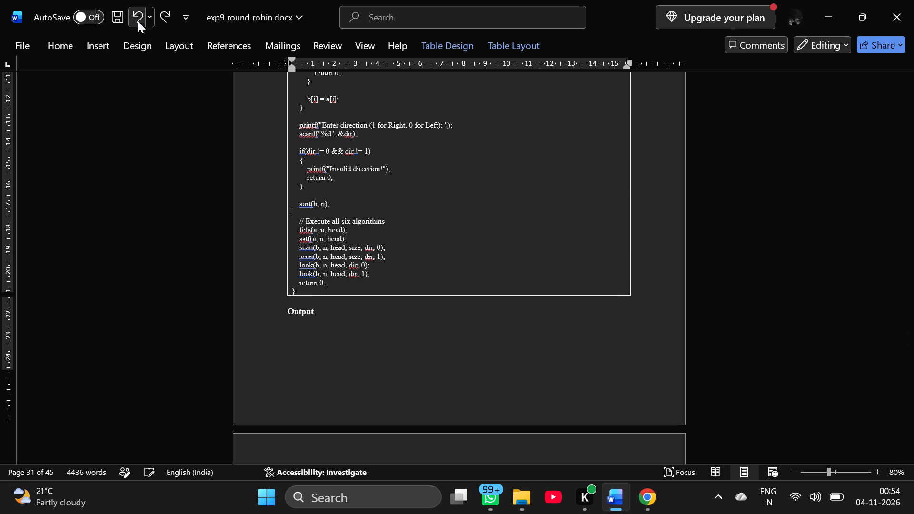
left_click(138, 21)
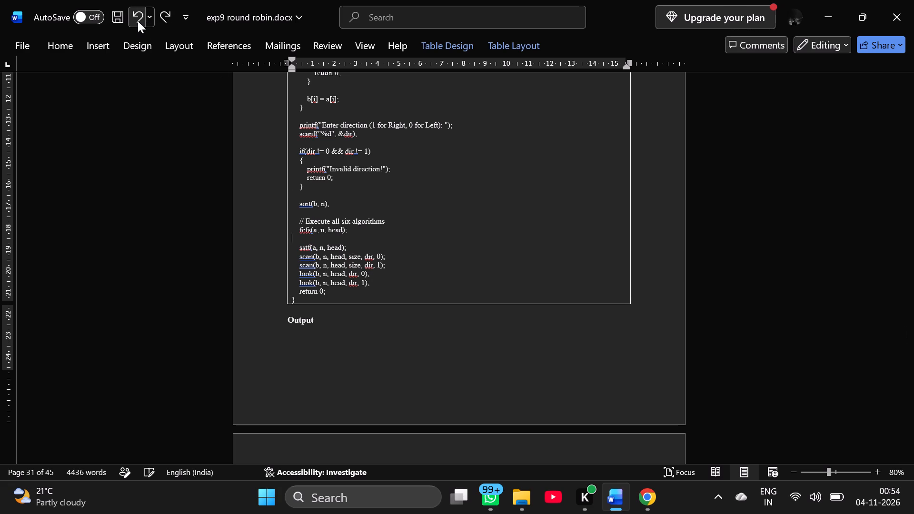
Delete the blank lines above the sstf call, the "Execute all six algorithms" comment and the sort(b, n) call.
key("BackSpace")
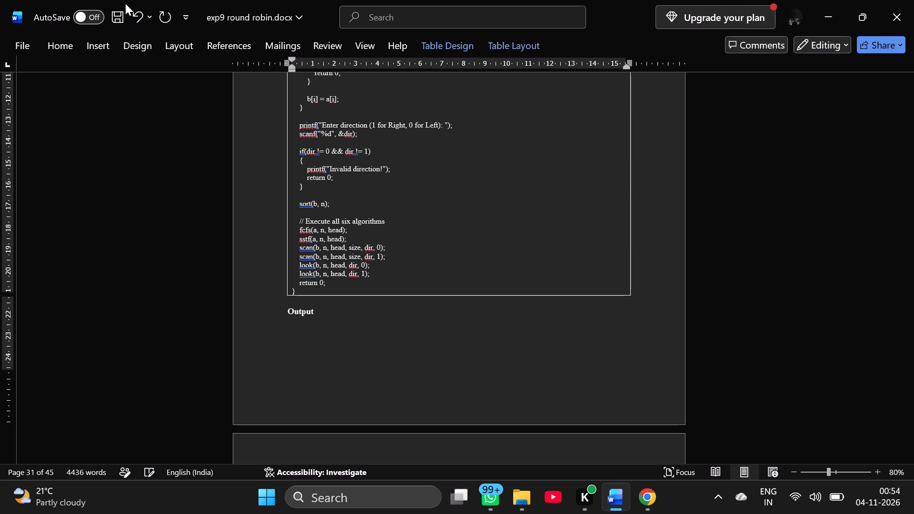
left_click(301, 208)
key("BackSpace")
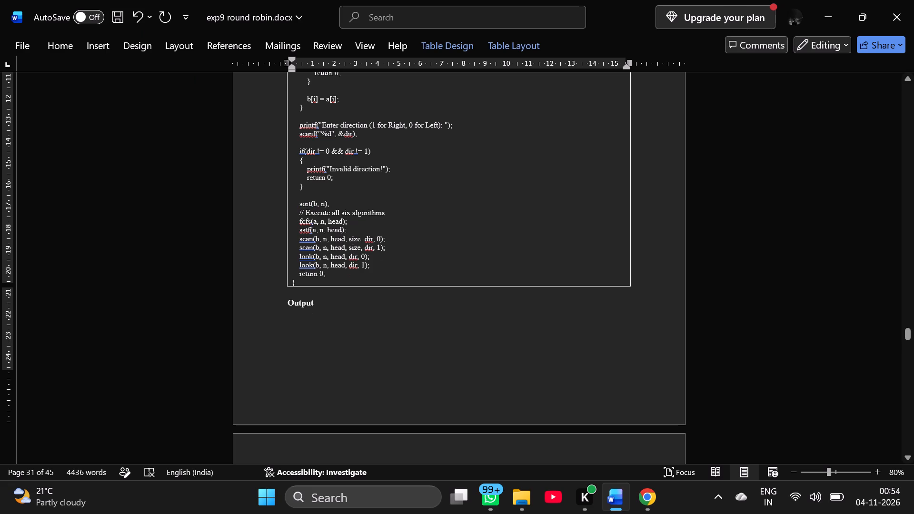
left_click(300, 199)
left_click(300, 197)
key("BackSpace")
Delete the blank lines above the direction check if(dir != 0 && dir != 1) and above the "Enter direction" prompt.
scroll(300, 197, "up", 1)
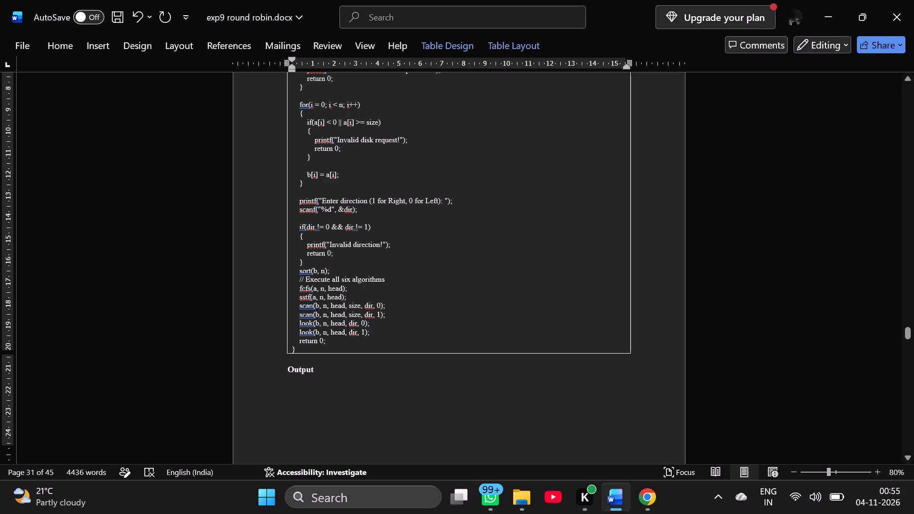
left_click(305, 217)
key("BackSpace")
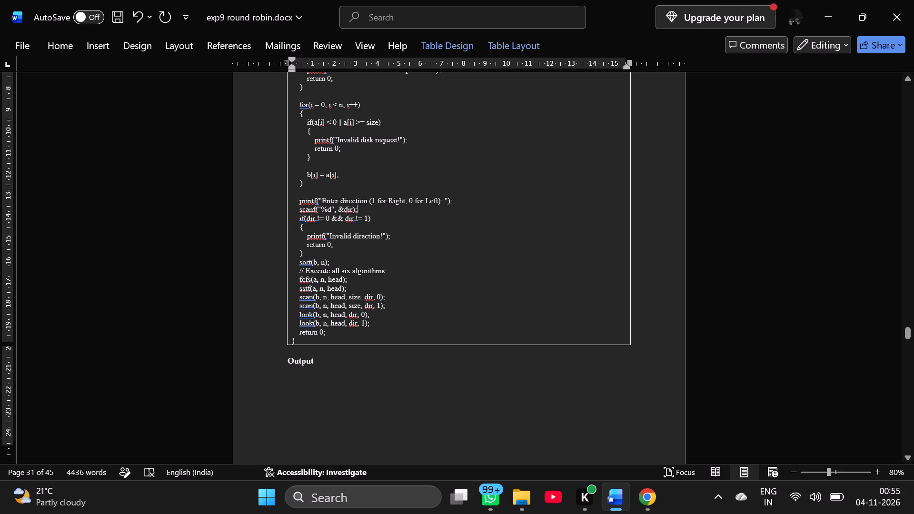
left_click(305, 193)
key("BackSpace")
Delete the blank lines above b[i] = a[i] and above the for loop that validates the disk requests.
scroll(305, 193, "up", 1)
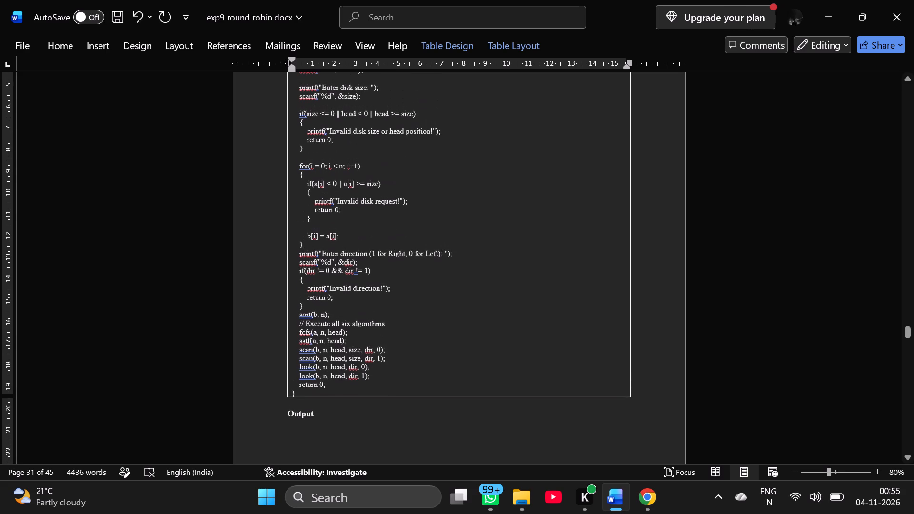
left_click(314, 227)
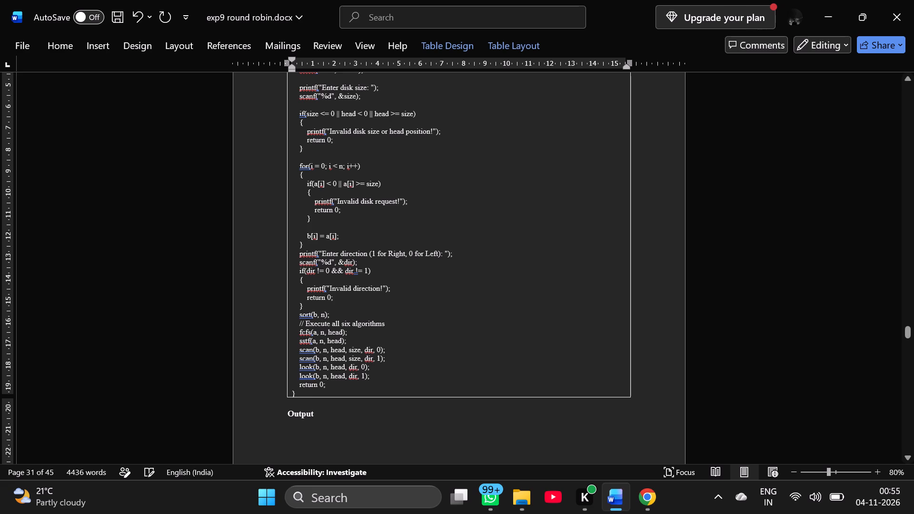
key("BackSpace")
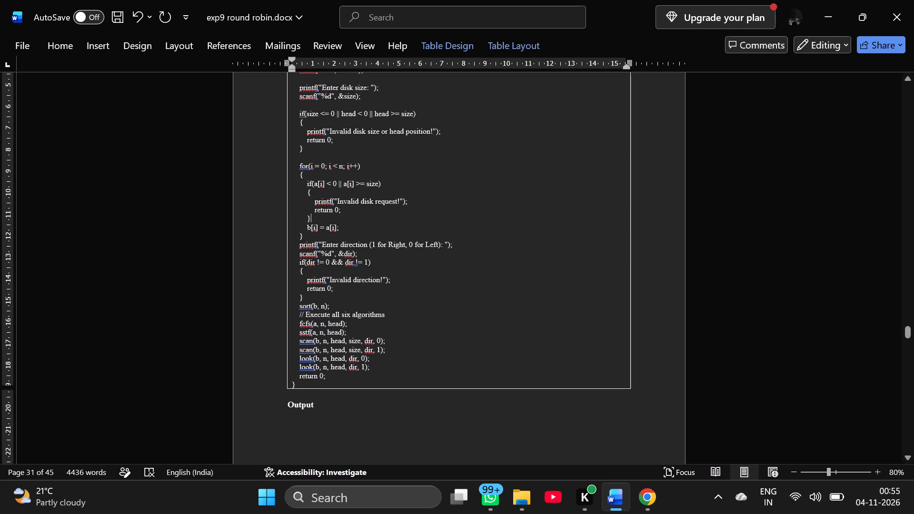
left_click(308, 156)
key("BackSpace")
Delete the blank lines above the disk size check, the "Enter disk size" prompt and the "Enter initial head position" prompt.
scroll(308, 156, "up", 2)
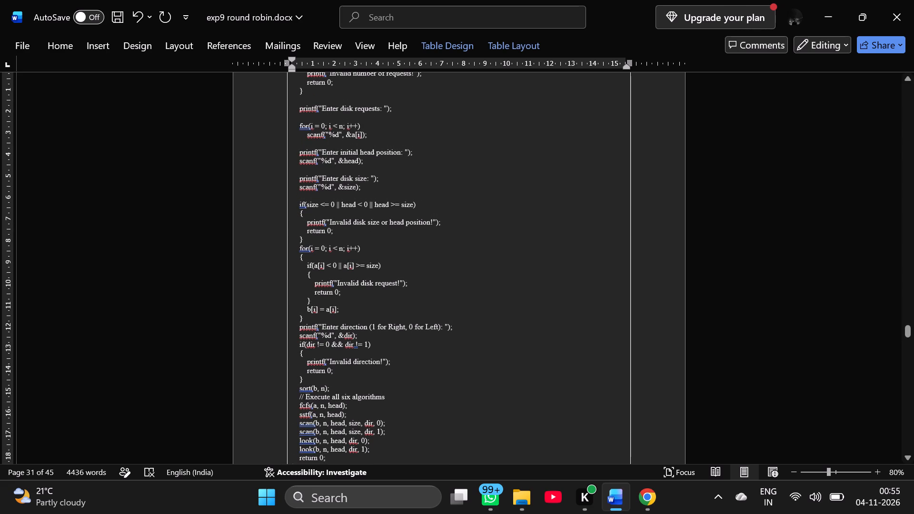
left_click(305, 195)
key("BackSpace")
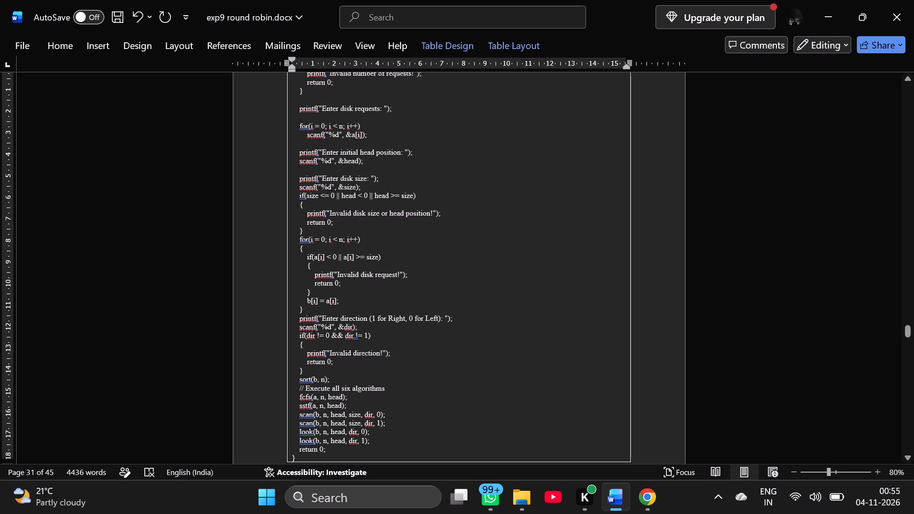
left_click(300, 168)
key("BackSpace")
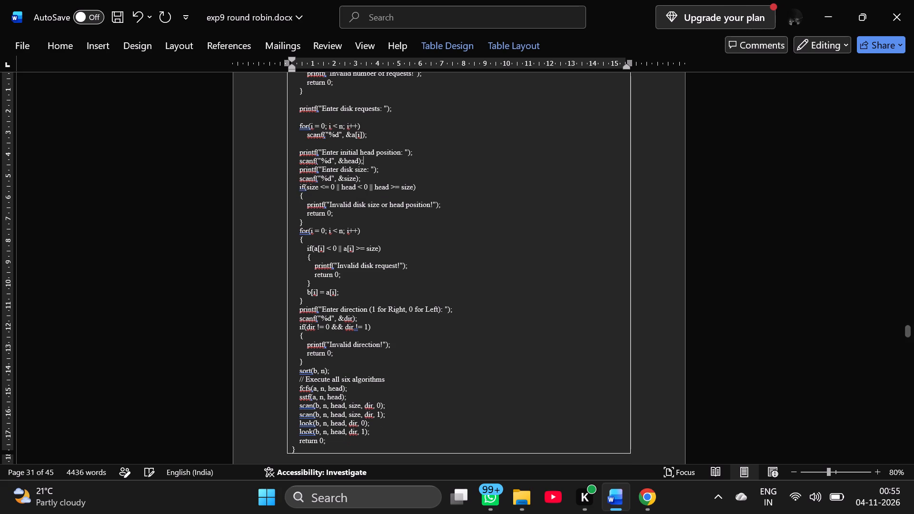
left_click(299, 149)
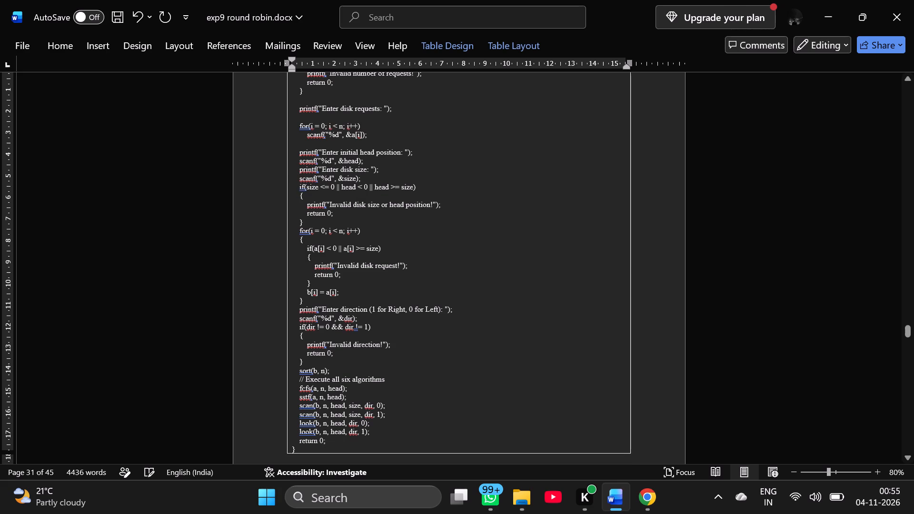
left_click(309, 144)
key("BackSpace")
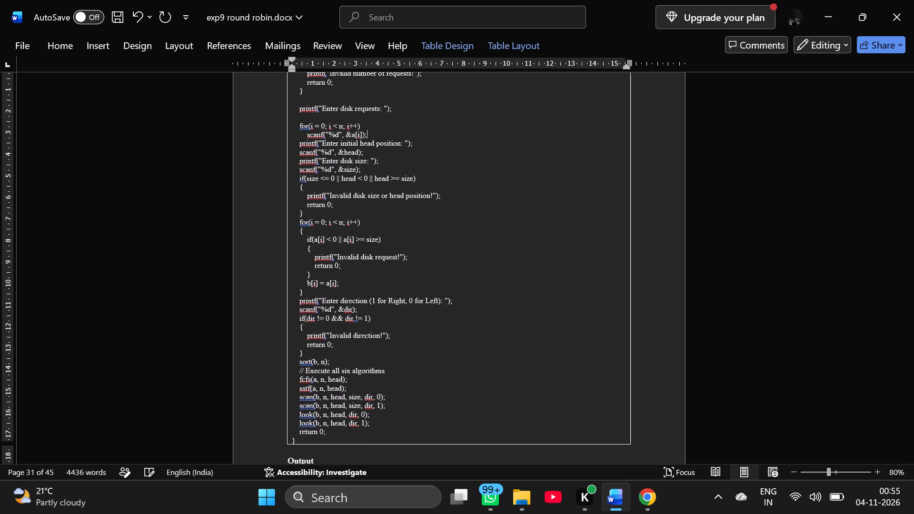
Delete the blank lines above the for loop that reads the requests and above the "Enter disk requests" prompt.
scroll(309, 144, "up", 1)
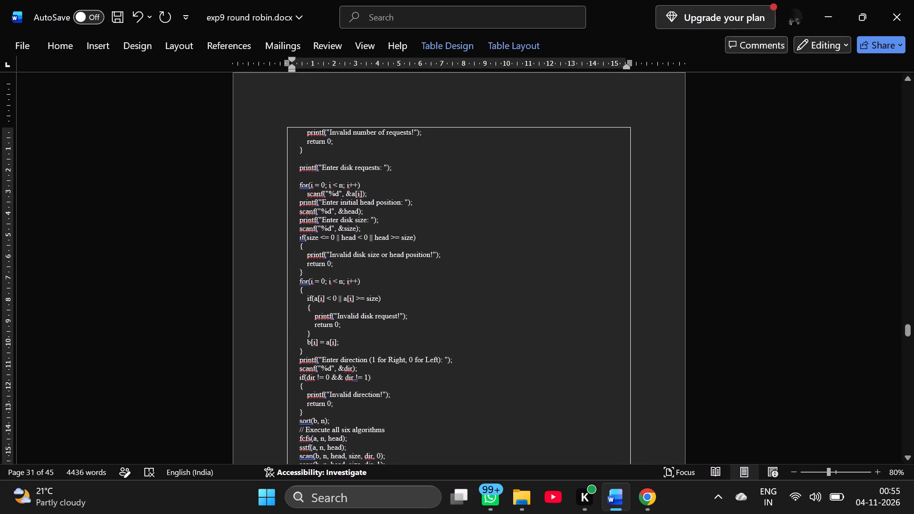
left_click(309, 176)
key("BackSpace")
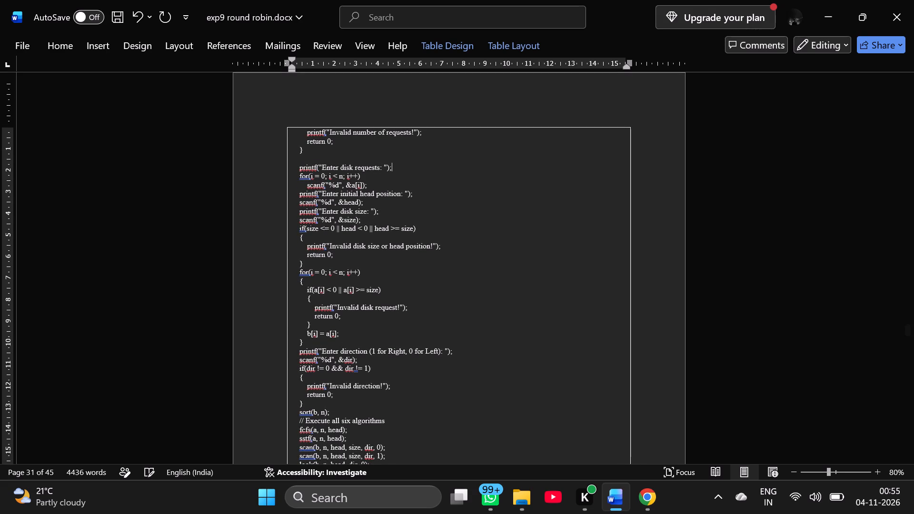
left_click(301, 161)
key("BackSpace")
scroll(301, 161, "up", 3)
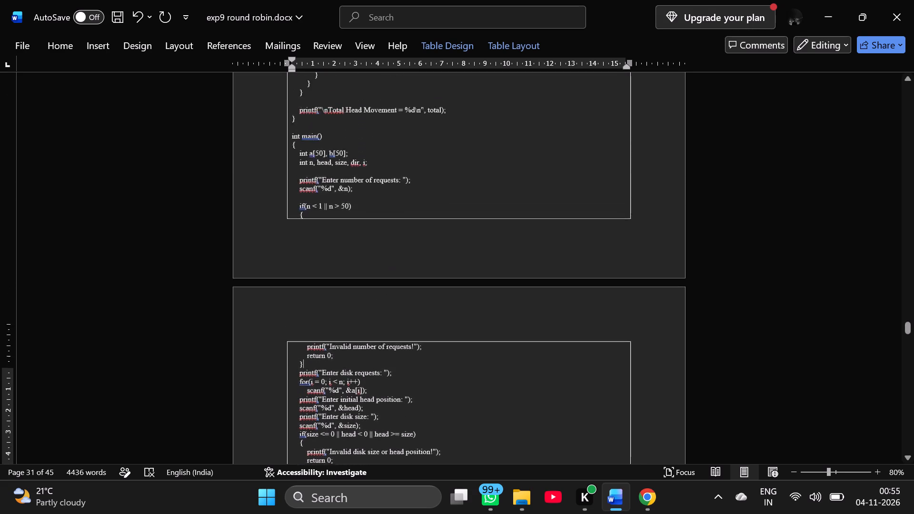
Delete the blank lines above the check if(n < 1 || n > 50), the "Enter number of requests" prompt and int main().
scroll(301, 161, "up", 1)
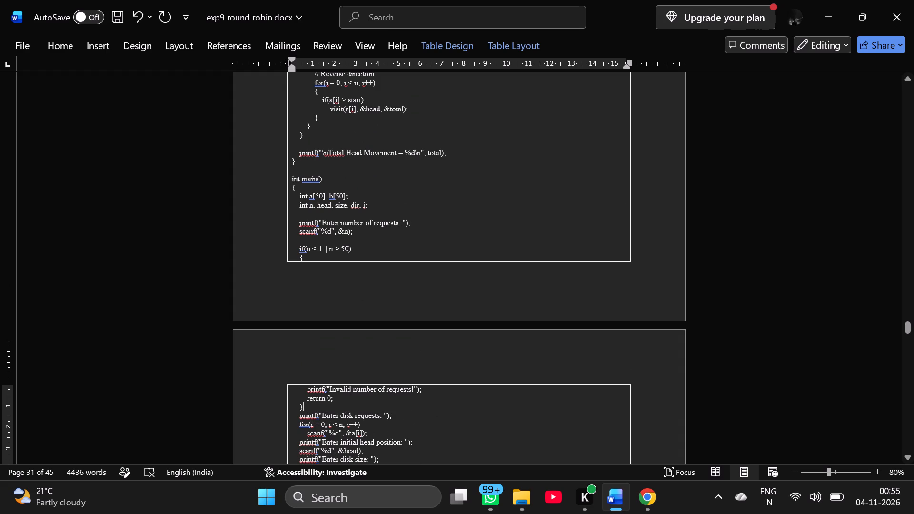
left_click(303, 238)
key("BackSpace")
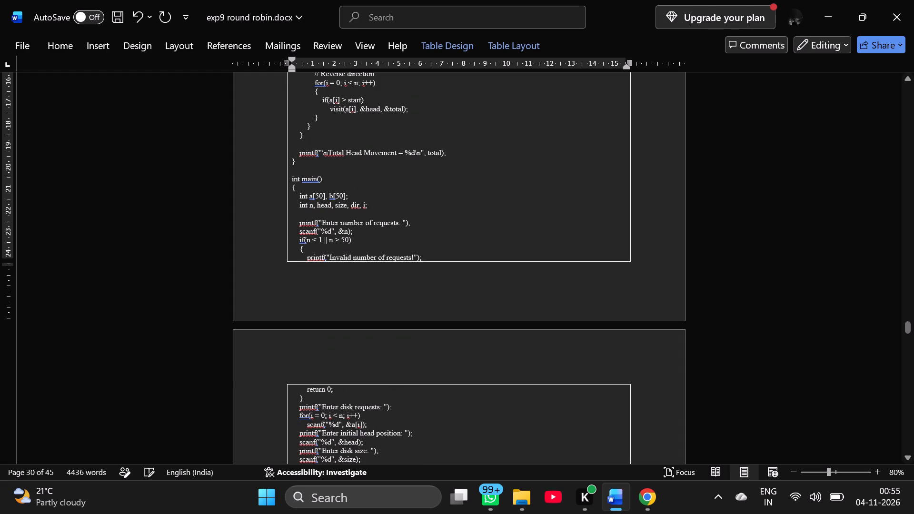
left_click(308, 215)
key("BackSpace")
left_click(298, 168)
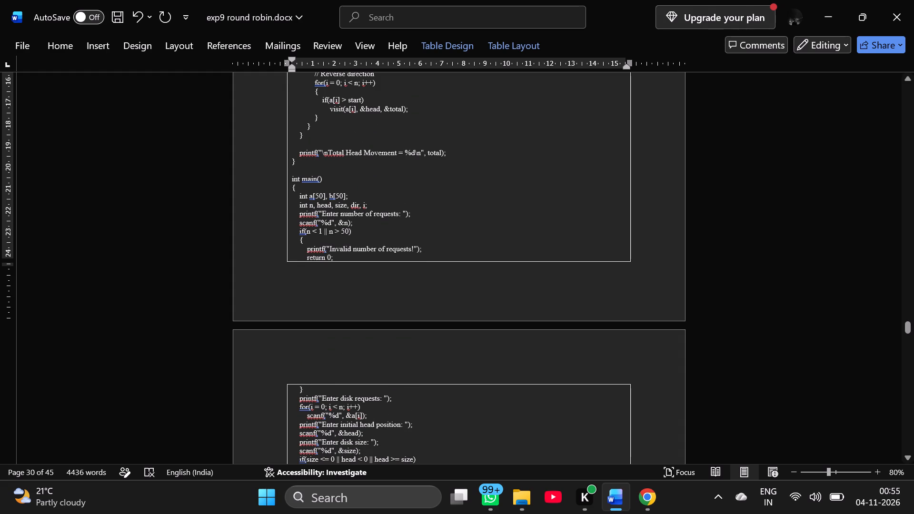
key("BackSpace")
In the look function, delete the blank lines above the "Total Head Movement" printf and above if(circular) in the move-left branch.
scroll(298, 168, "up", 1)
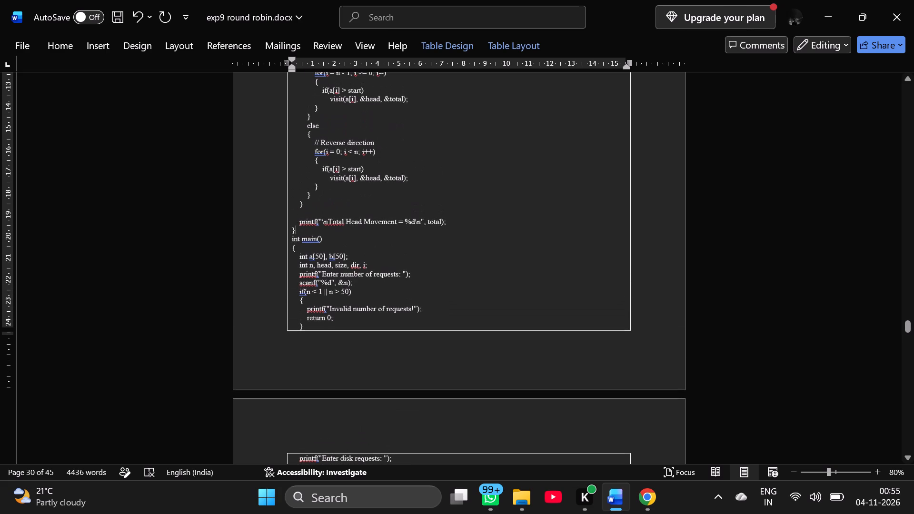
left_click(318, 214)
key("BackSpace")
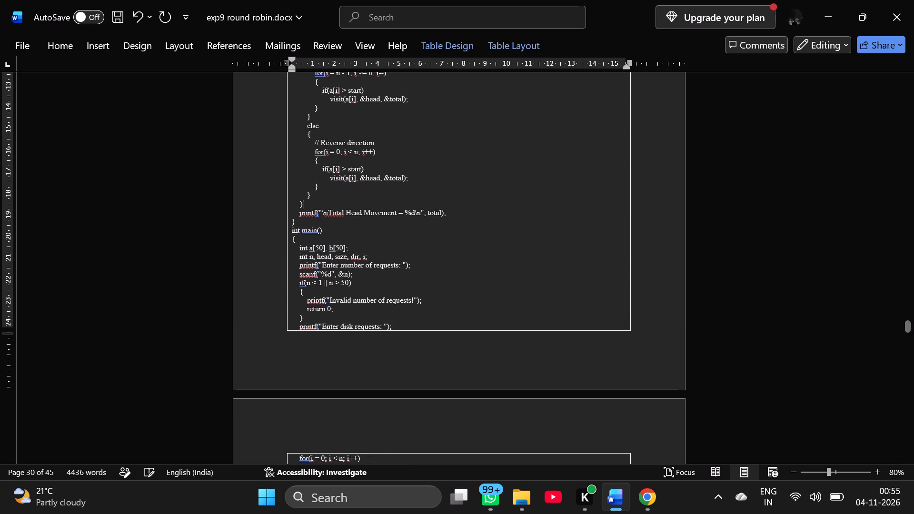
scroll(338, 186, "up", 1)
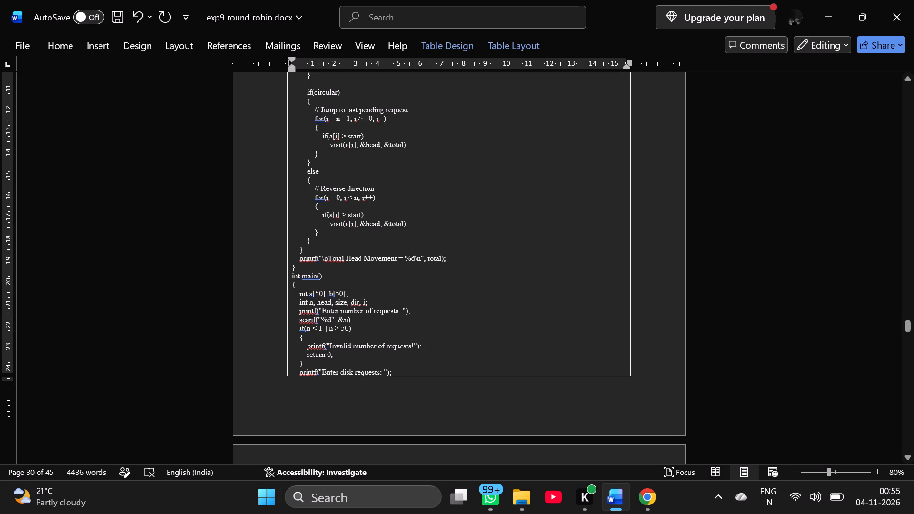
scroll(338, 212, "up", 1)
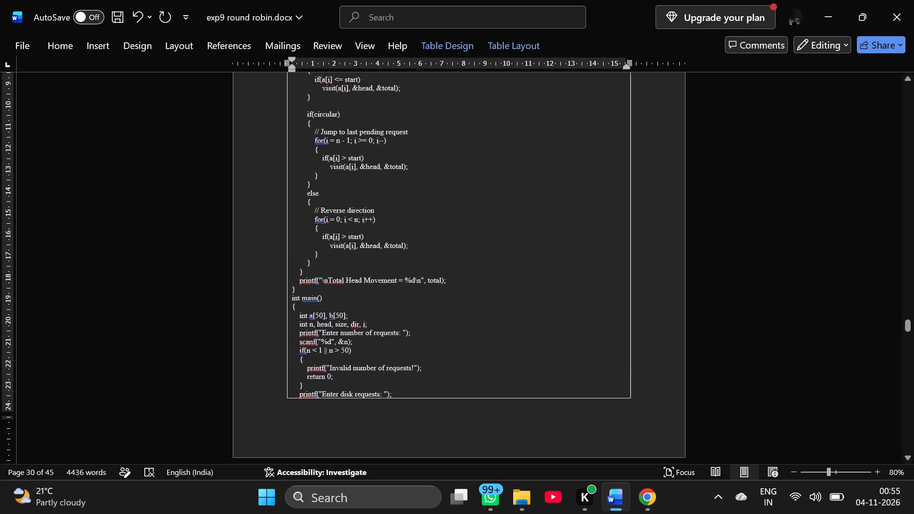
scroll(338, 212, "up", 1)
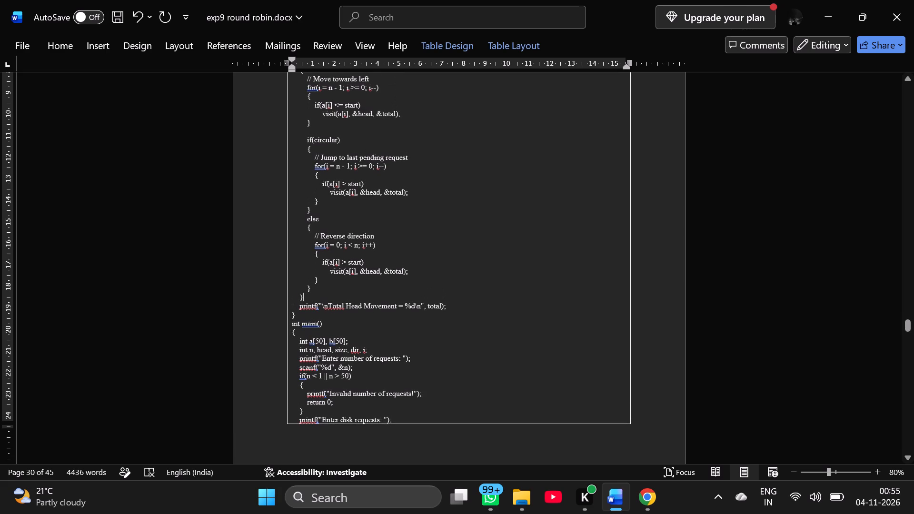
scroll(338, 212, "up", 1)
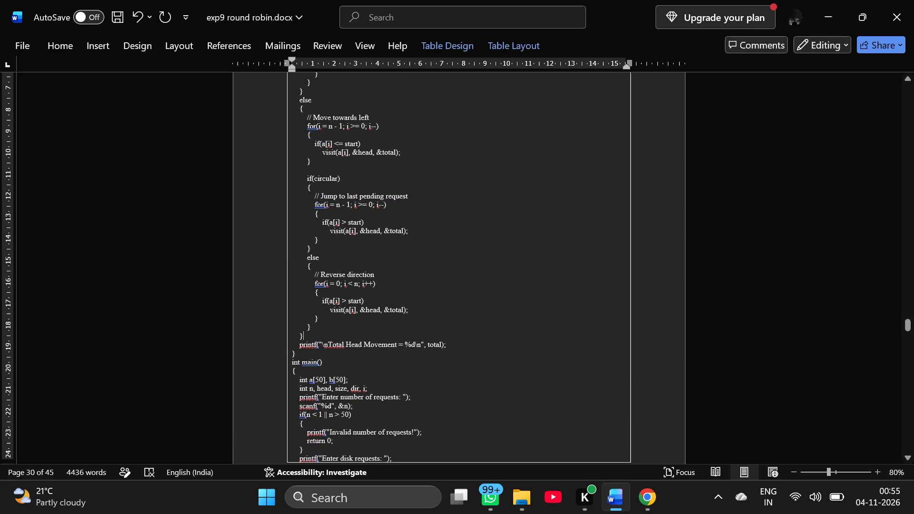
left_click(318, 169)
key("BackSpace")
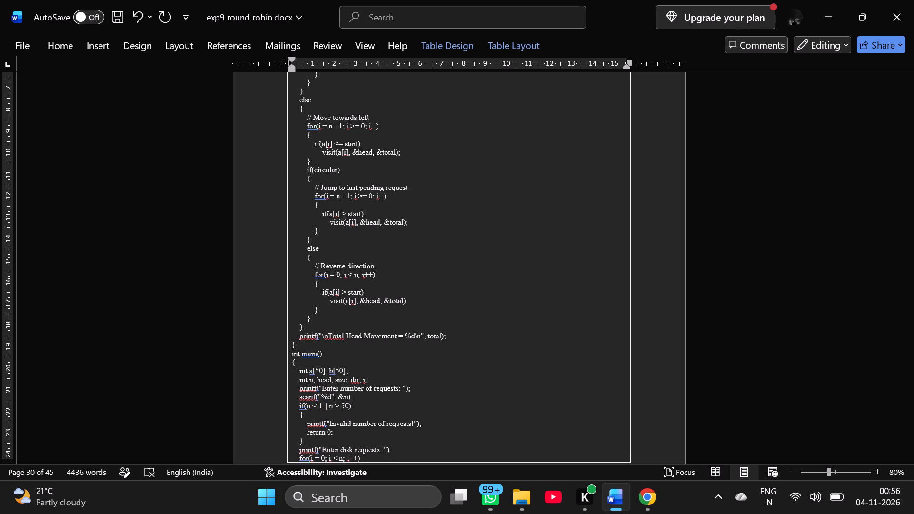
Delete the blank line above if(circular) in the look function's "Move towards right" branch.
scroll(318, 169, "up", 1)
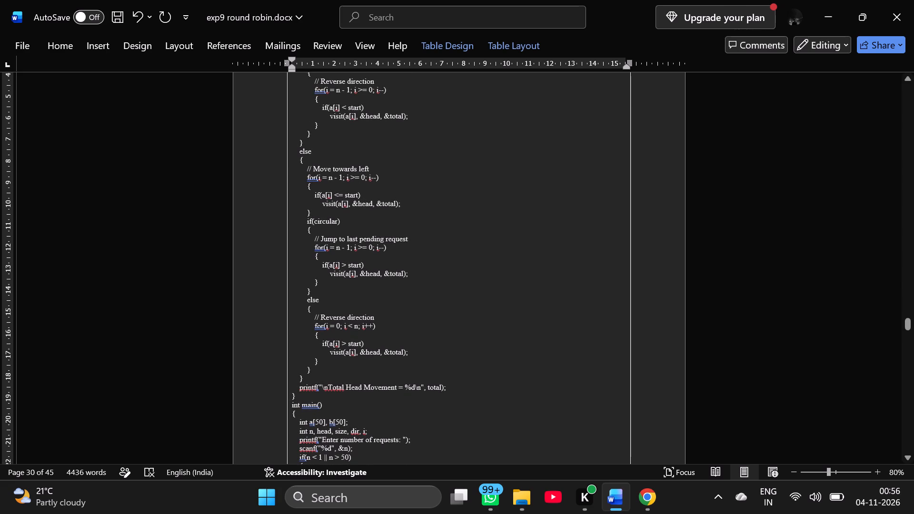
scroll(328, 232, "up", 1)
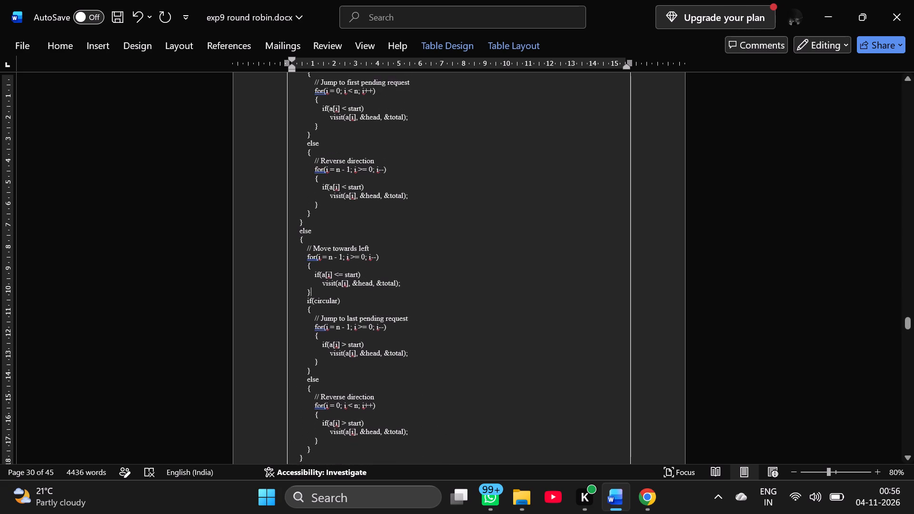
scroll(328, 232, "up", 2)
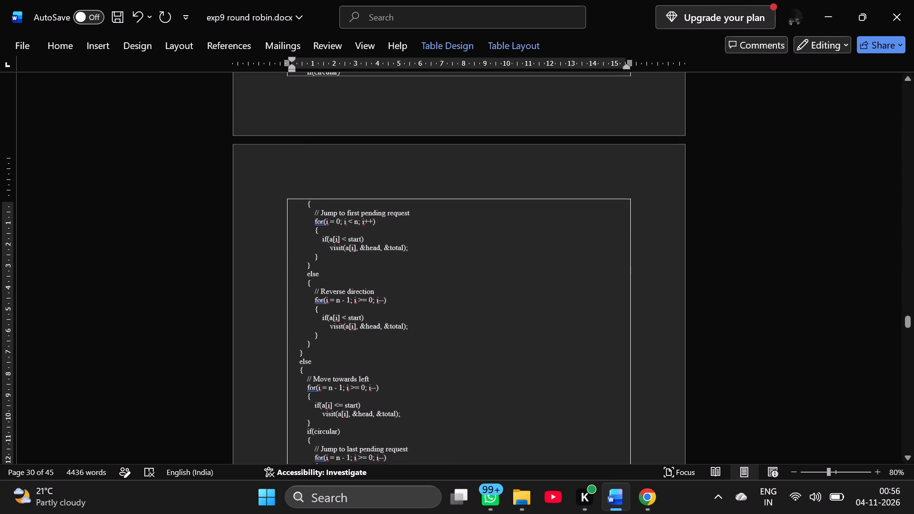
scroll(328, 232, "up", 2)
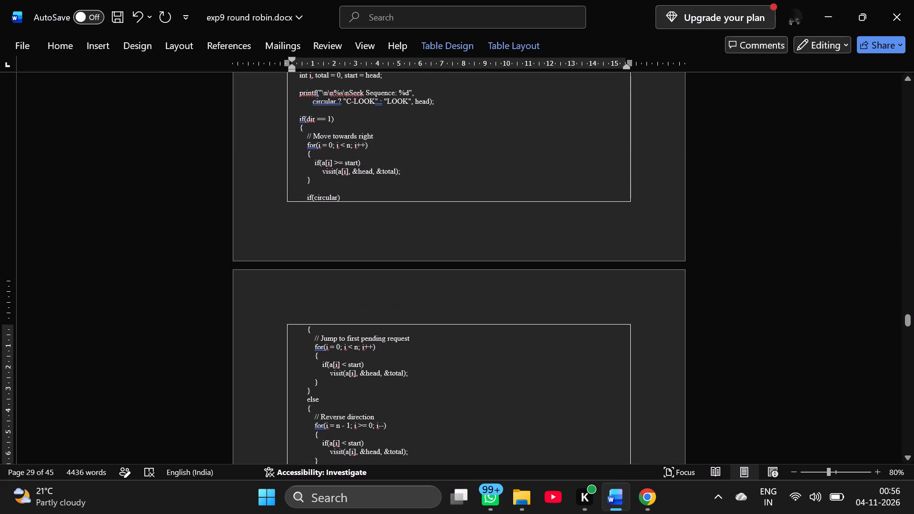
left_click(312, 189)
key("BackSpace")
Delete the blank lines above if(dir == 1) and above the "Seek Sequence" printf in the look function.
scroll(312, 189, "up", 1)
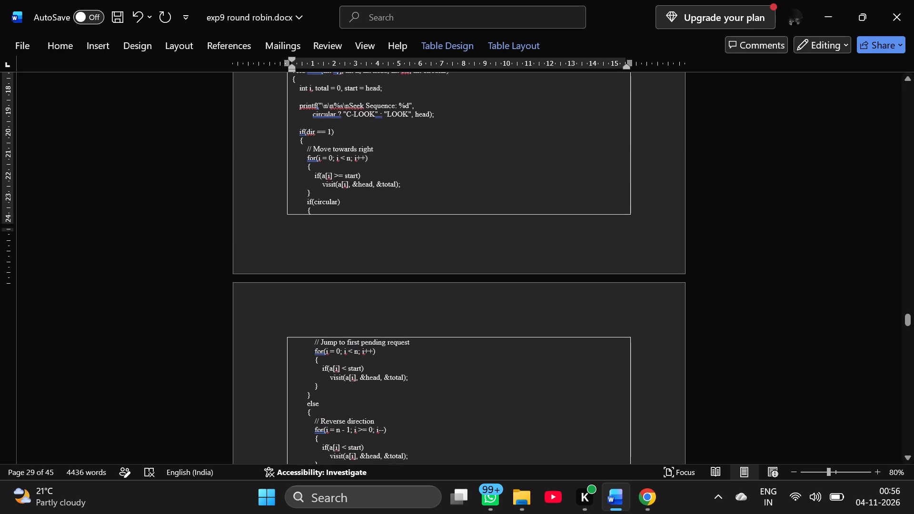
scroll(312, 189, "up", 1)
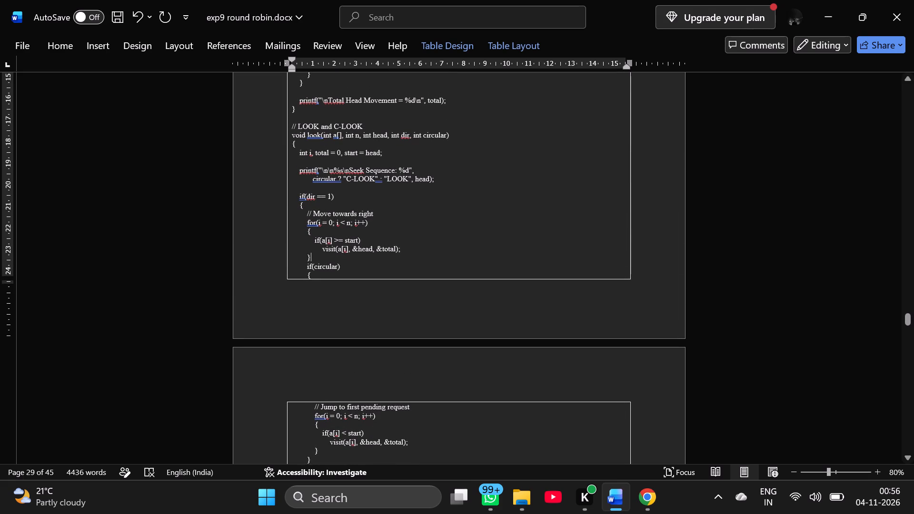
left_click(308, 188)
key("BackSpace")
scroll(308, 188, "up", 1)
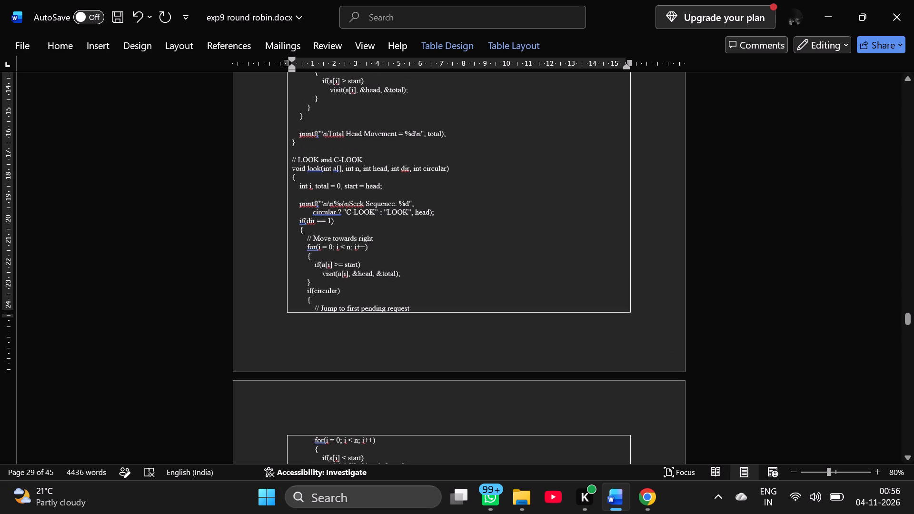
left_click(299, 195)
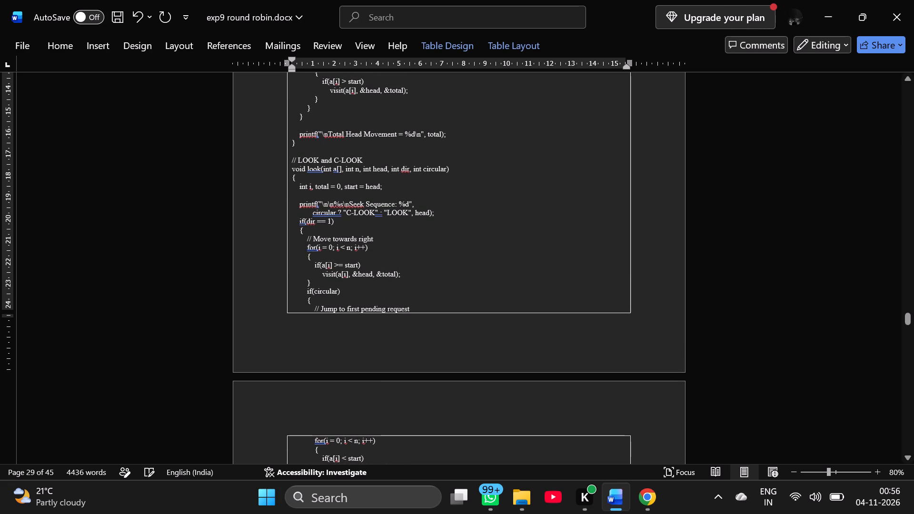
key("BackSpace")
Delete the blank lines above the "// LOOK and C-LOOK" comment and above the "Total Head Movement" printf that precedes it.
scroll(299, 195, "up", 1)
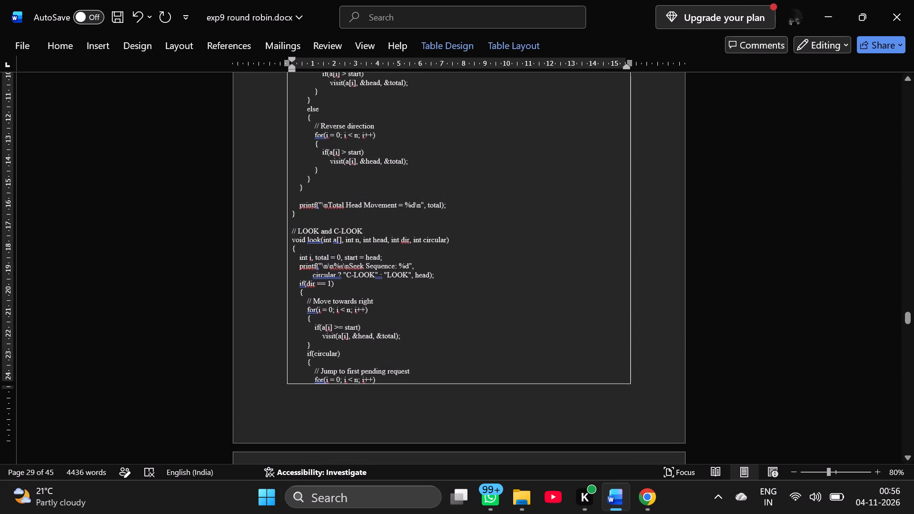
left_click(308, 224)
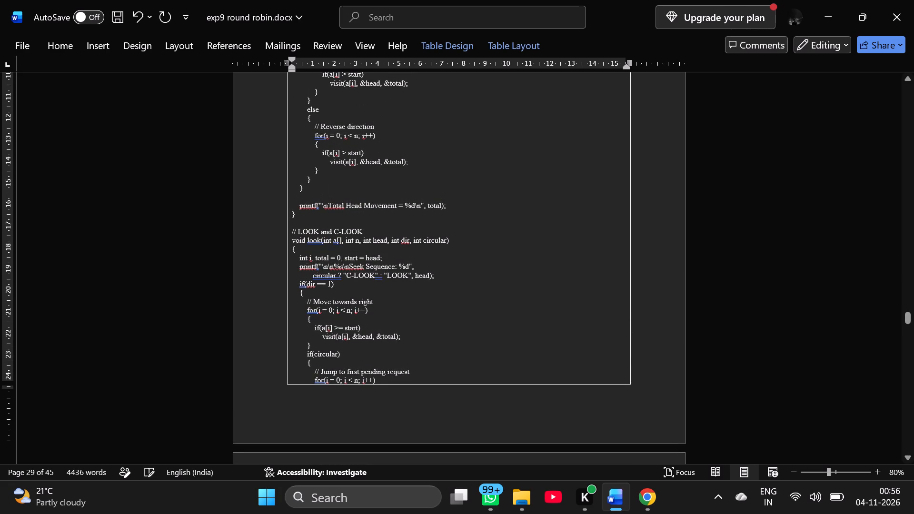
key("BackSpace")
left_click(326, 197)
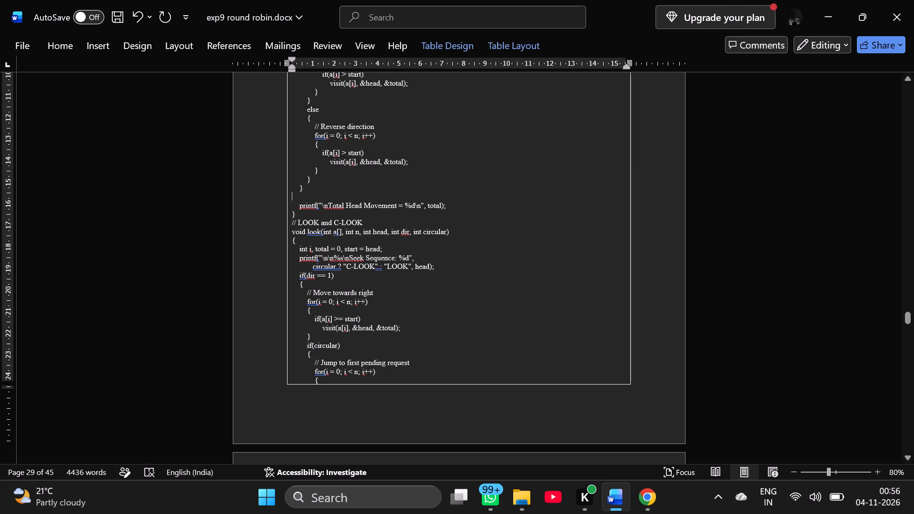
key("BackSpace")
In the move-left branch before look, delete the blank lines above the for loop after "Jump to last cylinder", above if(circular) and above "// Reach first cylinder".
scroll(326, 197, "up", 1)
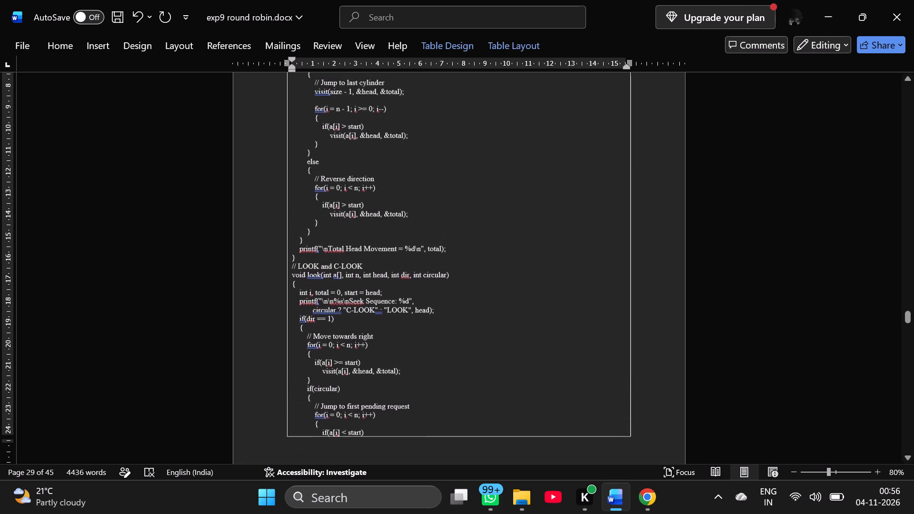
scroll(326, 197, "up", 1)
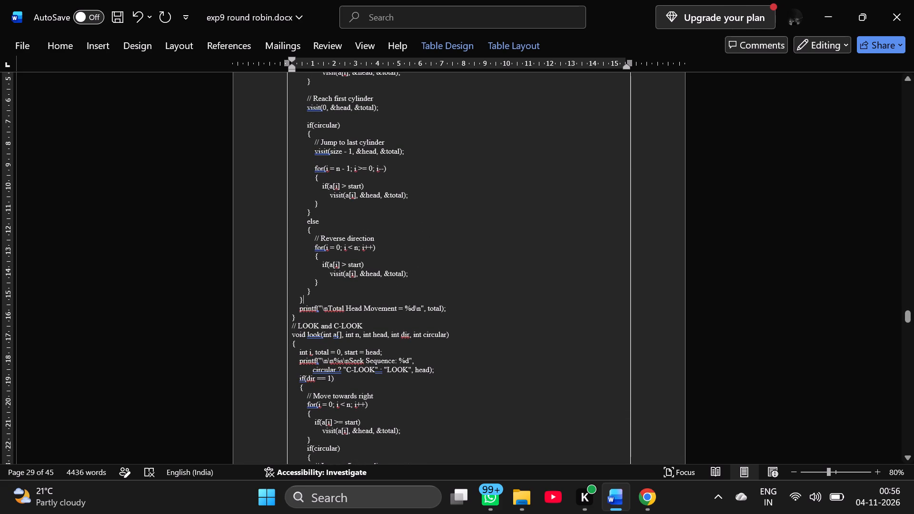
scroll(346, 219, "up", 1)
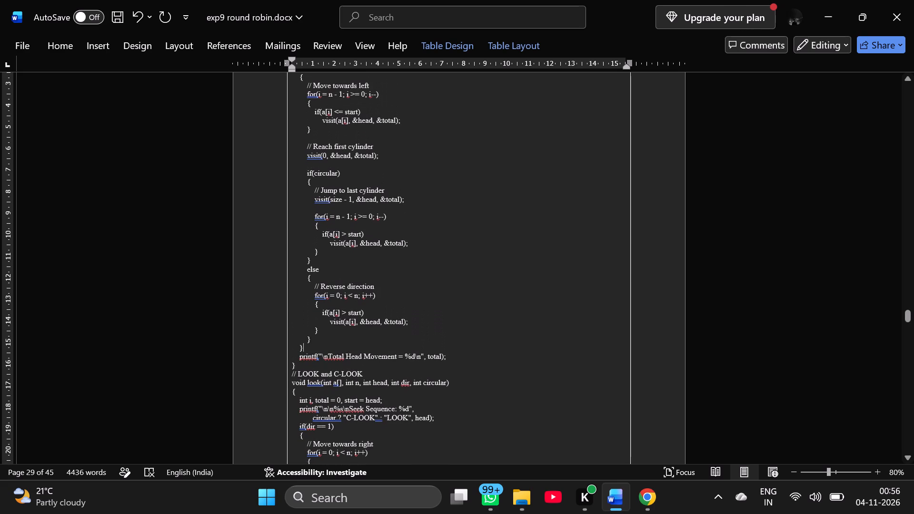
left_click(333, 208)
key("BackSpace")
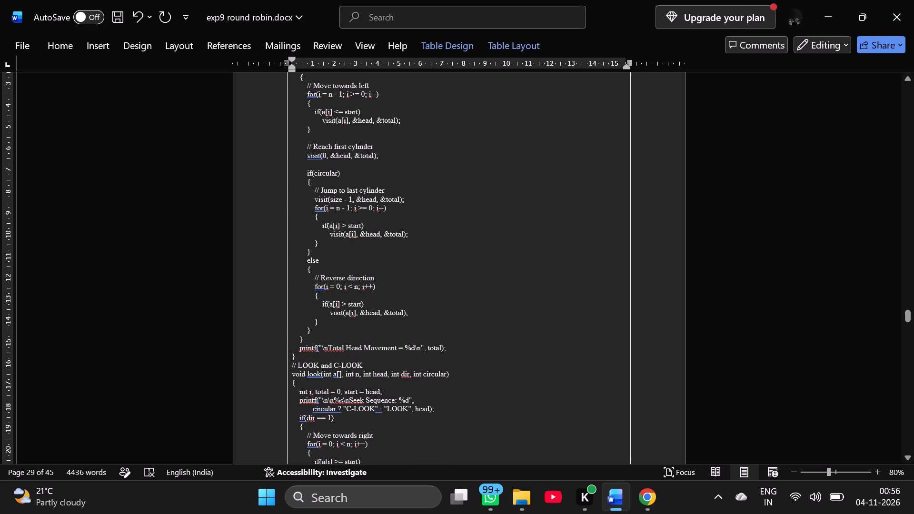
scroll(347, 205, "up", 1)
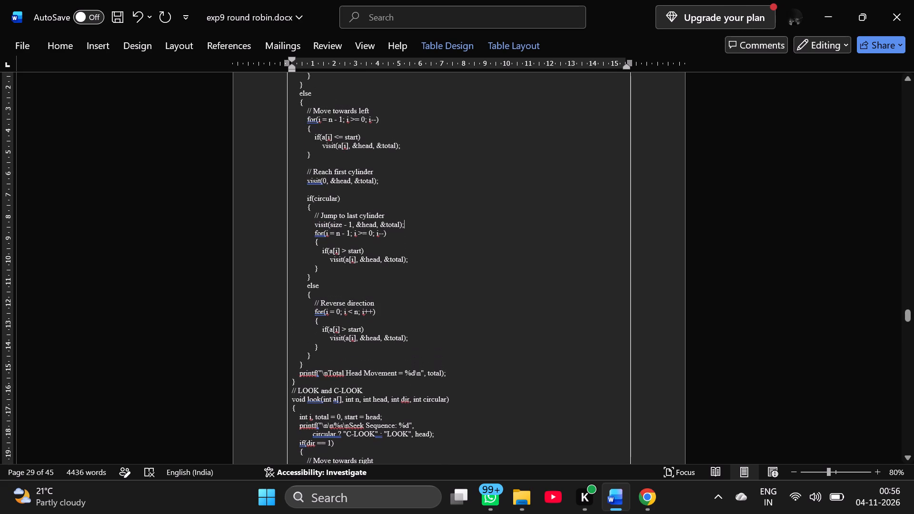
left_click(306, 191)
key("BackSpace")
left_click_drag(306, 191, 290, 157)
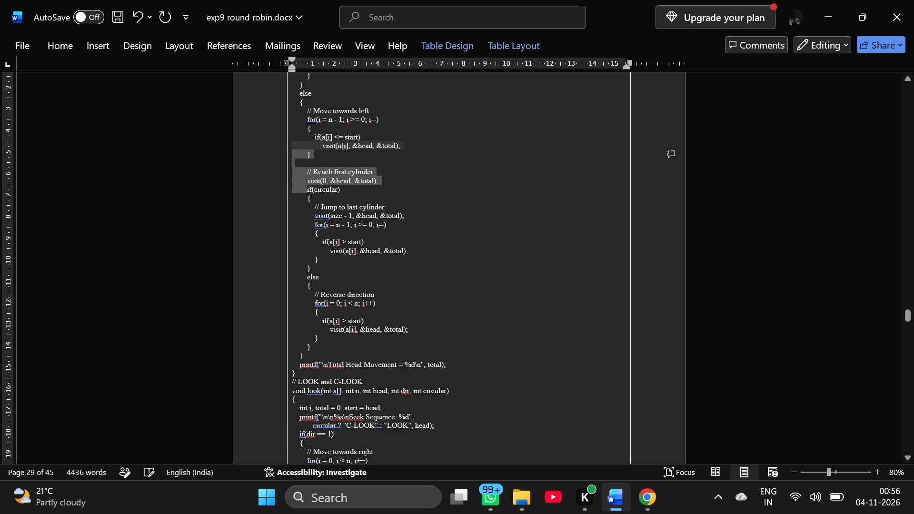
left_click_drag(290, 157, 290, 158)
left_click(290, 158)
left_click(299, 162)
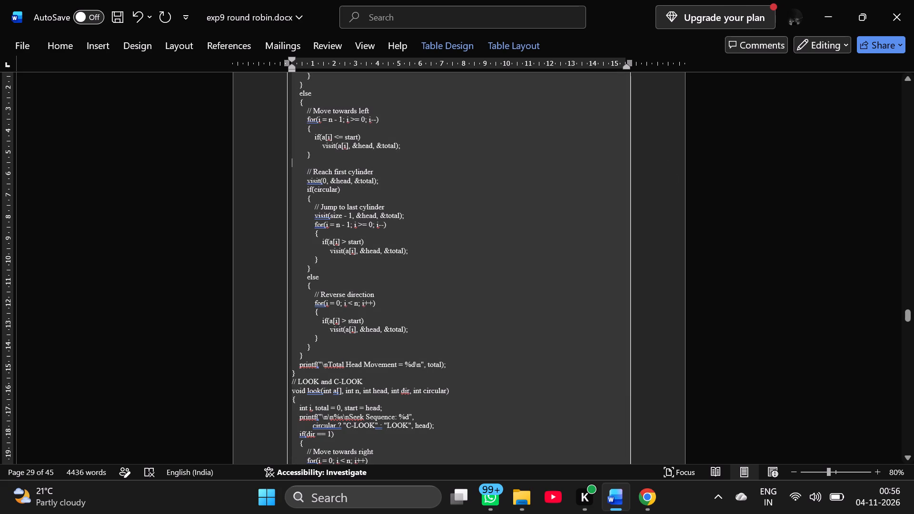
left_click(299, 162)
key("BackSpace")
In the scan function's "Move towards right" branch, delete the blank lines above if(circular) and above "// Reach last cylinder".
scroll(299, 162, "up", 1)
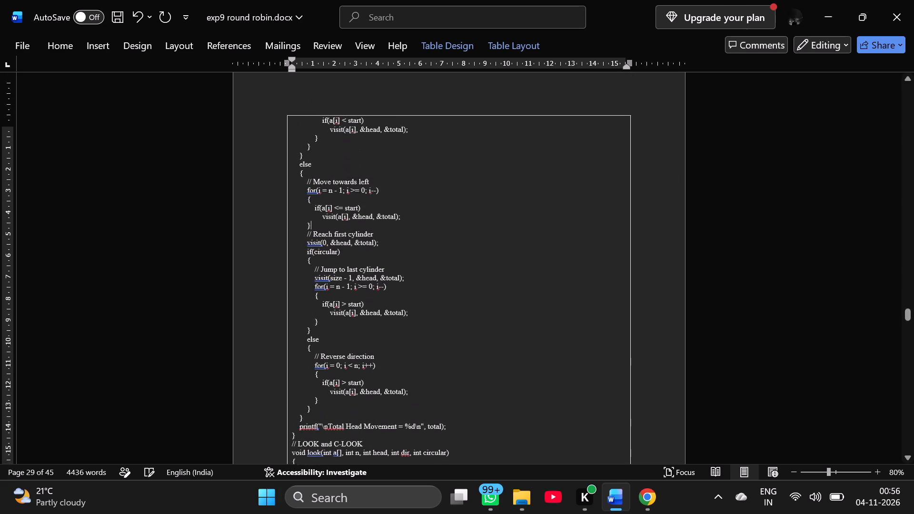
scroll(299, 162, "up", 3)
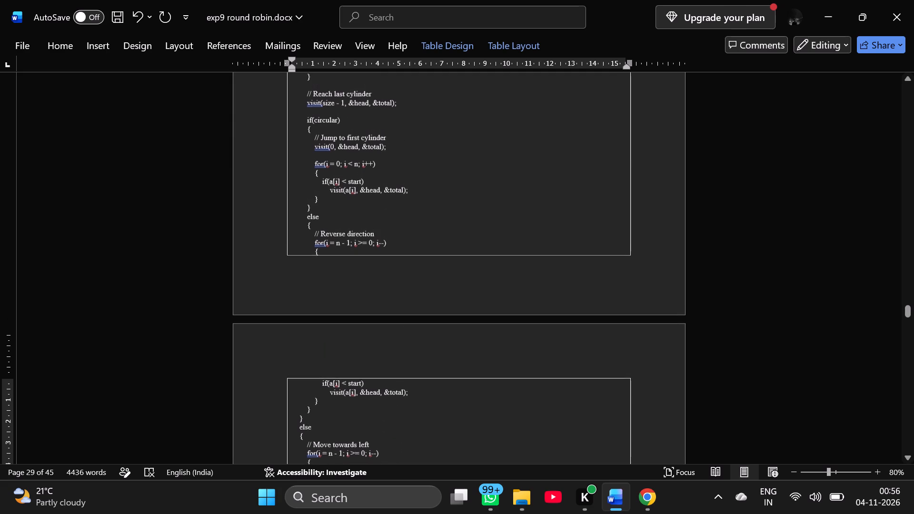
scroll(324, 203, "up", 1)
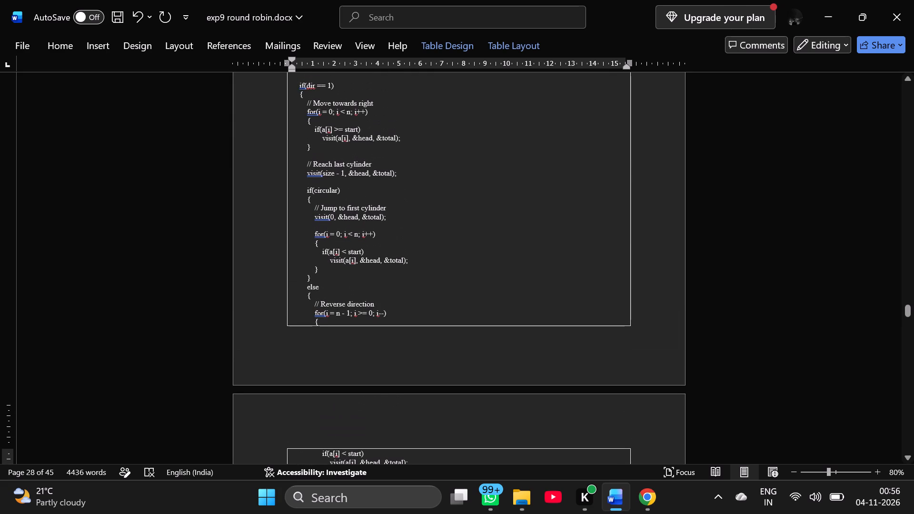
left_click(325, 183)
key("BackSpace")
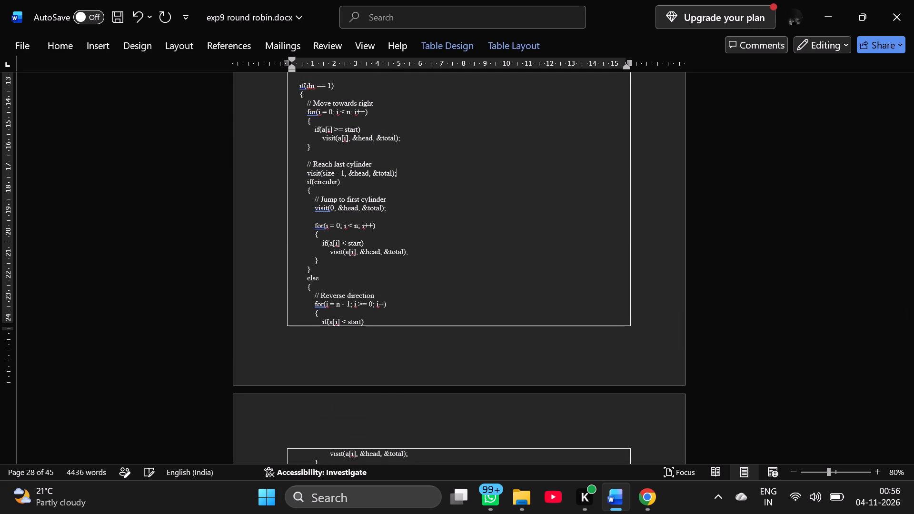
left_click(313, 158)
key("BackSpace")
Delete the blank lines above if(dir == 1) and above the "Seek Sequence" printf in the scan function.
scroll(313, 158, "up", 1)
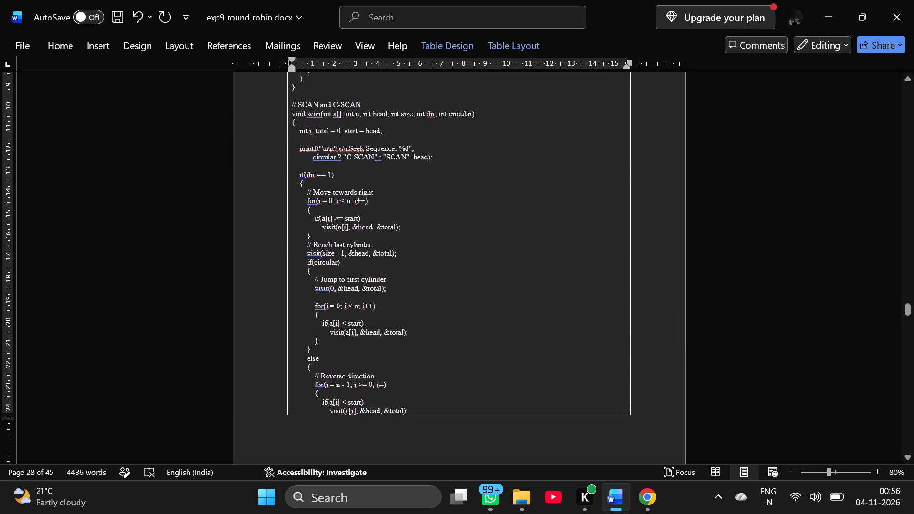
scroll(313, 158, "up", 1)
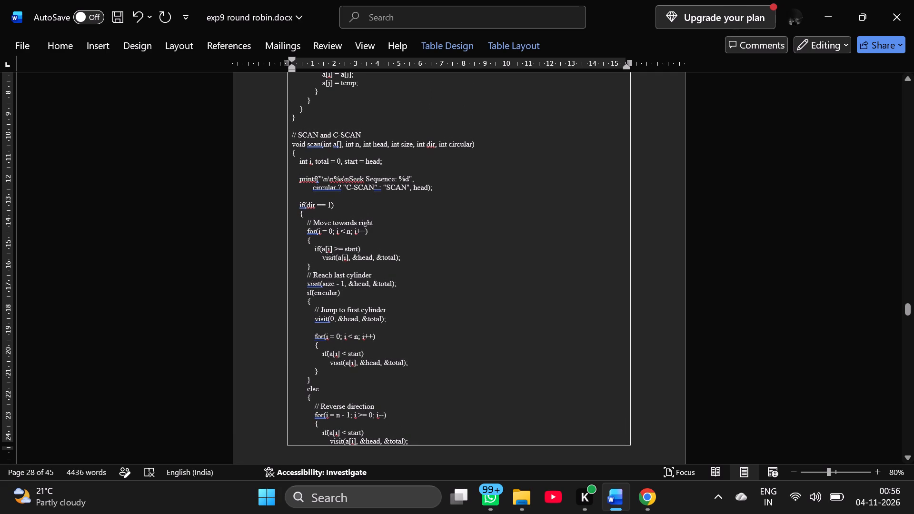
left_click(312, 198)
key("BackSpace")
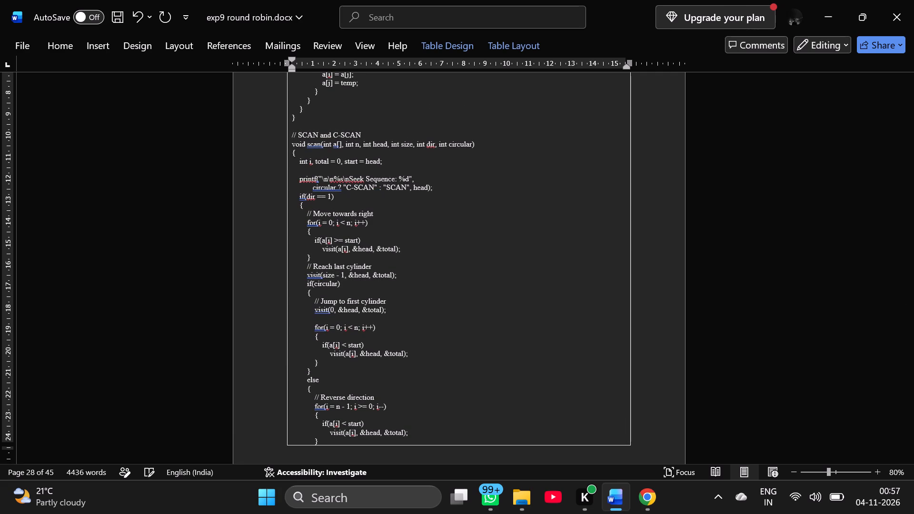
scroll(312, 198, "up", 1)
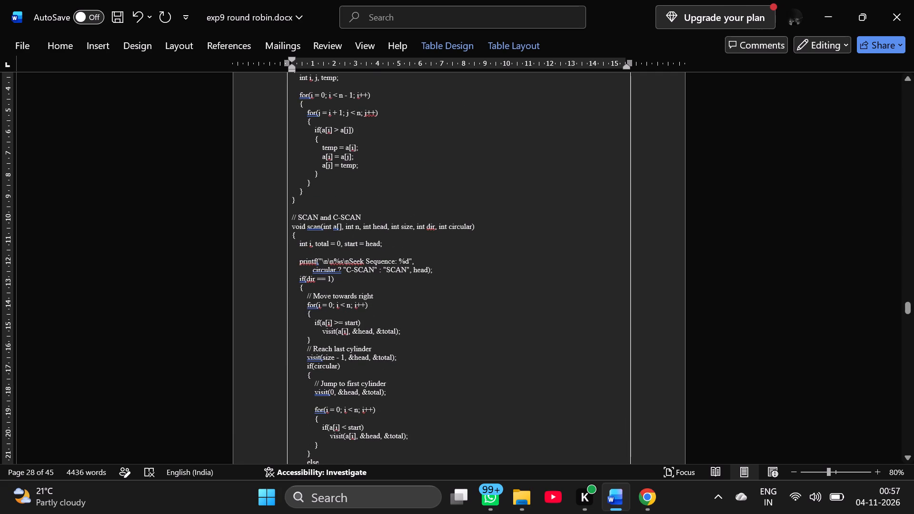
left_click(310, 253)
key("BackSpace")
Delete the blank lines above the "// SCAN and C-SCAN" and "// Sorting" comments and above the sstf function's "Total Head Movement" printf.
scroll(310, 253, "up", 1)
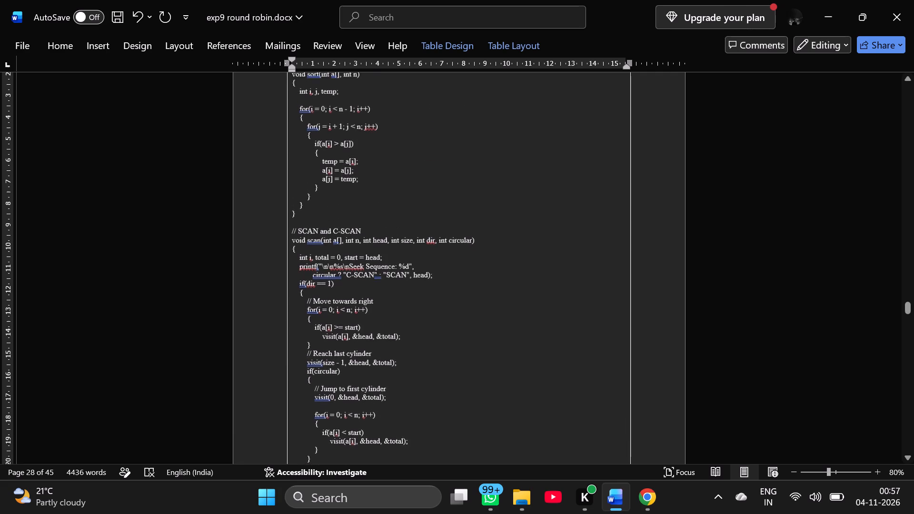
scroll(310, 253, "up", 1)
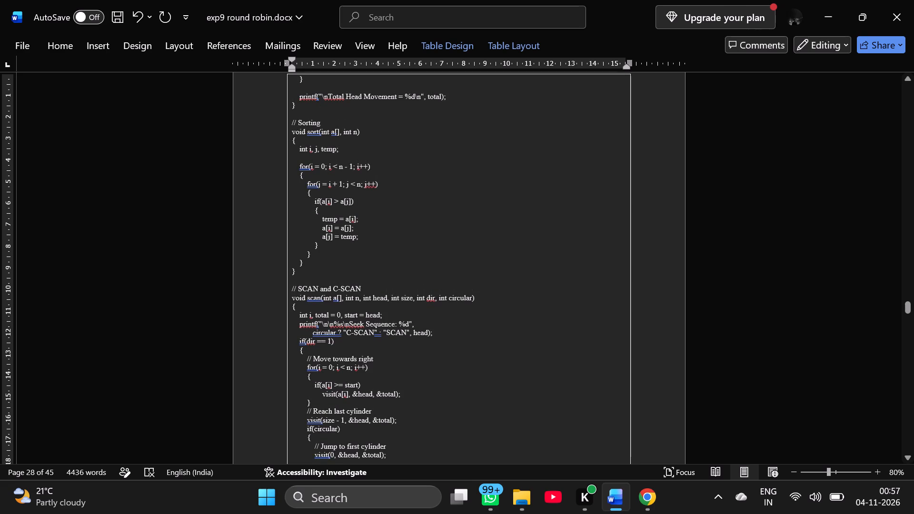
left_click(314, 281)
key("BackSpace")
scroll(314, 281, "up", 1)
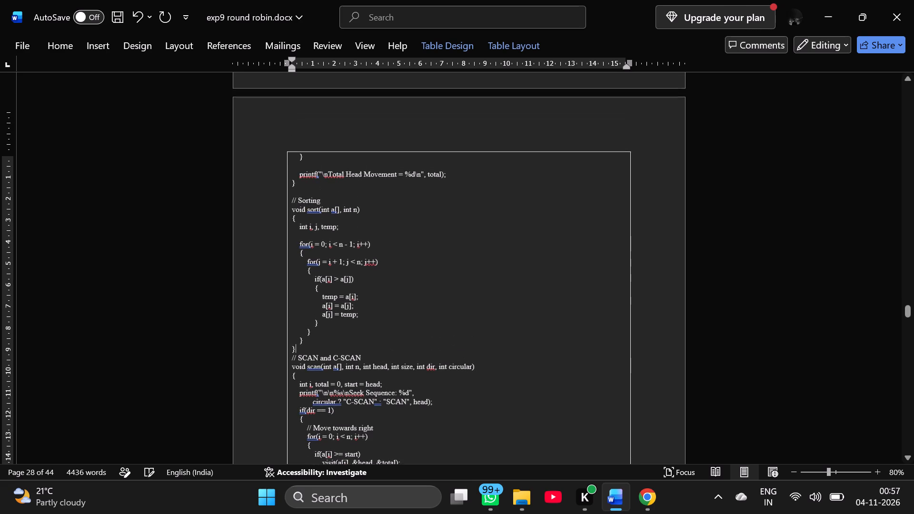
scroll(314, 281, "up", 1)
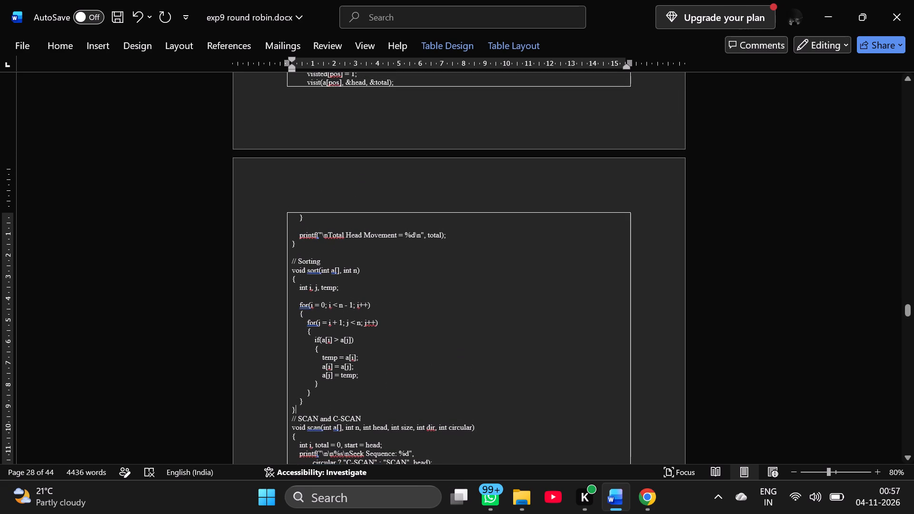
left_click(307, 254)
key("BackSpace")
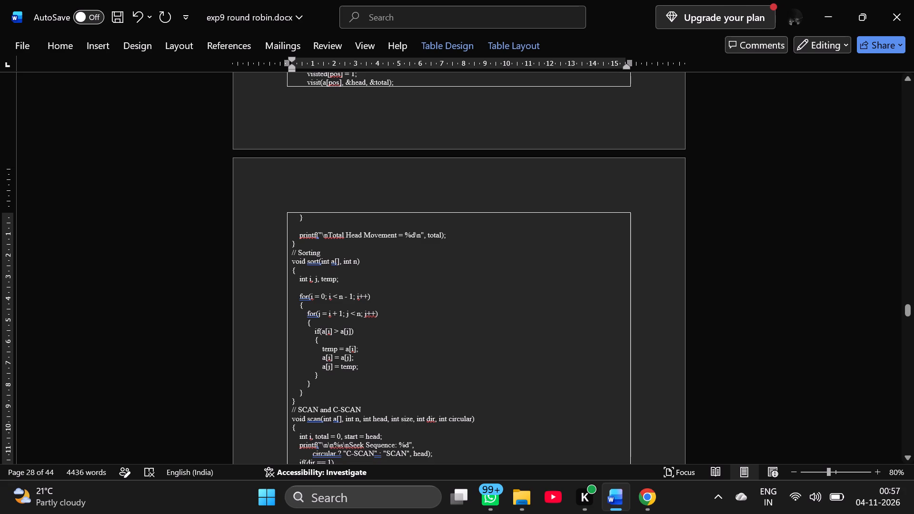
left_click(304, 226)
key("BackSpace")
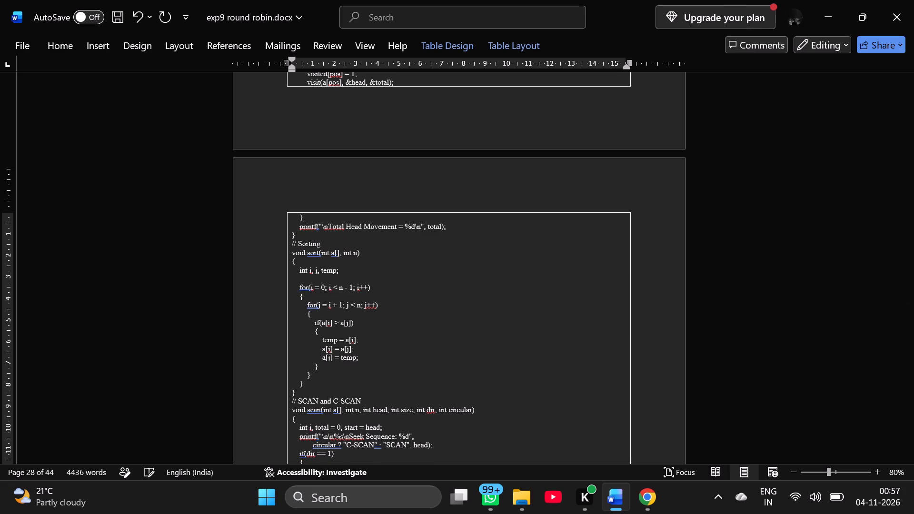
In the sstf function's outer loop, delete the blank lines above visited[pos] = 1 and above the inner for(j) loop.
scroll(304, 226, "up", 2)
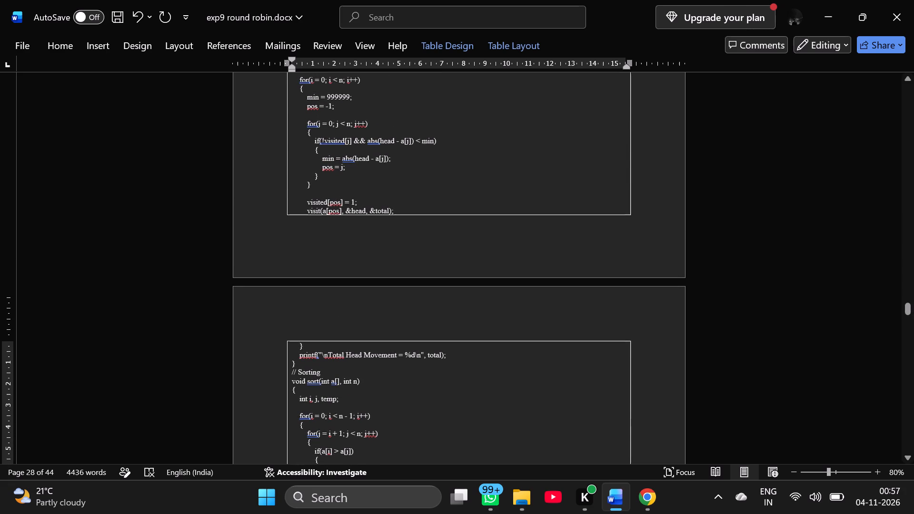
left_click(316, 195)
key("BackSpace")
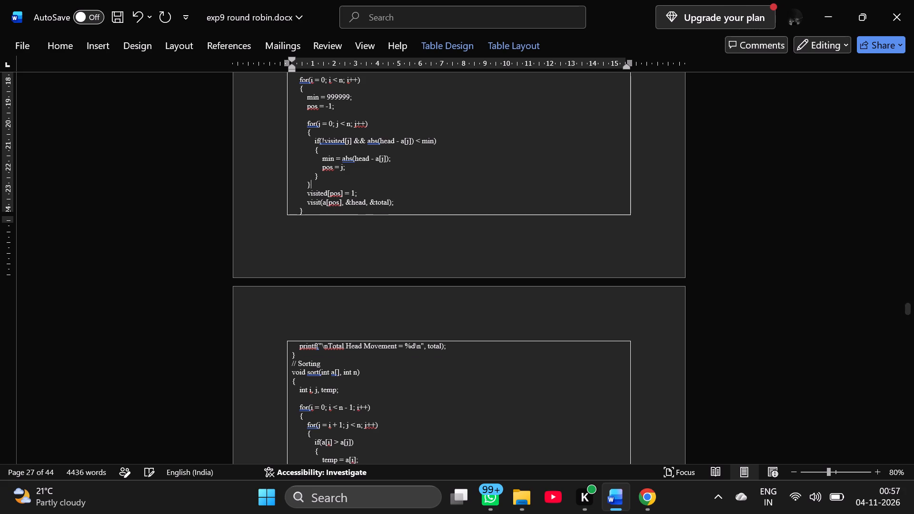
scroll(316, 195, "up", 1)
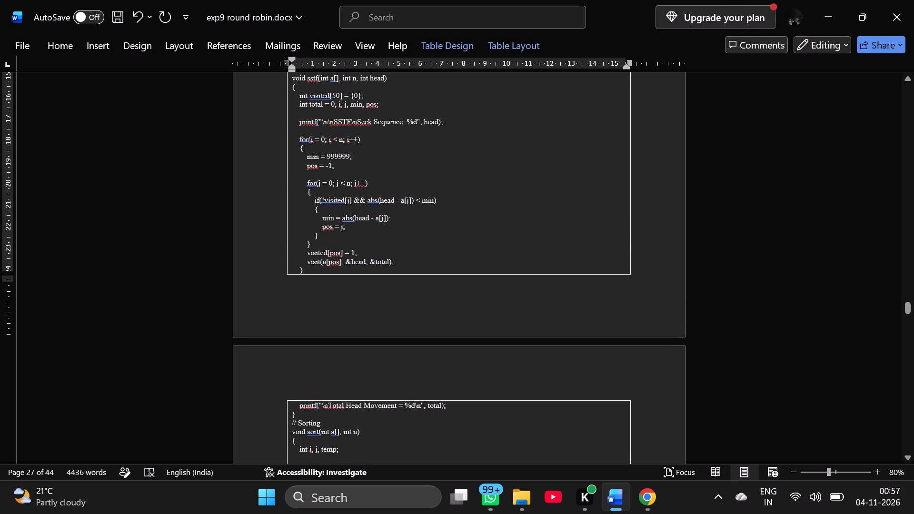
scroll(316, 196, "up", 1)
left_click(312, 194)
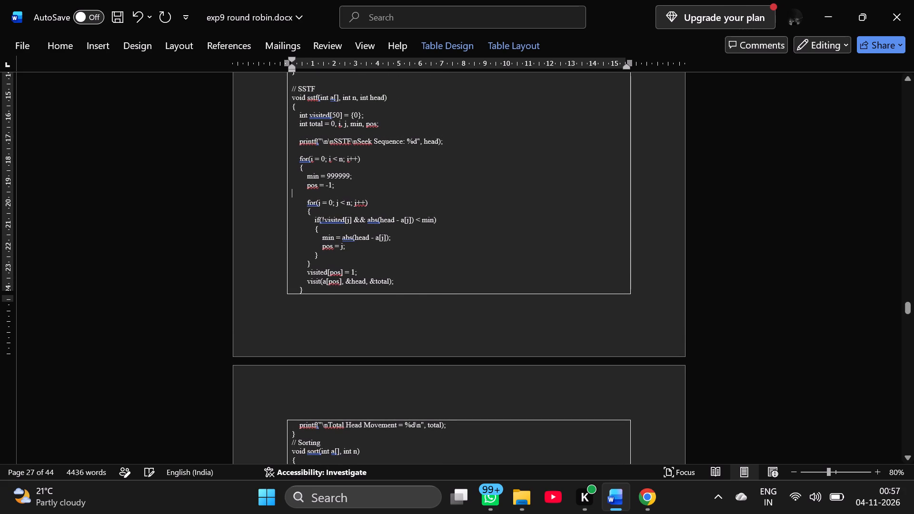
key("BackSpace")
Delete the blank lines above the outer for(i) loop and above the "Seek Sequence" printf in the sstf function.
scroll(312, 194, "up", 1)
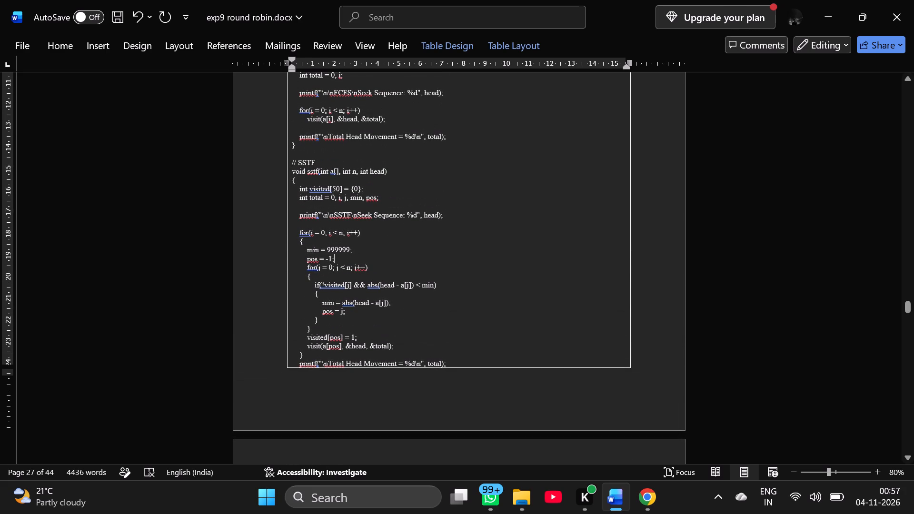
left_click(307, 225)
key("BackSpace")
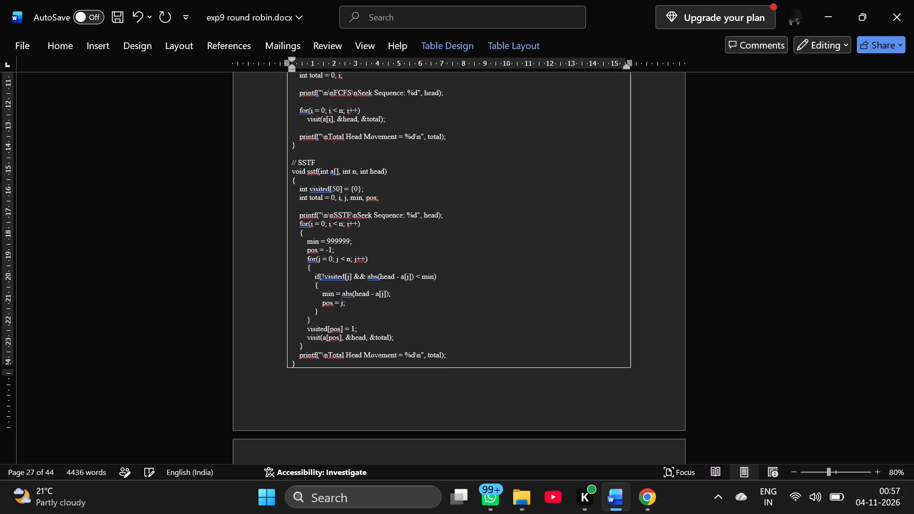
scroll(307, 225, "up", 1)
left_click(310, 288)
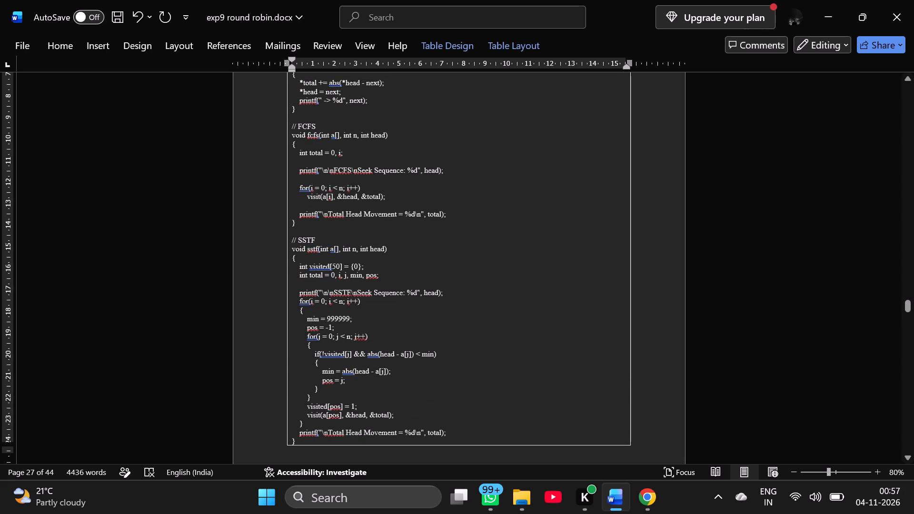
left_click(317, 284)
key("BackSpace")
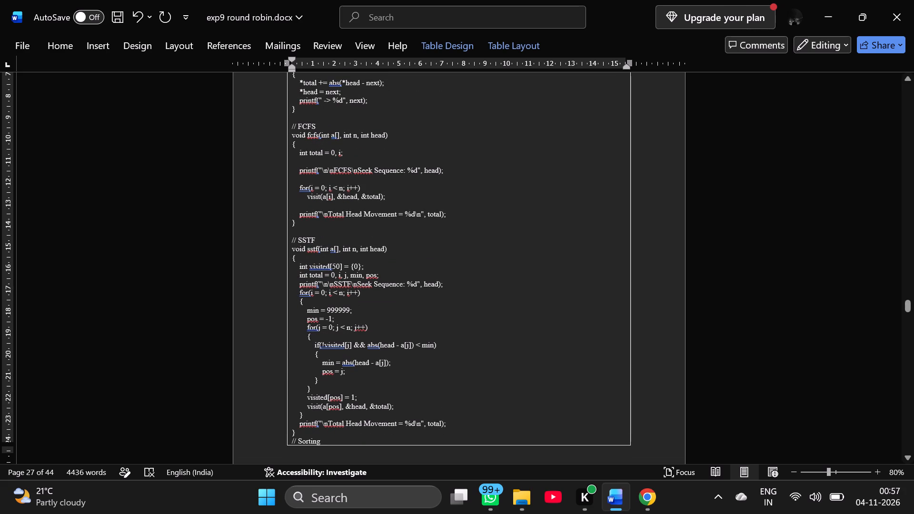
Delete the blank line above the "// SSTF" comment and the blank lines around the for loop and printf statements in the fcfs function.
left_click(301, 229)
key("BackSpace")
scroll(301, 229, "up", 1)
left_click(305, 242)
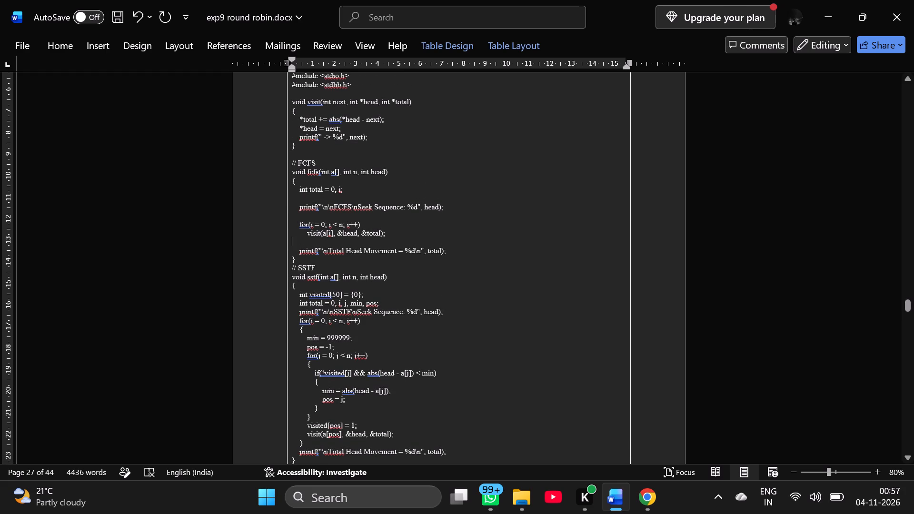
key("BackSpace")
scroll(305, 242, "up", 1)
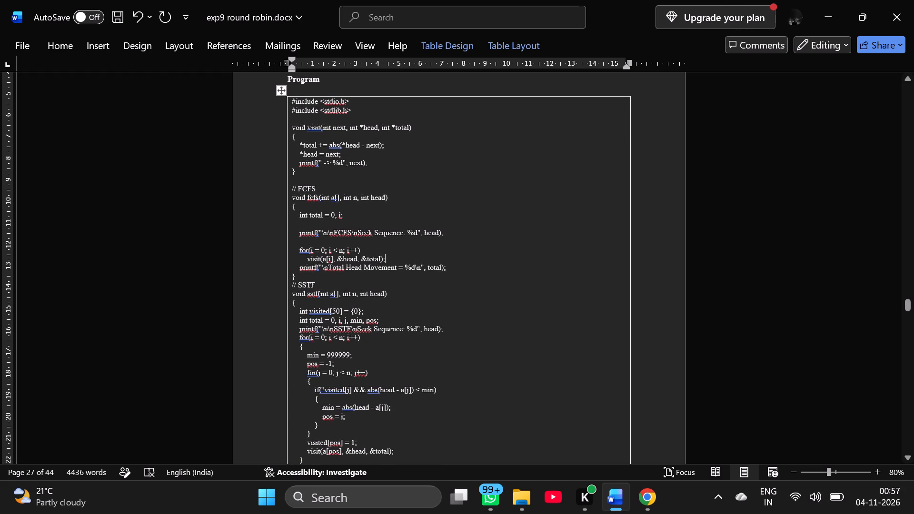
left_click(312, 244)
key("BackSpace")
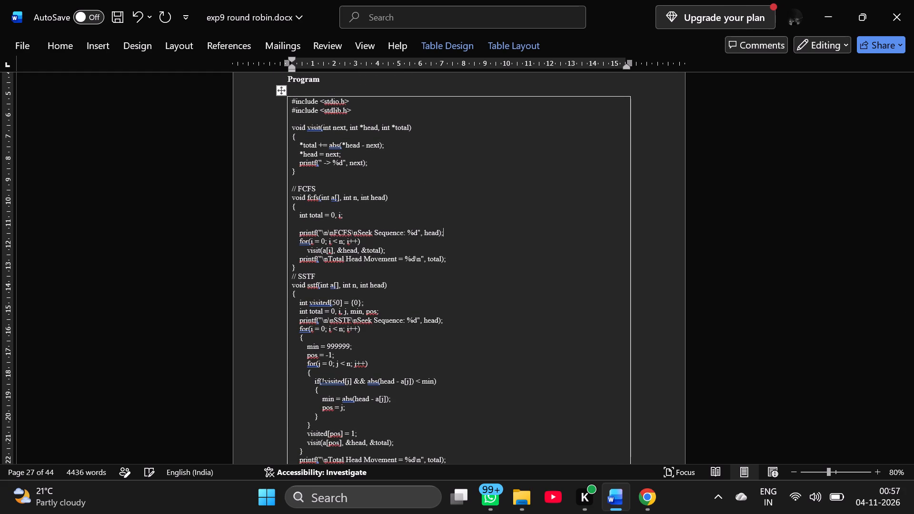
left_click(301, 223)
key("BackSpace")
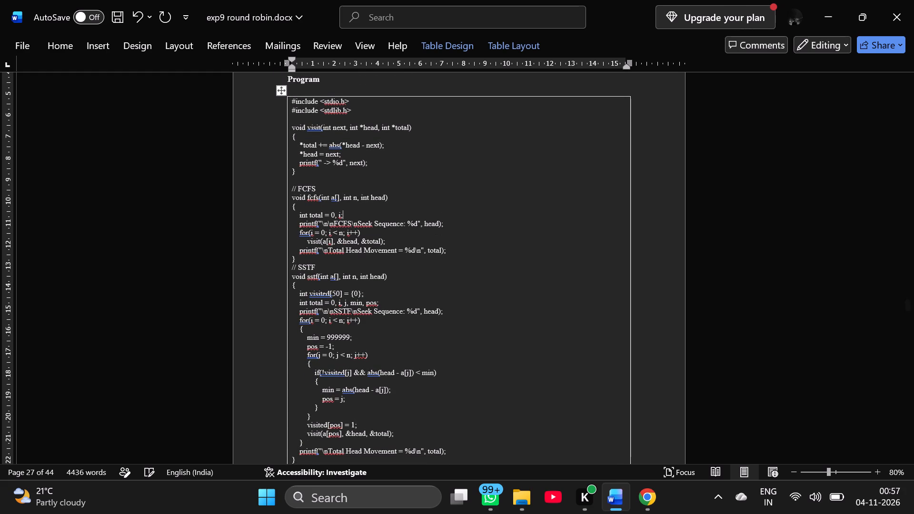
Delete the blank line between the visit function's closing brace and the "// FCFS" comment.
scroll(301, 223, "up", 1)
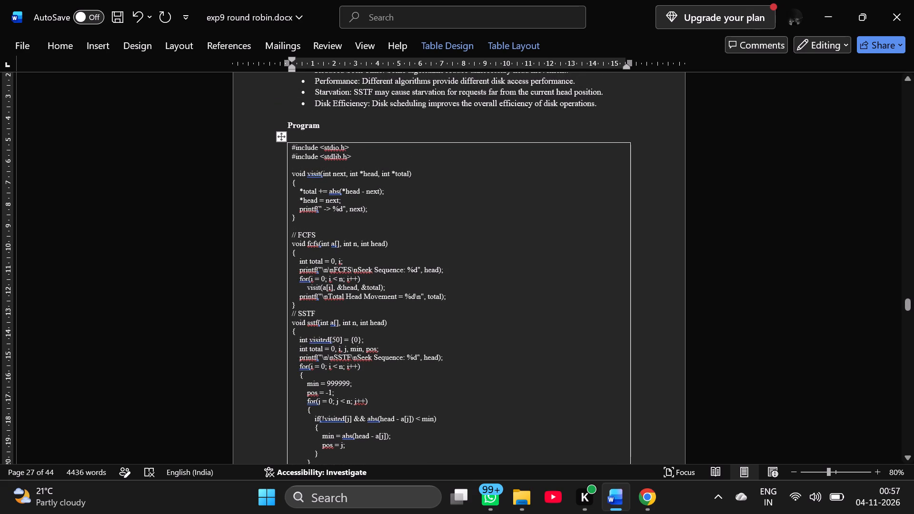
left_click(305, 224)
key("BackSpace")
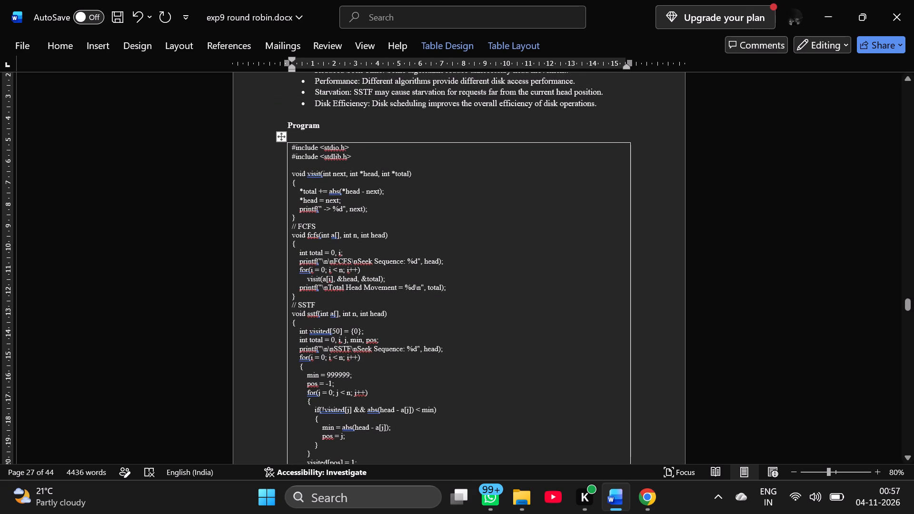
Review the compacted program down to its end and the Output section below the code table.
scroll(360, 263, "down", 1)
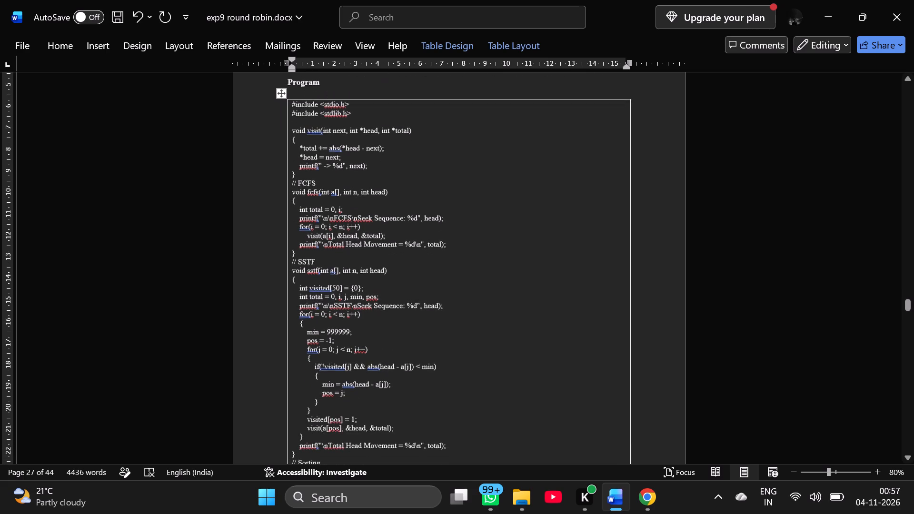
scroll(360, 263, "down", 10)
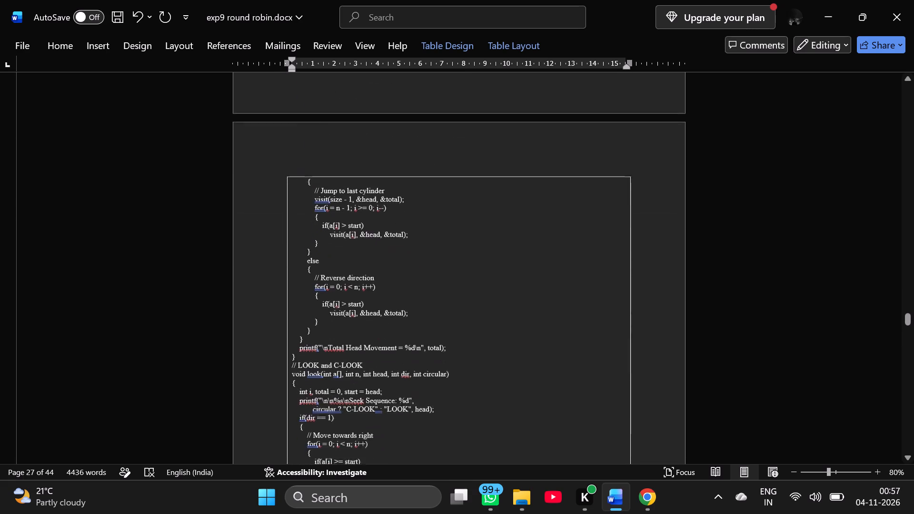
scroll(360, 263, "down", 4)
scroll(360, 263, "up", 2)
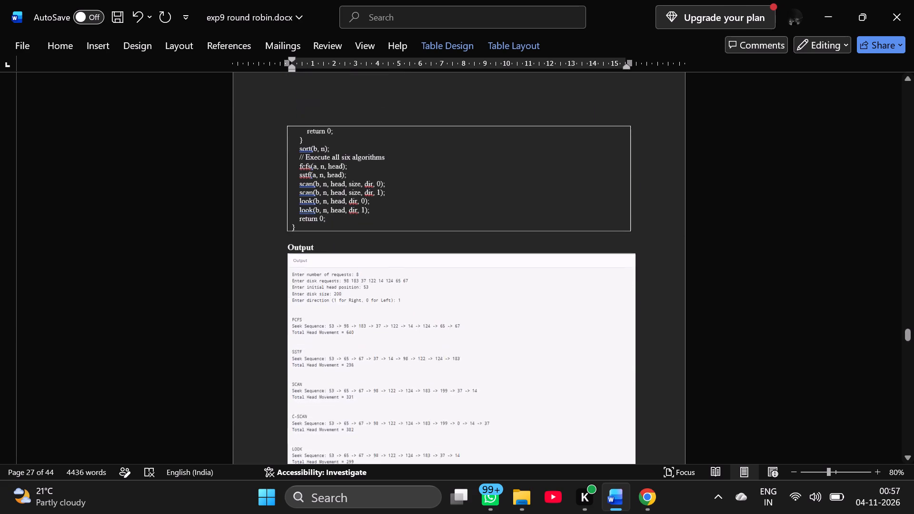
scroll(360, 263, "up", 1)
scroll(360, 263, "down", 1)
left_click(342, 332)
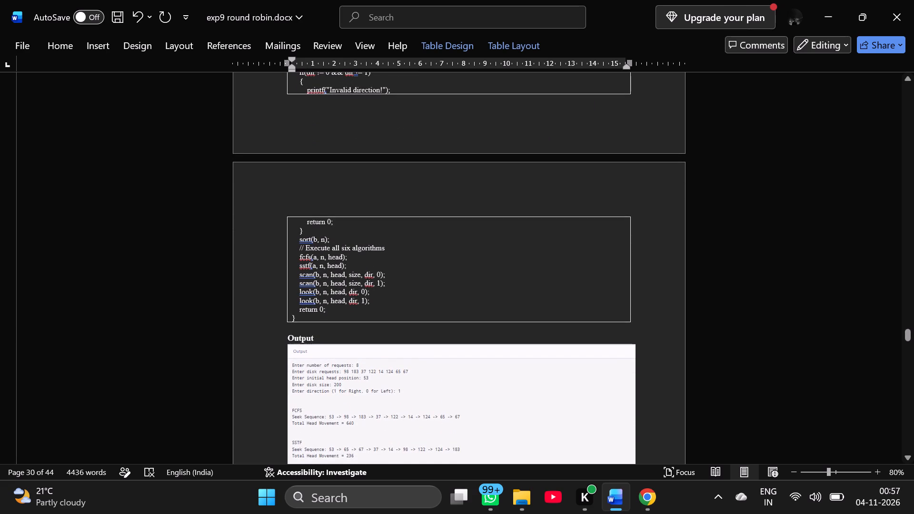
Insert a blank line between the Output heading and the disk scheduling output screenshot in Experiment–13.
left_click(333, 336)
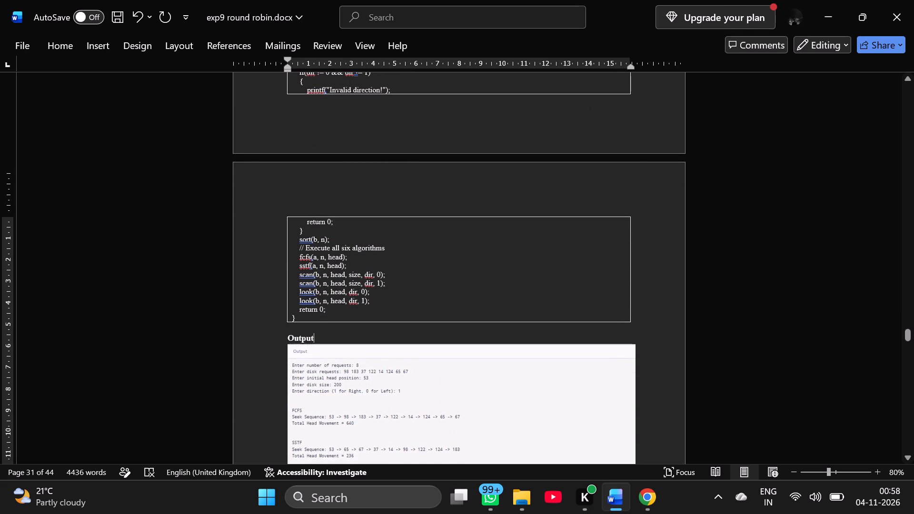
key("Return")
scroll(333, 336, "down", 3)
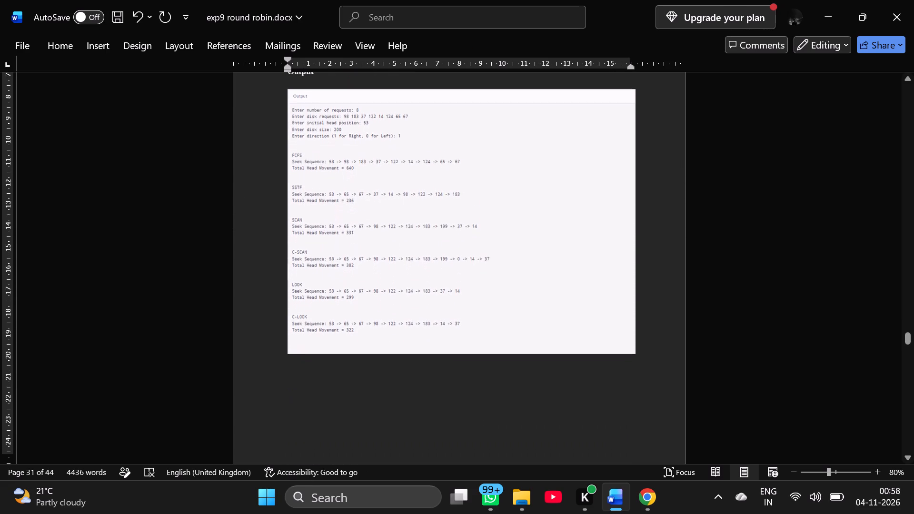
scroll(333, 336, "down", 1)
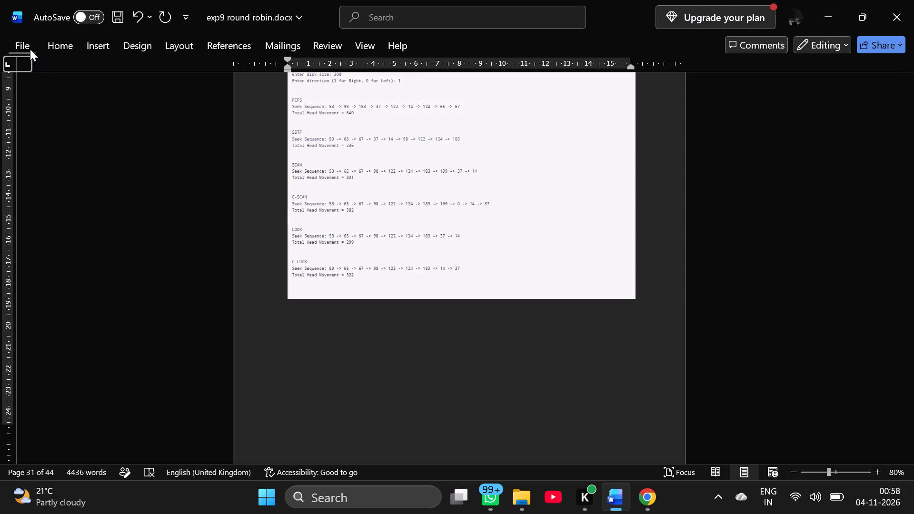
Export the document as a PDF named "os final" in the Downloads folder.
left_click(30, 49)
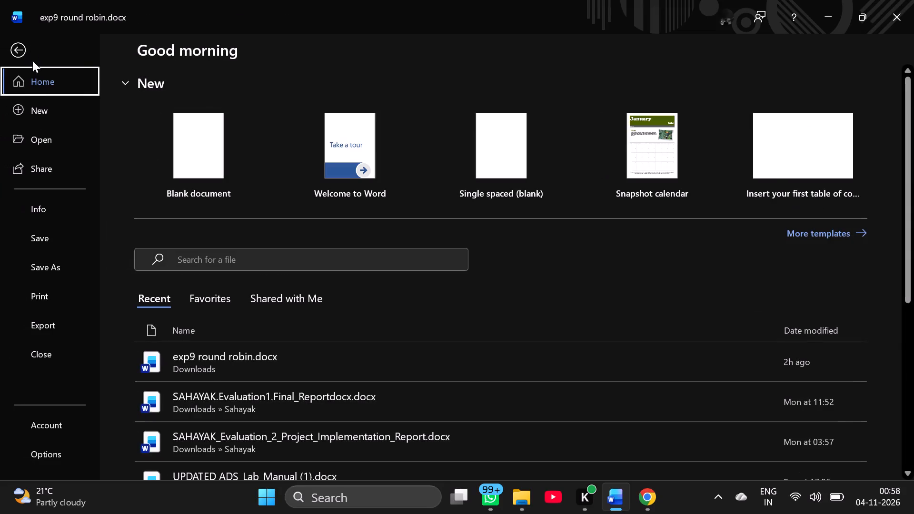
left_click(47, 271)
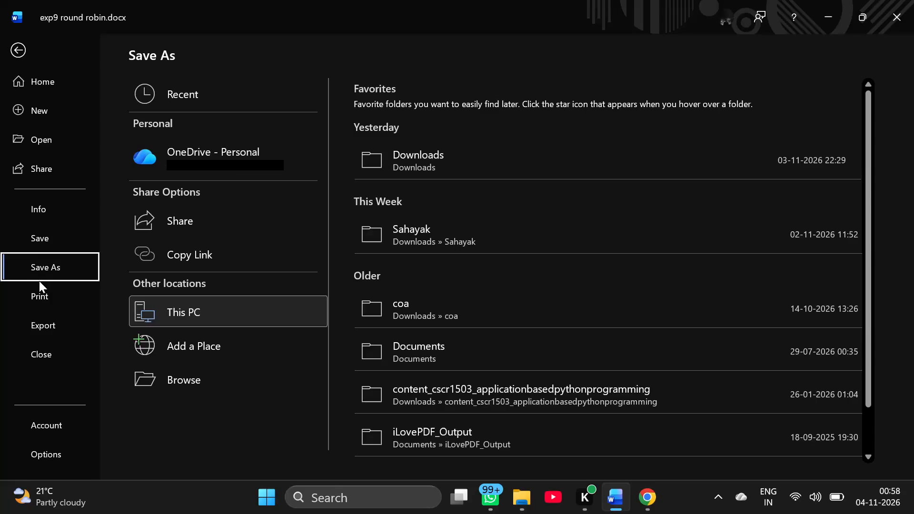
left_click(52, 327)
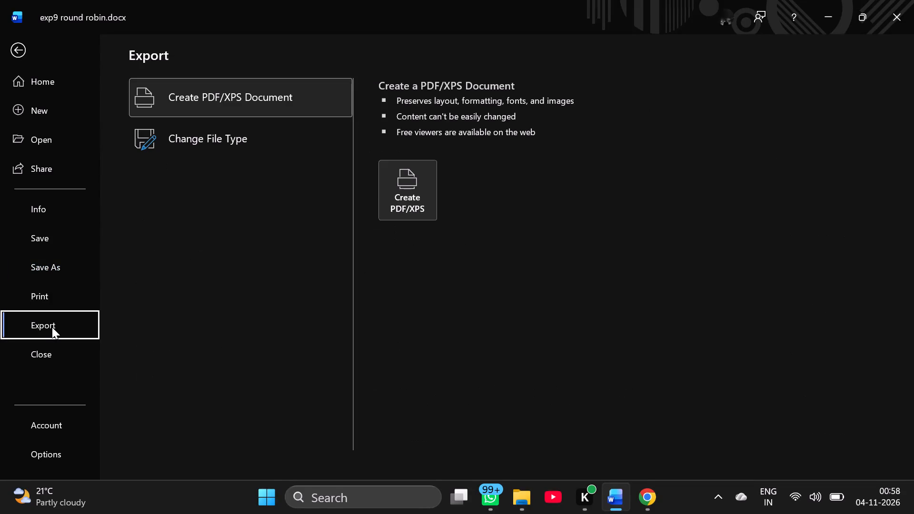
left_click(391, 185)
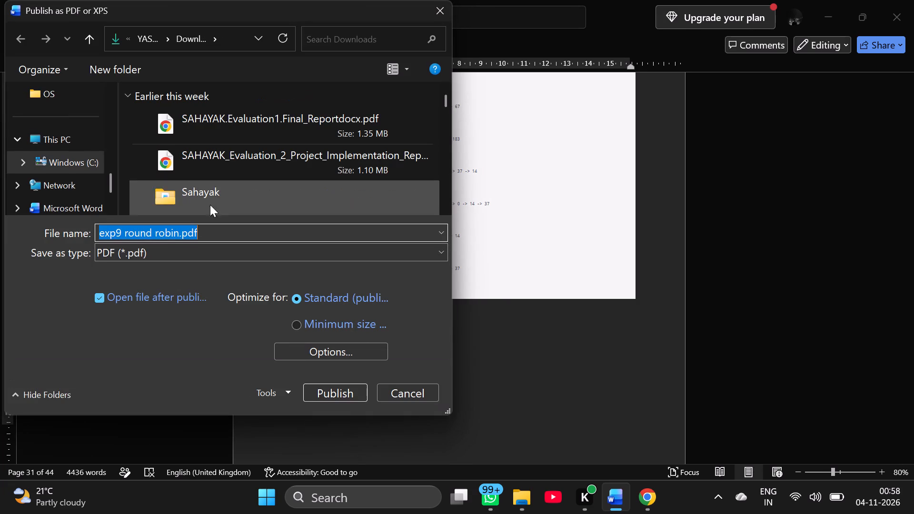
left_click(177, 234)
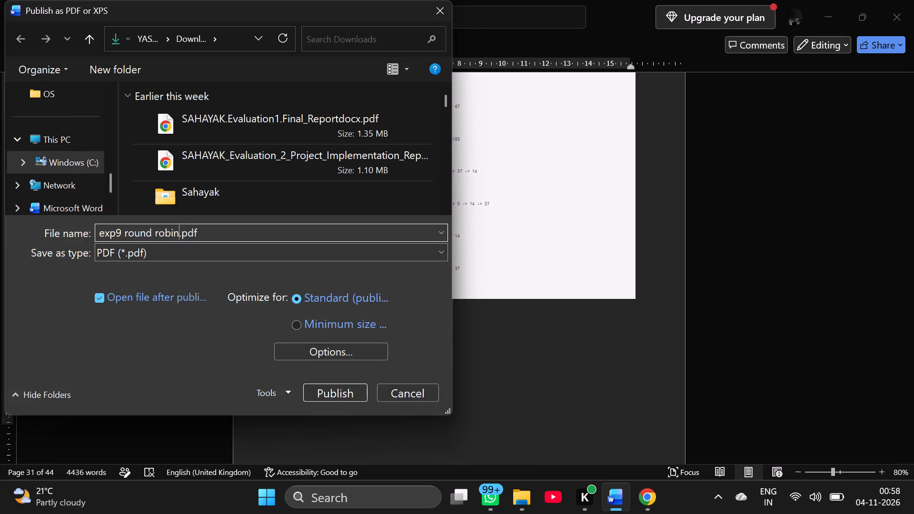
key("BackSpace")
key("BackSpace")
key("BackSpace")
key("BackSpace")
key("BackSpace")
key("BackSpace")
key("BackSpace")
key("BackSpace")
key("BackSpace")
key("BackSpace")
key("BackSpace")
key("BackSpace")
key("BackSpace")
key("BackSpace")
key("BackSpace")
key("BackSpace")
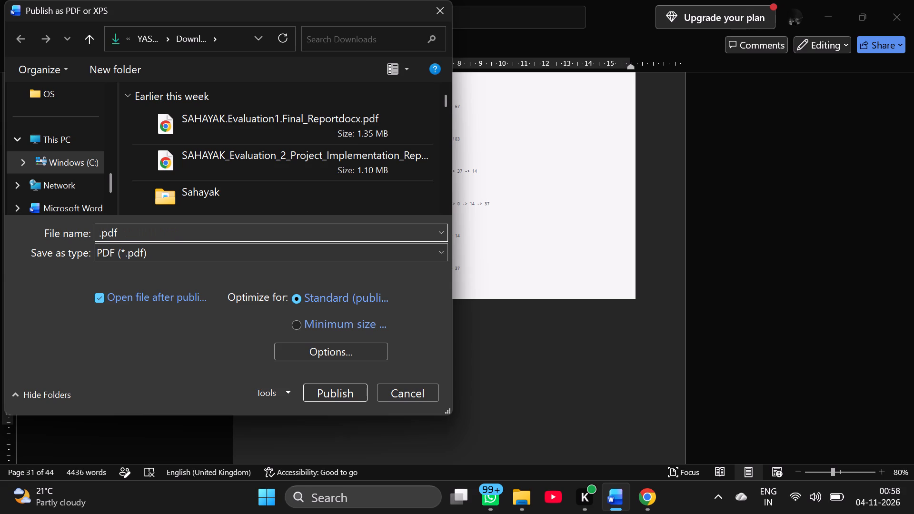
type("os")
key("space")
type("final")
key("Return")
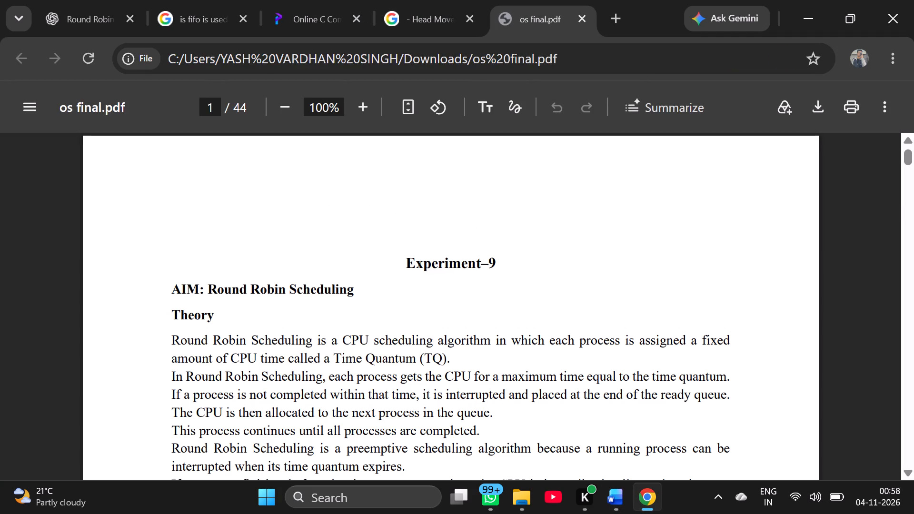
Switch back to Word and save the lab document under its existing name.
left_click(613, 490)
left_click(119, 20)
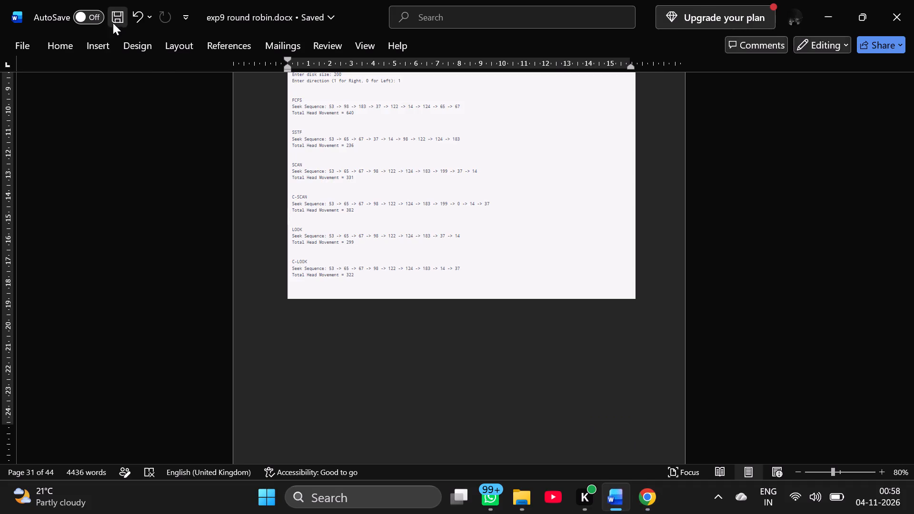
Save a copy of the document as "os final.docx" in the Downloads folder and close Word.
left_click(20, 47)
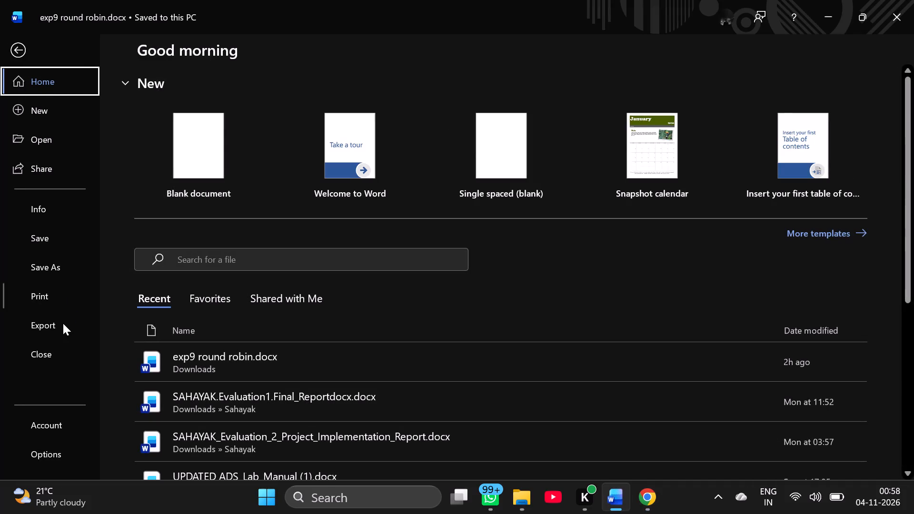
left_click(58, 265)
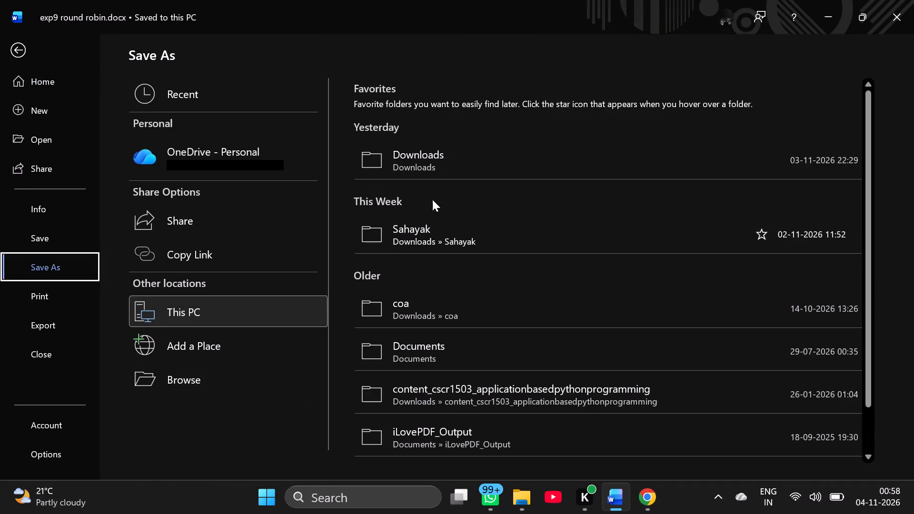
left_click(462, 160)
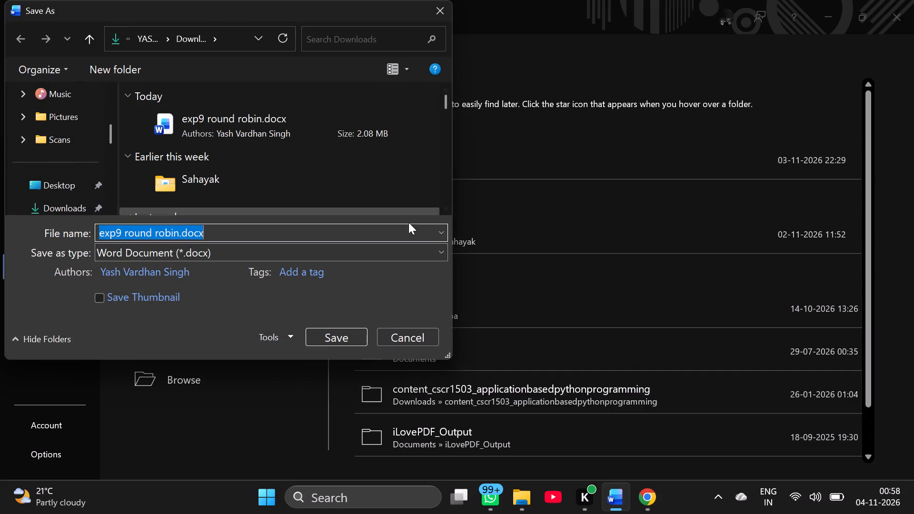
left_click(178, 232)
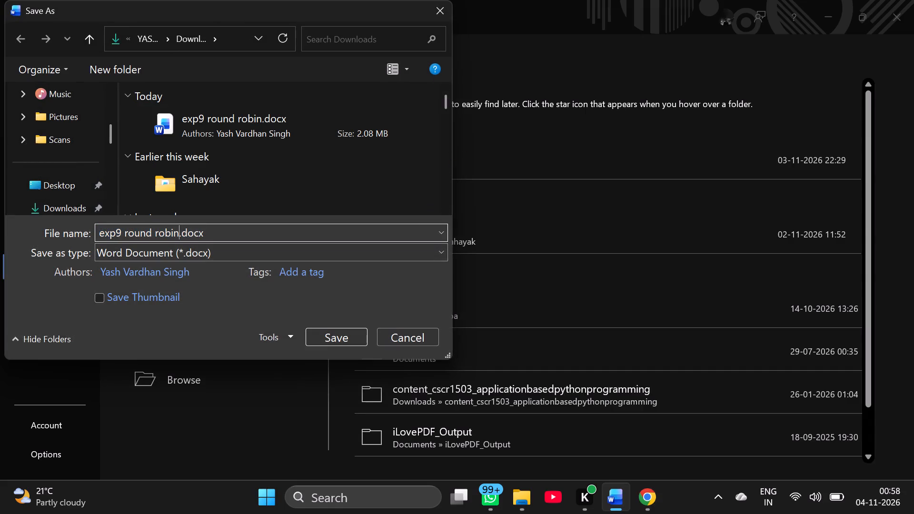
key("BackSpace")
key("BackSpace")
key("BackSpace")
key("BackSpace")
key("BackSpace")
key("BackSpace")
key("BackSpace")
key("BackSpace")
key("BackSpace")
key("BackSpace")
key("BackSpace")
key("BackSpace")
key("BackSpace")
key("BackSpace")
key("BackSpace")
key("BackSpace")
key("BackSpace")
key("BackSpace")
key("BackSpace")
key("BackSpace")
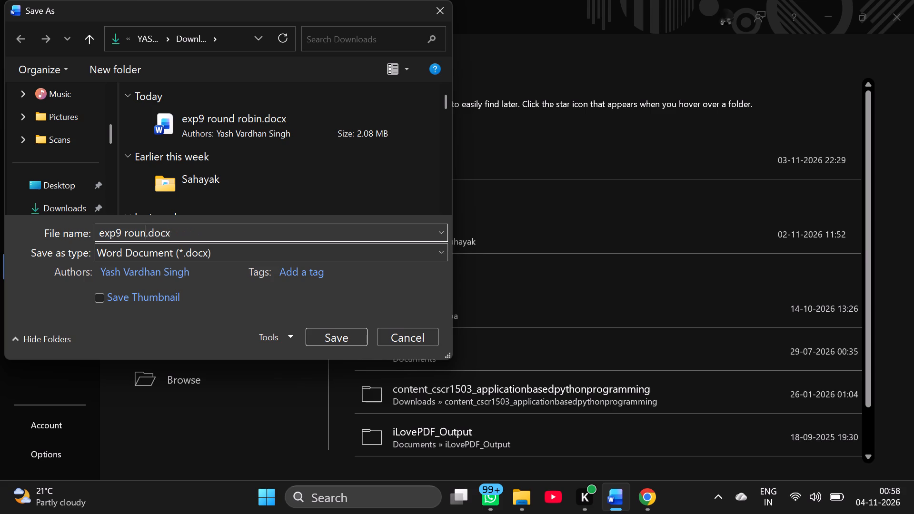
type("os")
key("space")
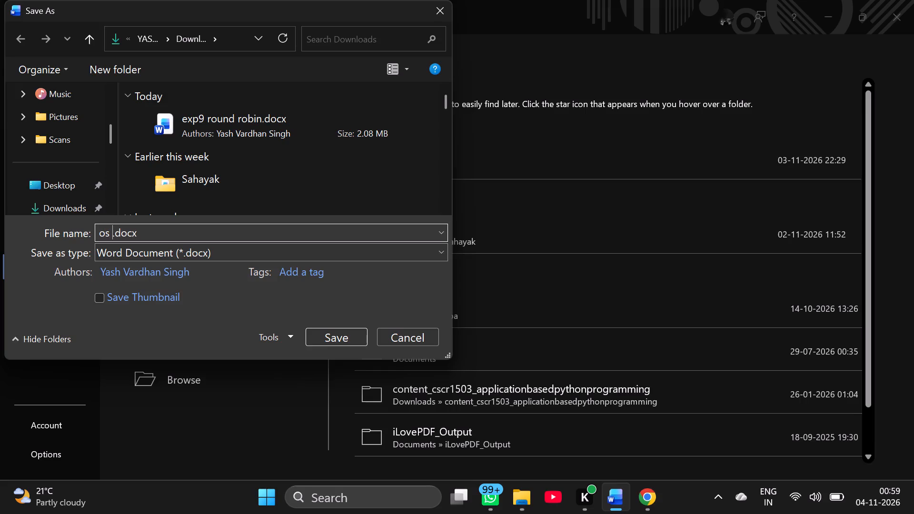
type("final")
key("Return")
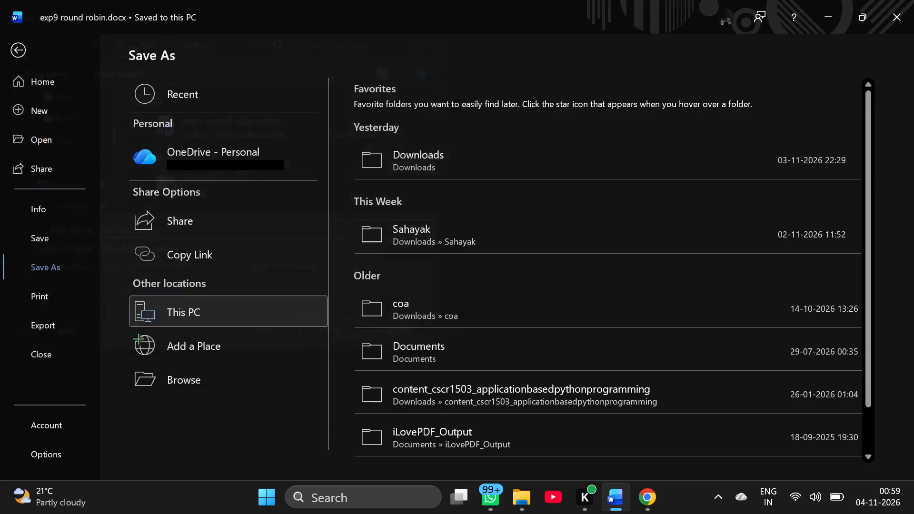
left_click(913, 0)
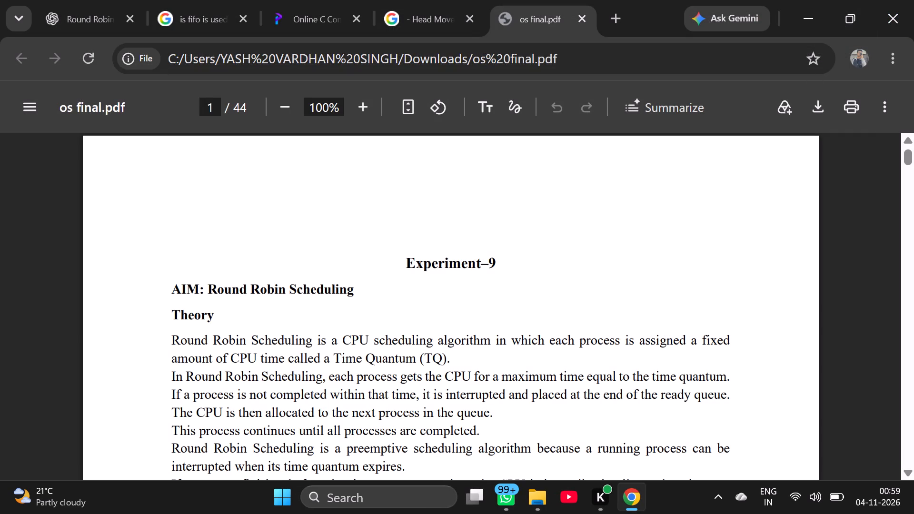
Switch to File Explorer and delete "exp9 round robin.docx" from the Downloads folder.
left_click(539, 505)
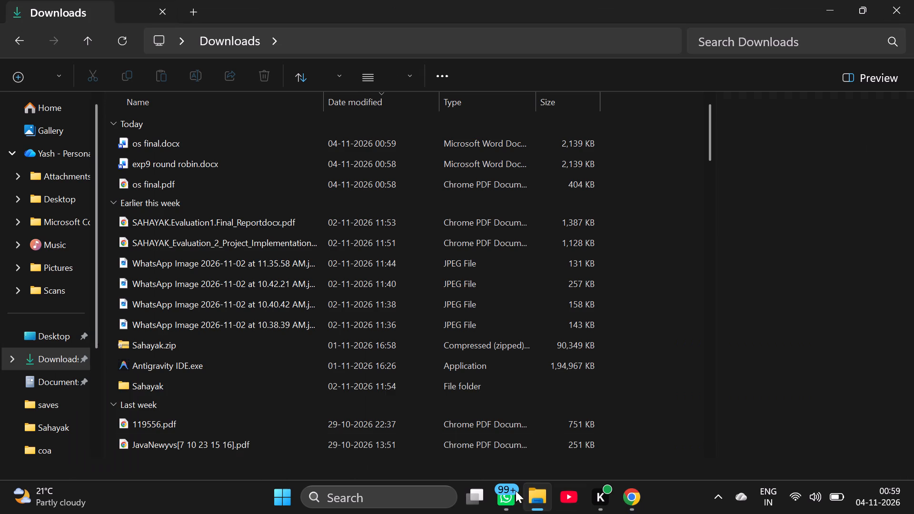
left_click(281, 165)
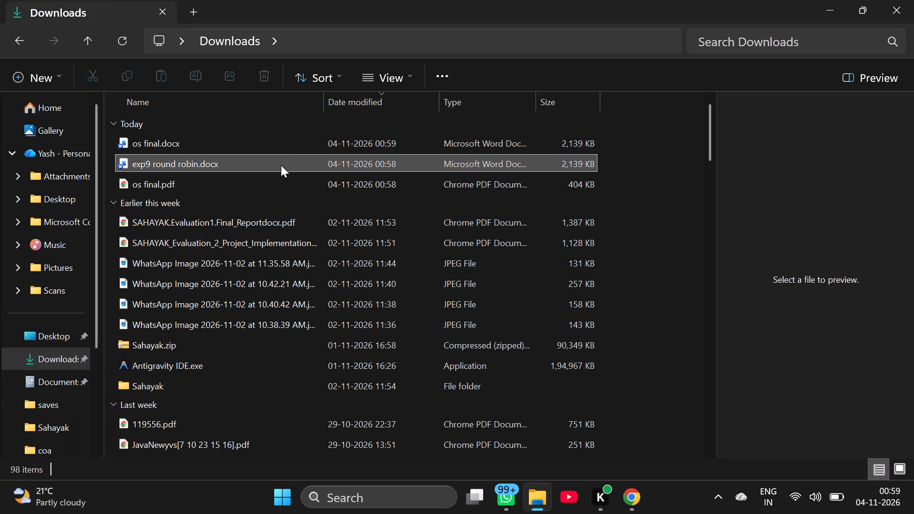
left_click(266, 77)
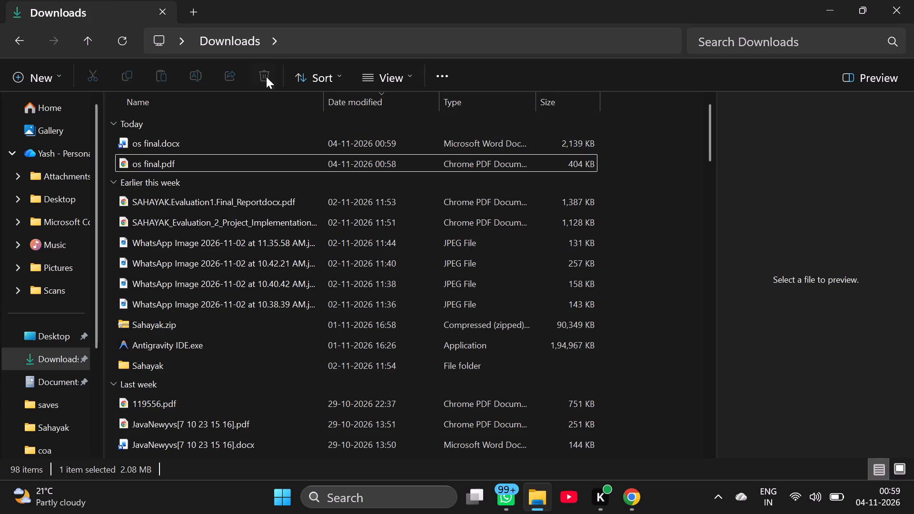
Switch to Chrome and review the page layout of os final.pdf from Experiment–9 through to the last page.
left_click(620, 497)
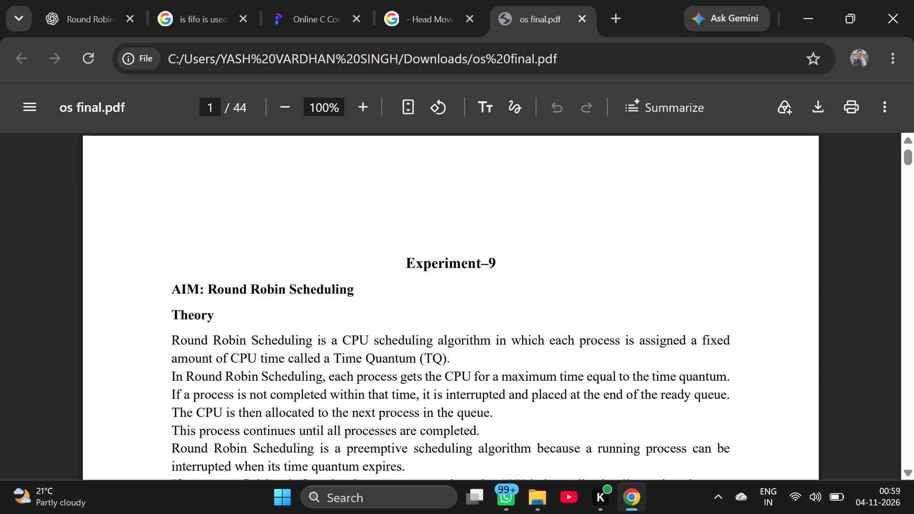
scroll(546, 390, "down", 2)
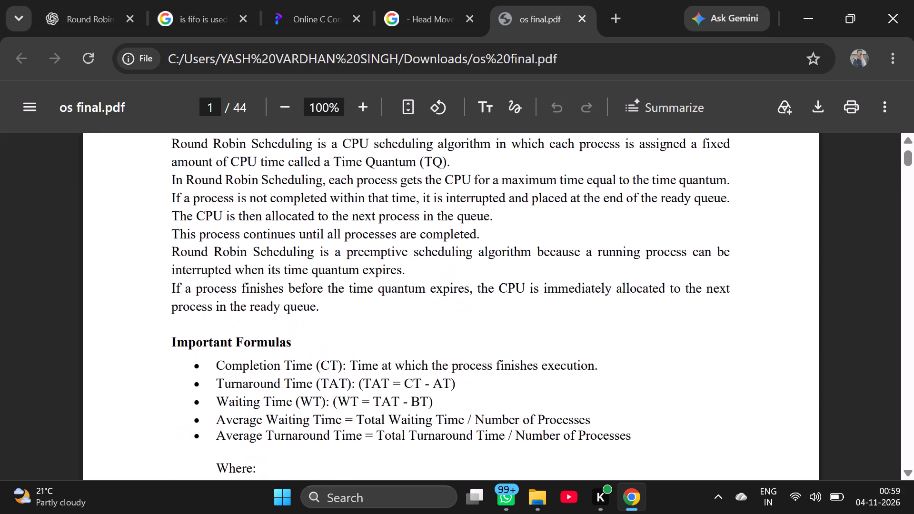
scroll(546, 390, "down", 3)
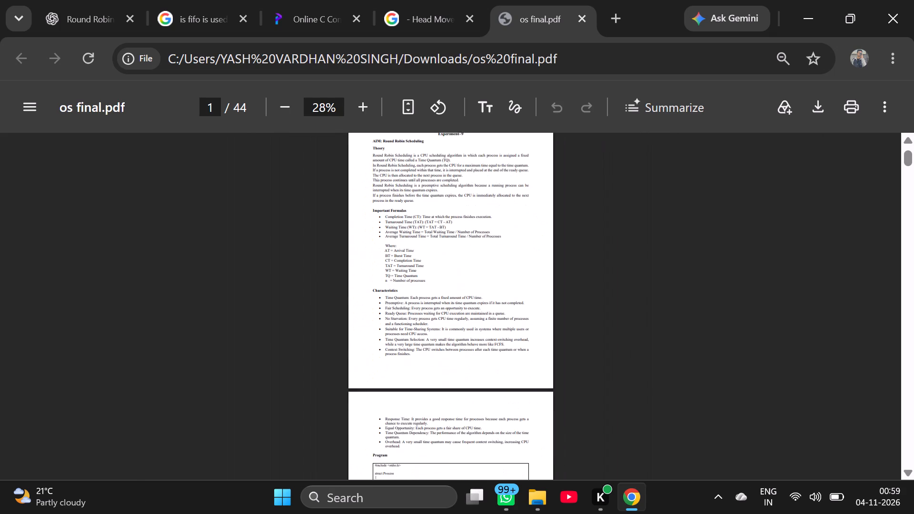
scroll(546, 390, "down", 5)
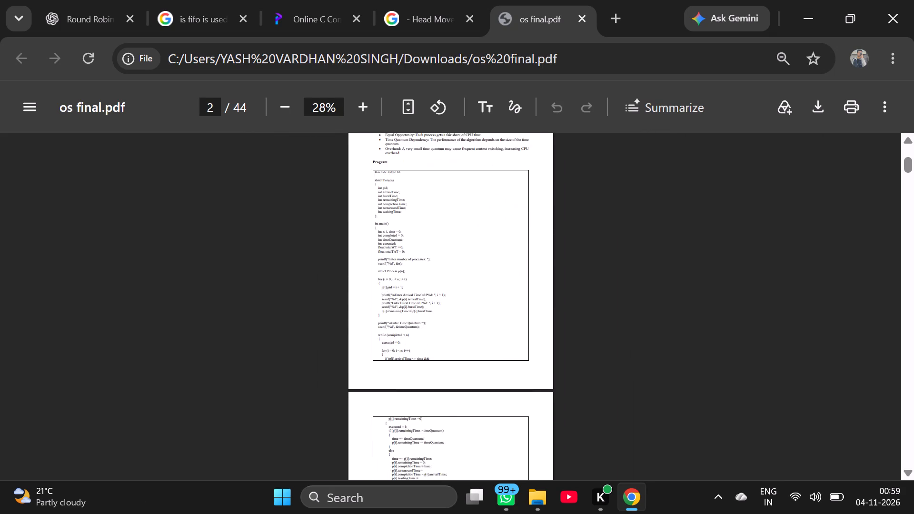
scroll(546, 390, "down", 5)
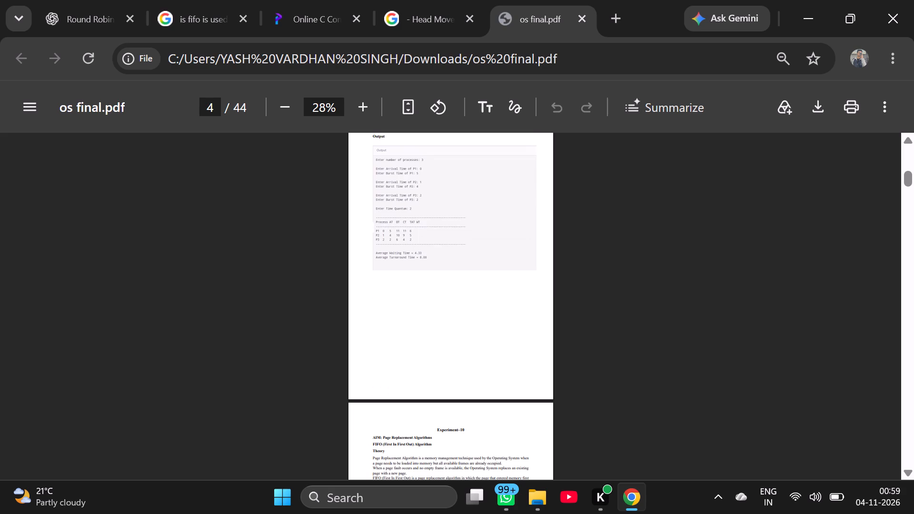
scroll(546, 390, "down", 3)
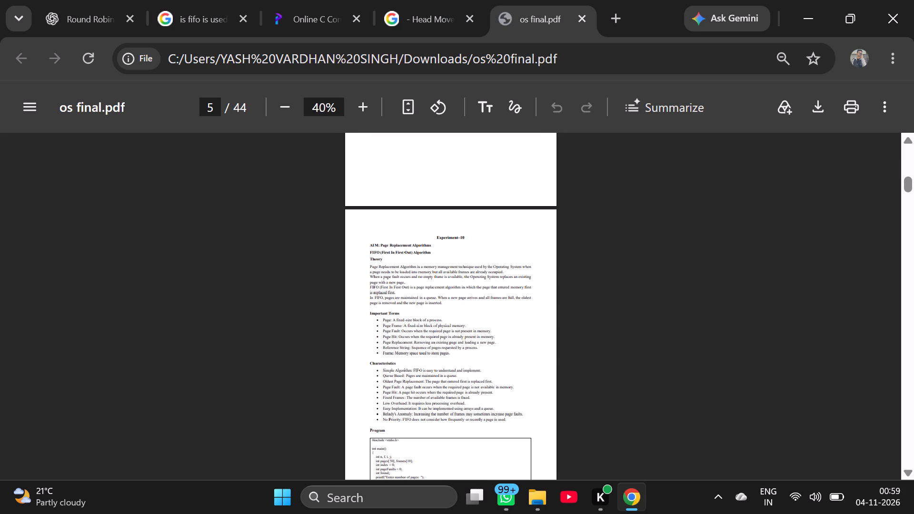
scroll(546, 390, "down", 1)
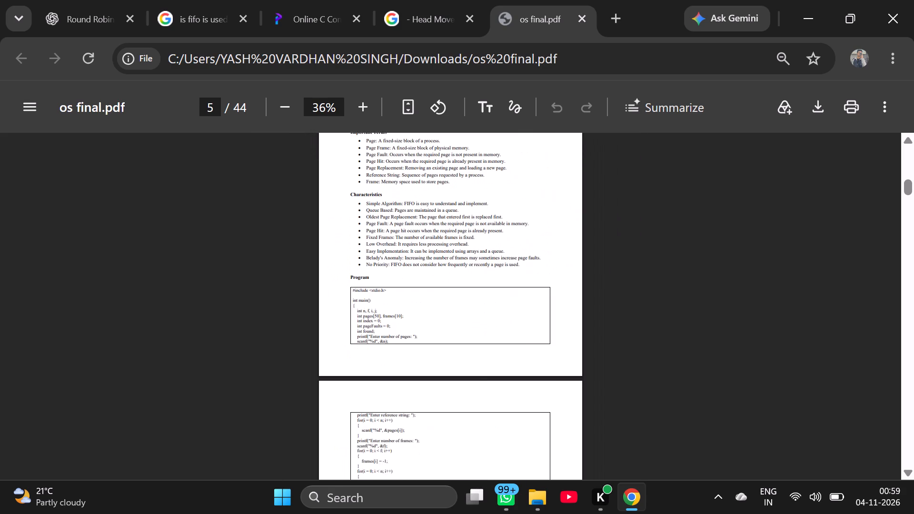
scroll(546, 390, "down", 6)
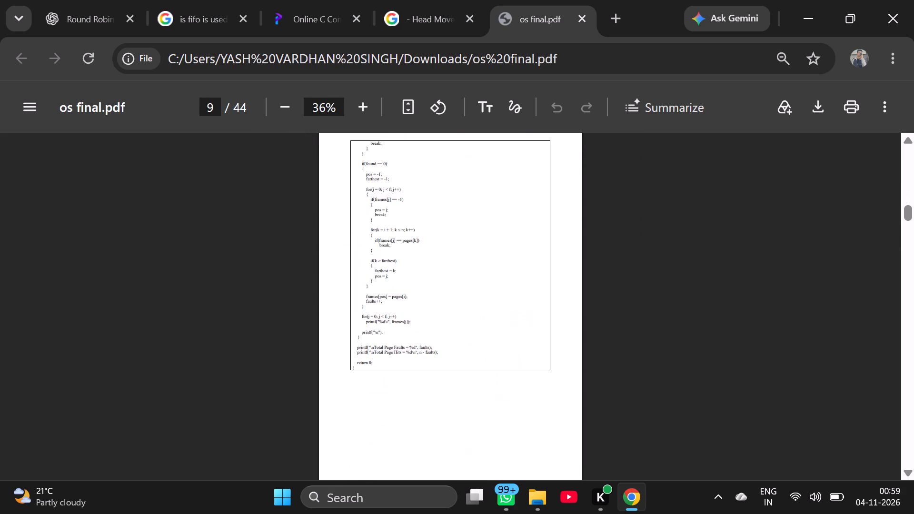
scroll(546, 390, "down", 6)
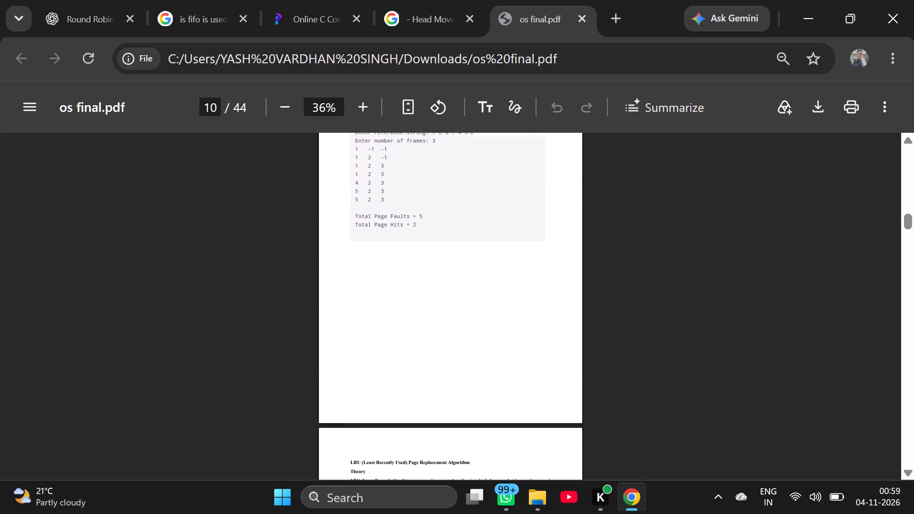
scroll(546, 390, "down", 6)
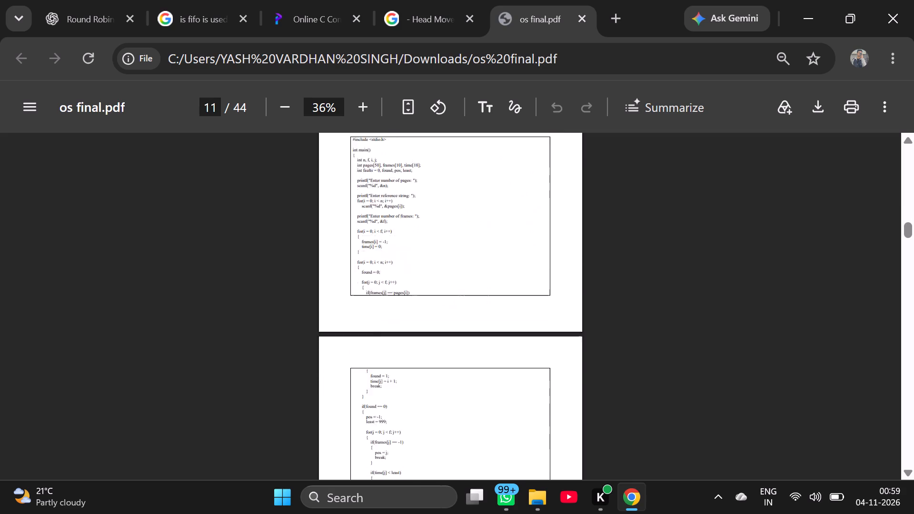
scroll(546, 390, "down", 6)
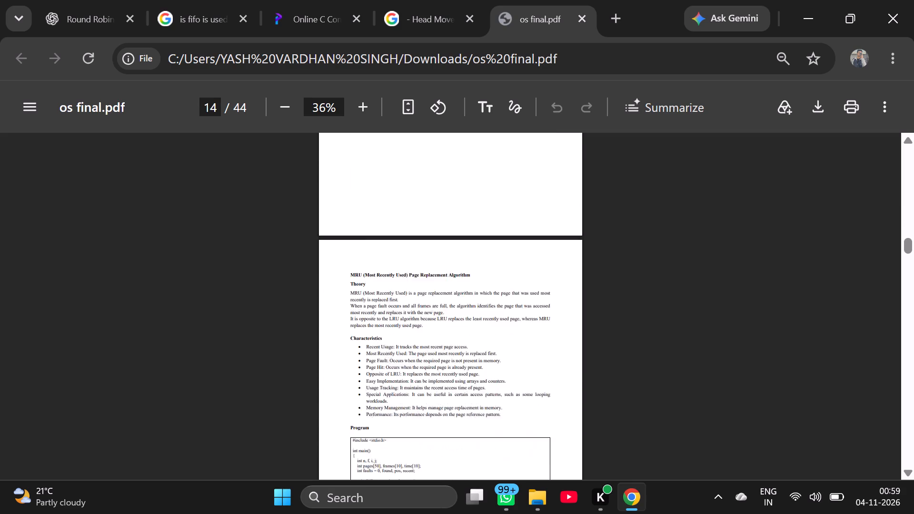
scroll(546, 390, "down", 6)
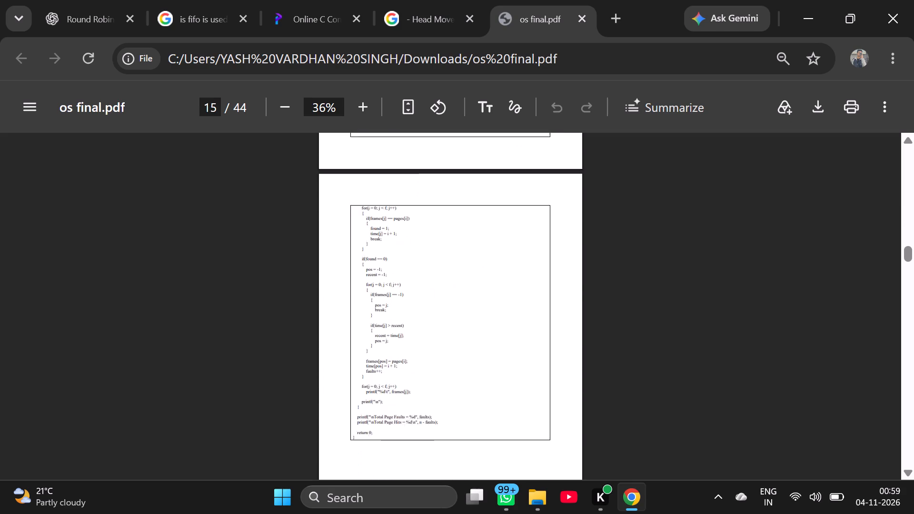
scroll(546, 390, "down", 6)
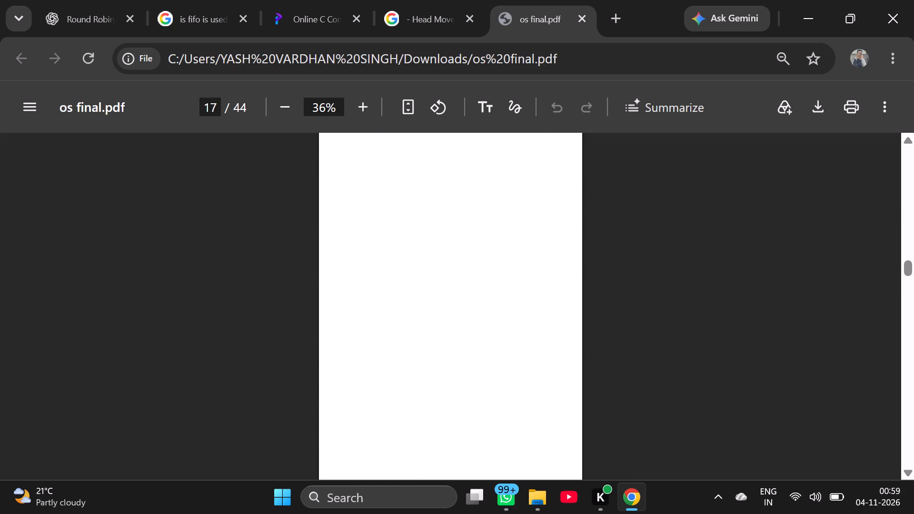
scroll(546, 390, "down", 5)
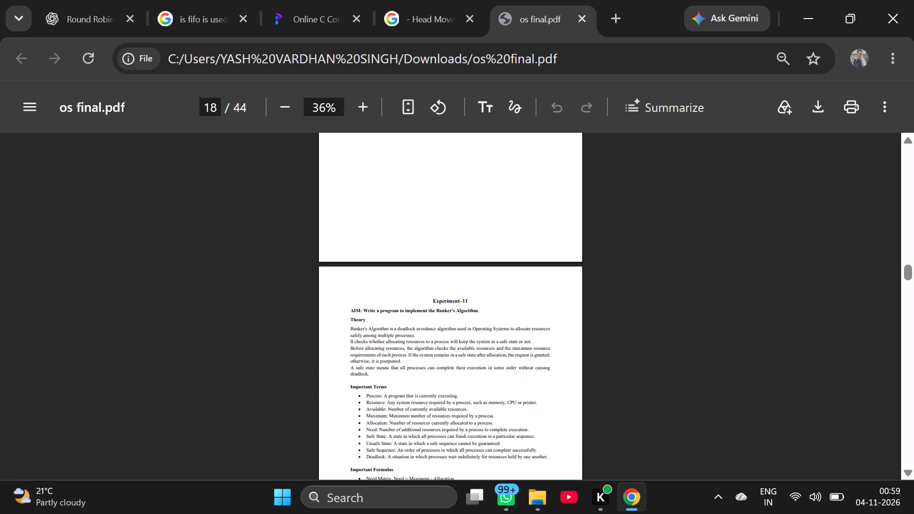
scroll(546, 390, "down", 6)
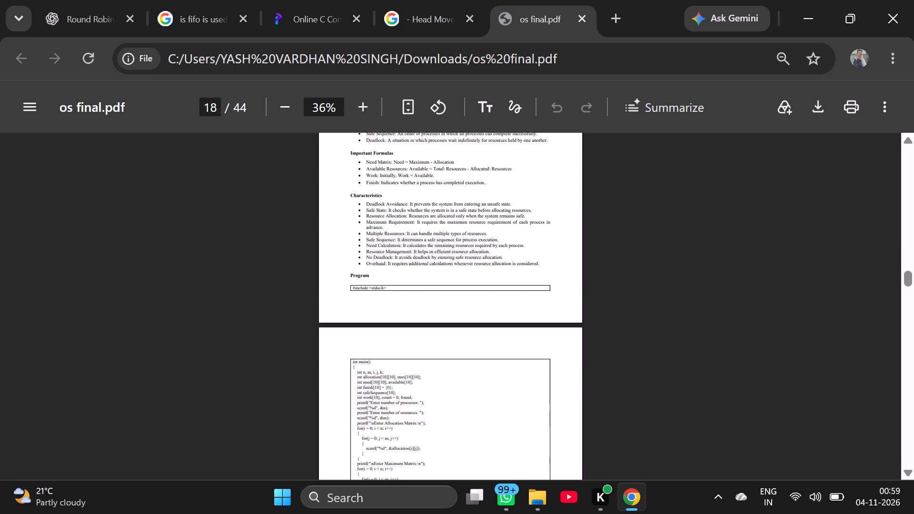
scroll(546, 390, "down", 6)
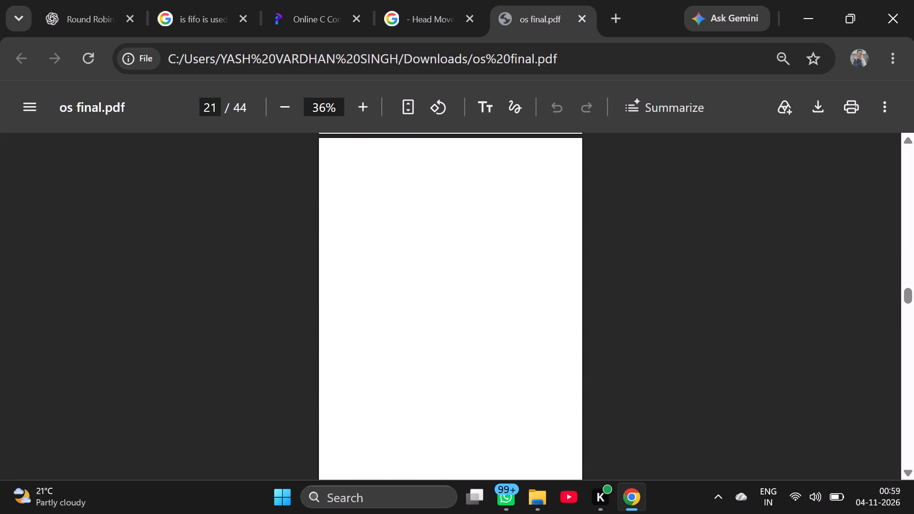
scroll(546, 390, "down", 6)
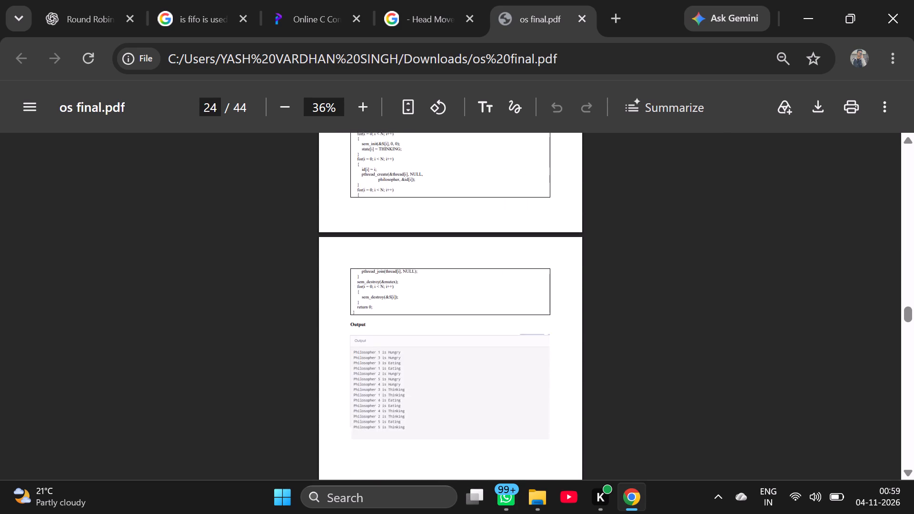
scroll(546, 390, "down", 9)
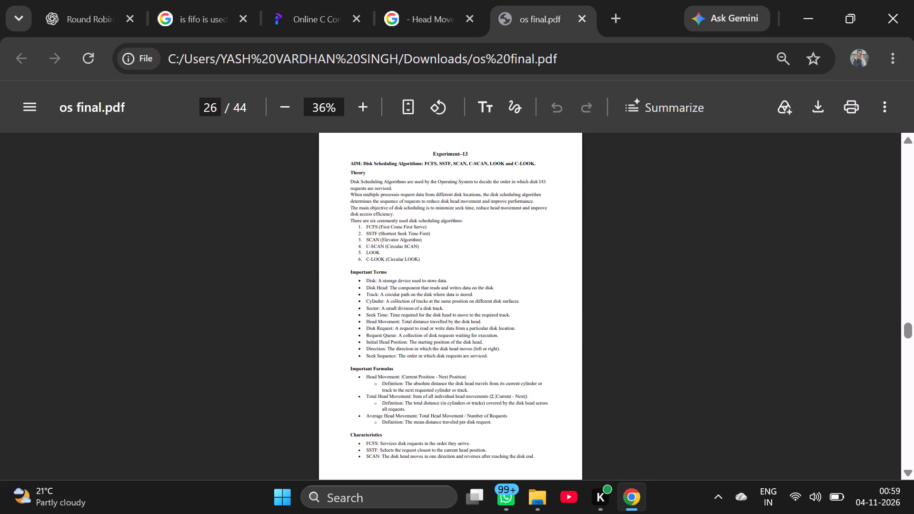
scroll(546, 390, "down", 13)
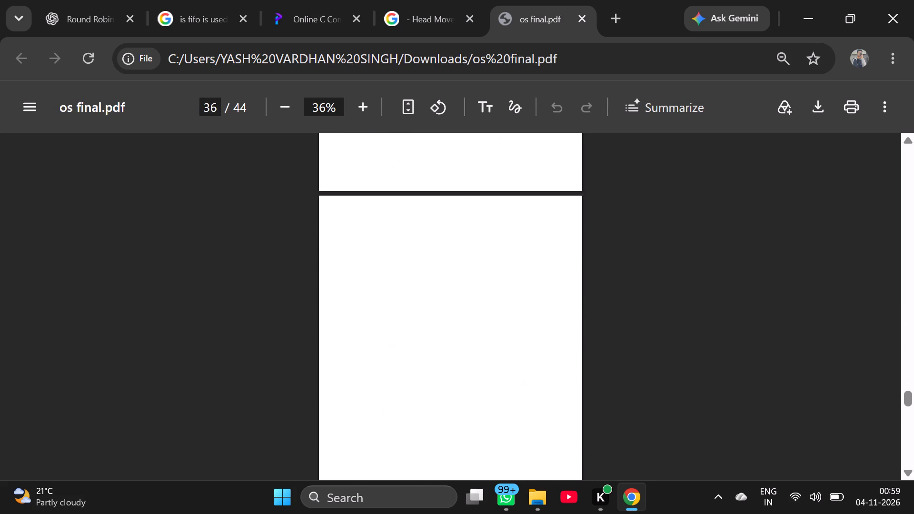
scroll(546, 390, "down", 12)
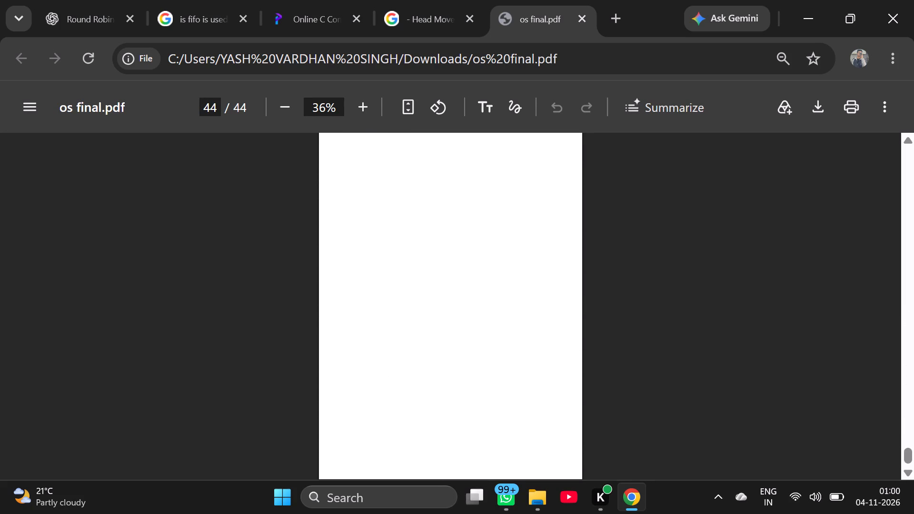
scroll(546, 390, "down", 8)
Switch to File Explorer and open os final.docx from Downloads in Word, showing all its pages at 10% zoom.
left_click(539, 510)
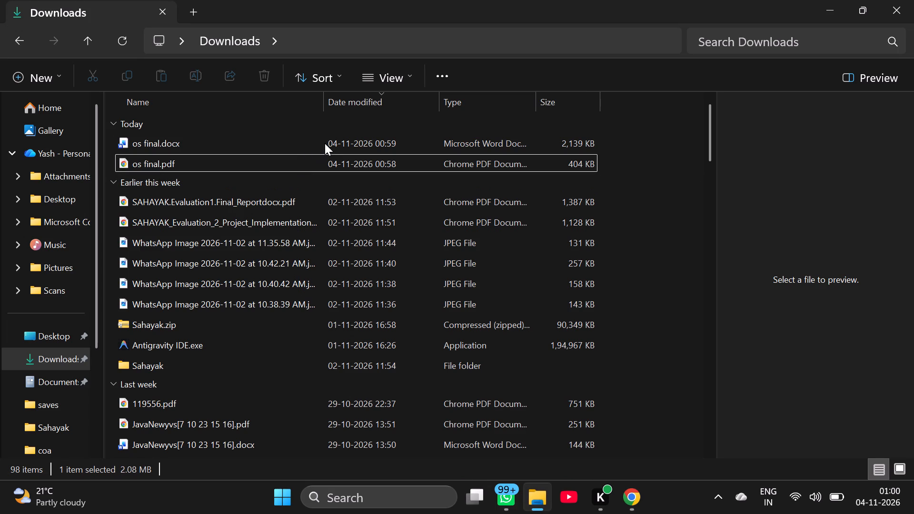
double_click(325, 143)
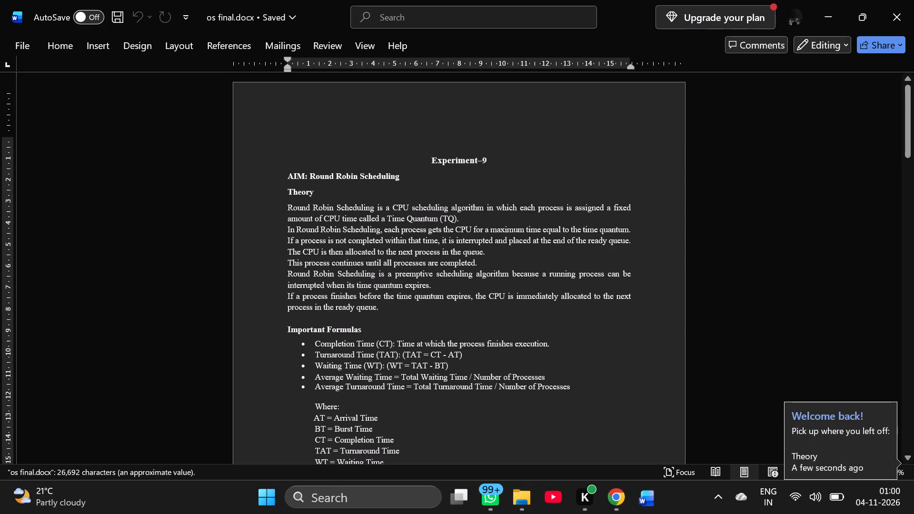
scroll(325, 143, "down", 10, "ctrl")
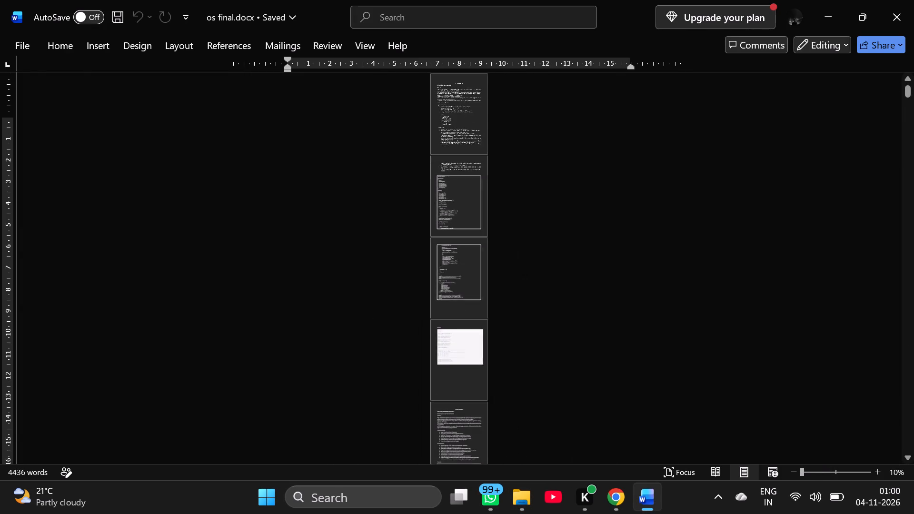
scroll(325, 143, "down", 4, "ctrl")
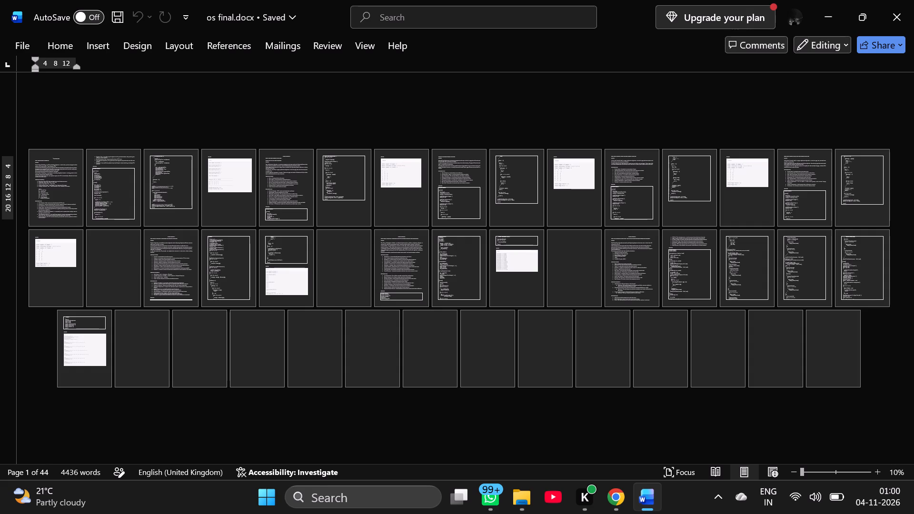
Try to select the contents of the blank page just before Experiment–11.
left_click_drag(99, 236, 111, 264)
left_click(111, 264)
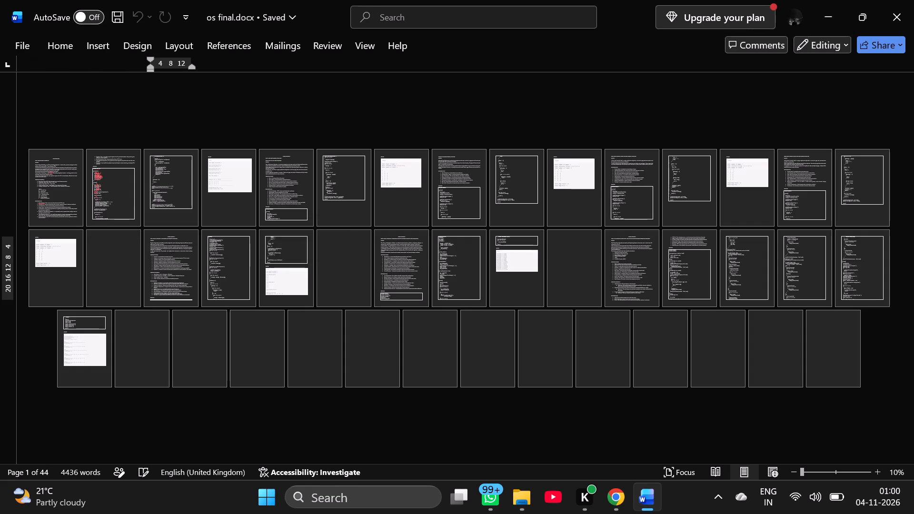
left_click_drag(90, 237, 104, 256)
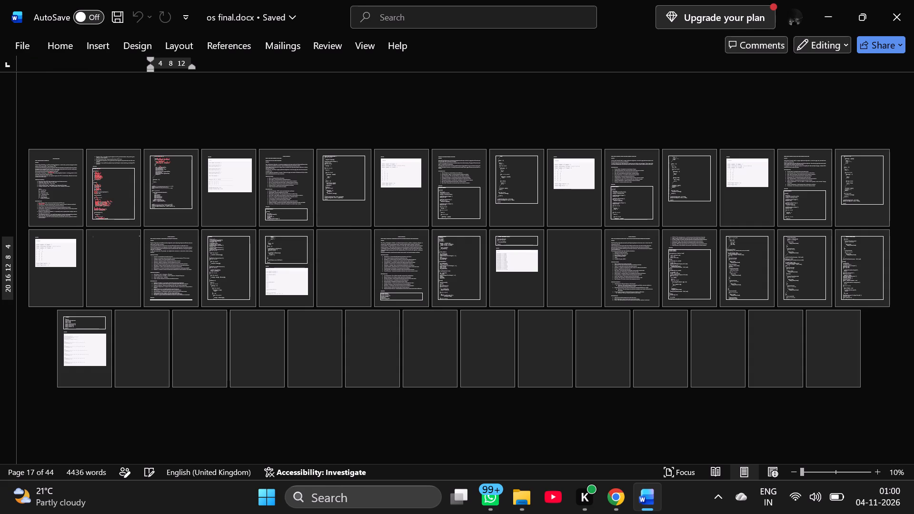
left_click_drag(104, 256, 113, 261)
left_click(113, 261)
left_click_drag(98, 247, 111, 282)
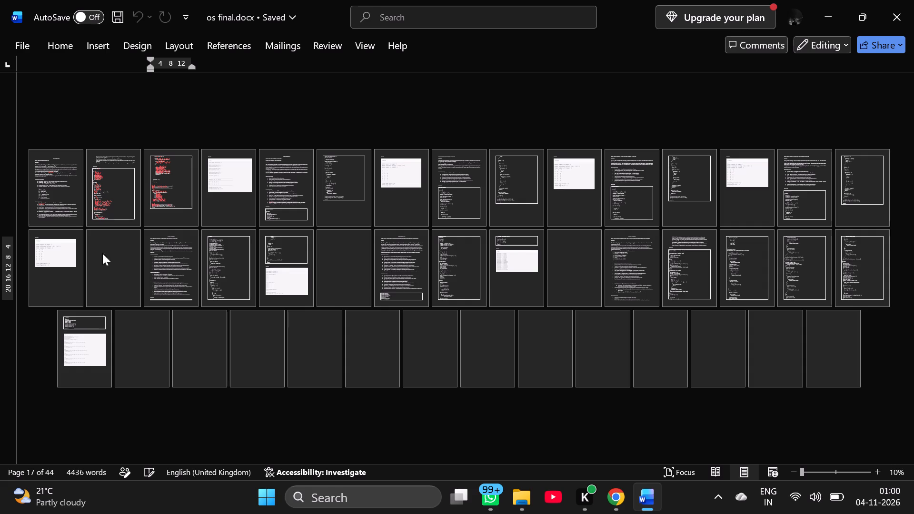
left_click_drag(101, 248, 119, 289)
Delete the run of blank pages after the Experiment–13 output, selecting through to the document's last page.
left_click_drag(143, 333, 546, 355)
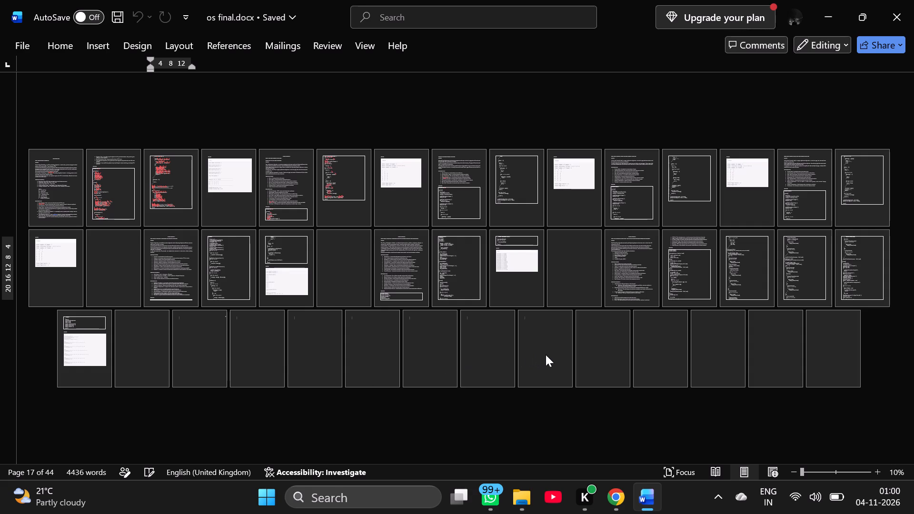
left_click_drag(546, 355, 715, 352)
left_click_drag(715, 352, 851, 352)
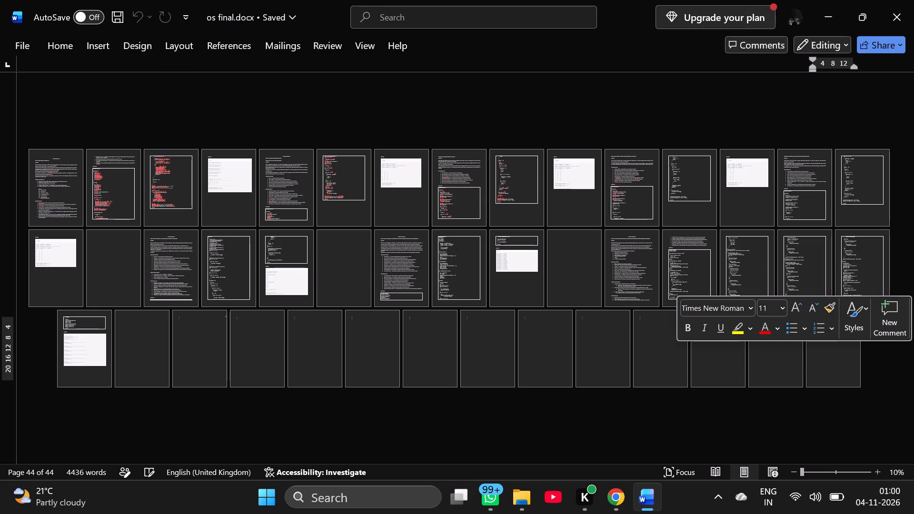
key("BackSpace")
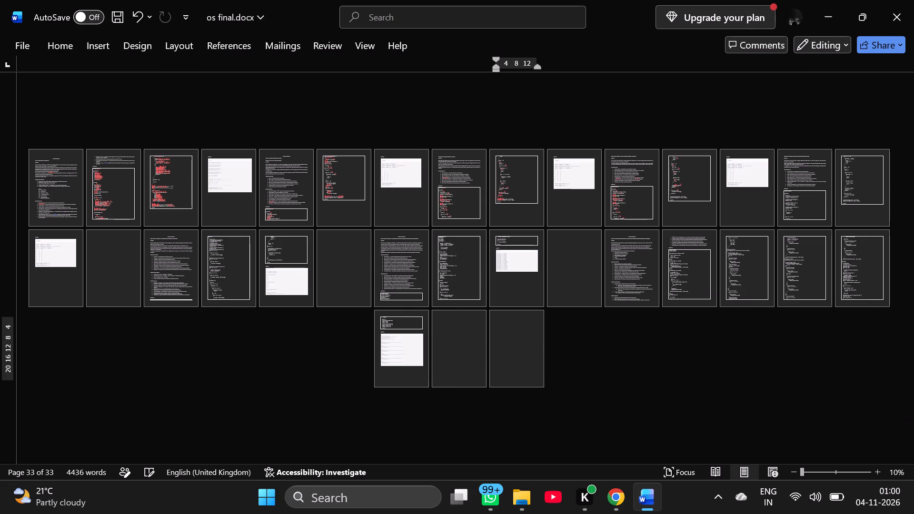
Delete the extra blank pages after the Experiment–13 output, down to a single blank page at the document's end.
left_click_drag(463, 329, 544, 346)
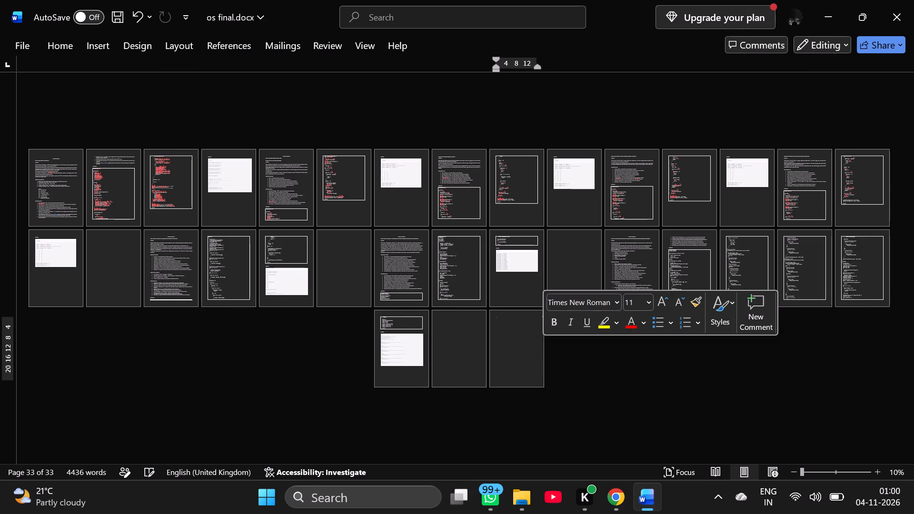
key("BackSpace")
double_click(488, 336)
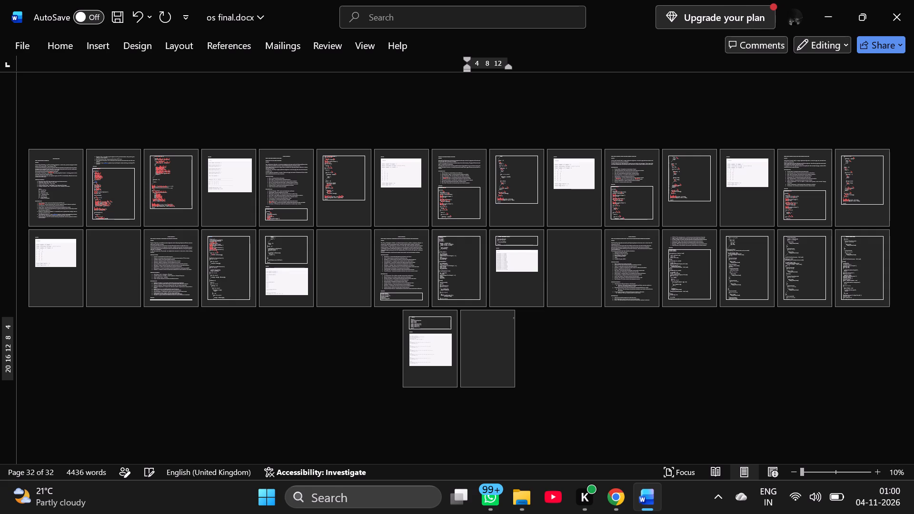
key("BackSpace")
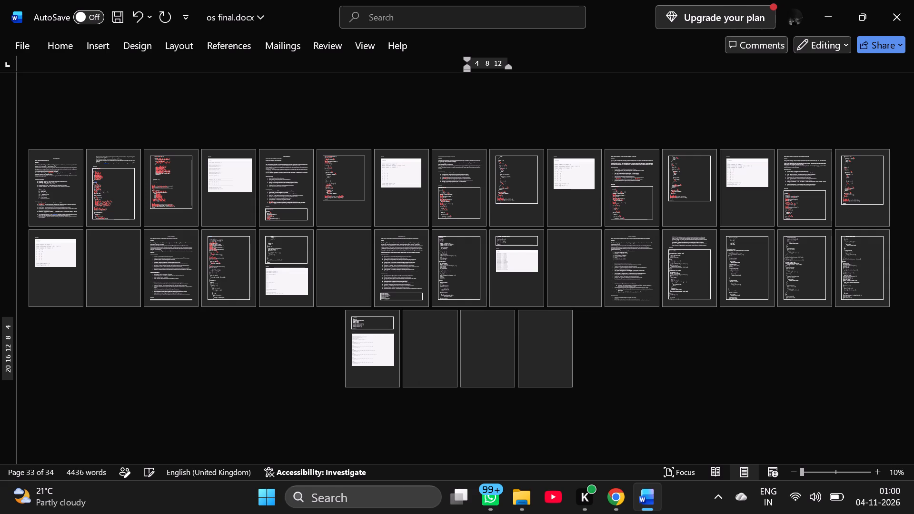
double_click(488, 336)
double_click(488, 336)
left_click_drag(431, 331, 534, 360)
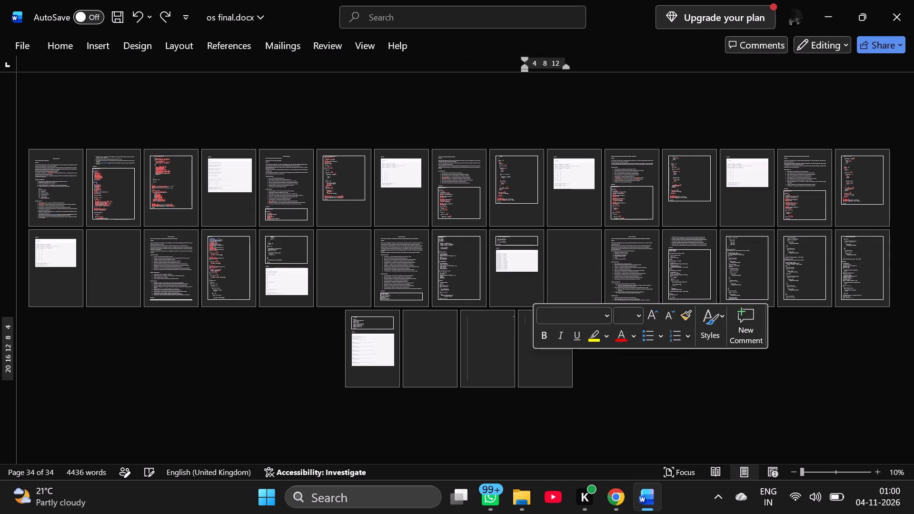
key("BackSpace")
left_click_drag(447, 337, 515, 369)
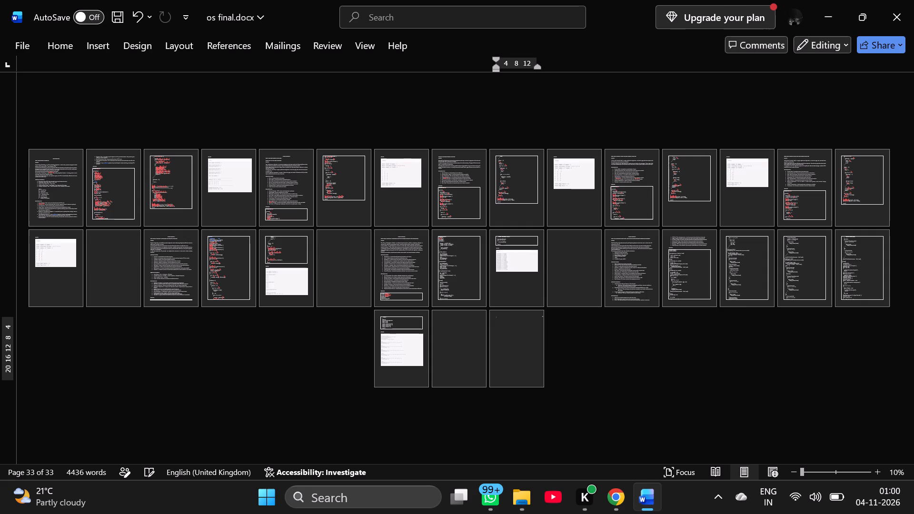
left_click_drag(515, 369, 511, 361)
key("BackSpace")
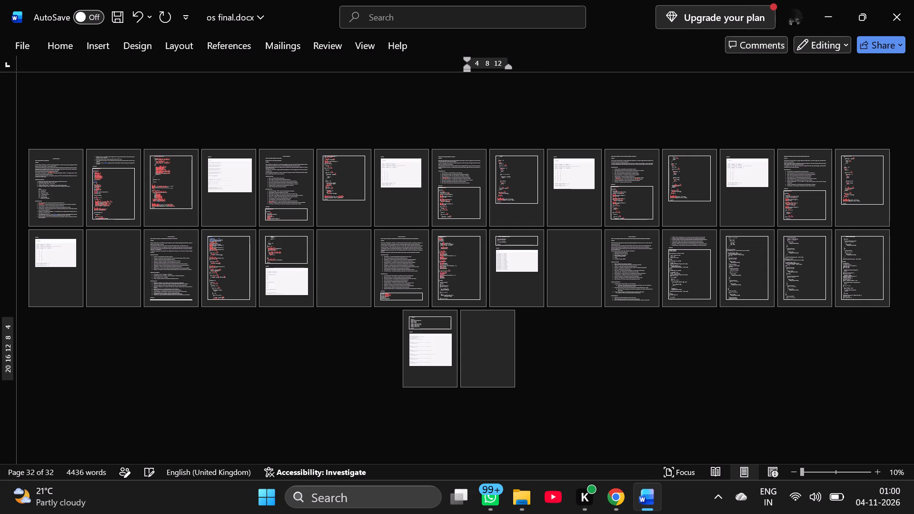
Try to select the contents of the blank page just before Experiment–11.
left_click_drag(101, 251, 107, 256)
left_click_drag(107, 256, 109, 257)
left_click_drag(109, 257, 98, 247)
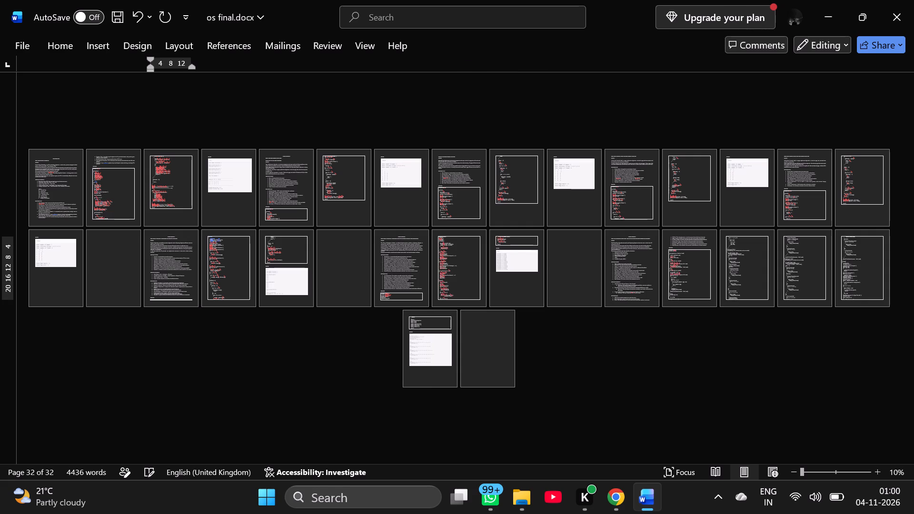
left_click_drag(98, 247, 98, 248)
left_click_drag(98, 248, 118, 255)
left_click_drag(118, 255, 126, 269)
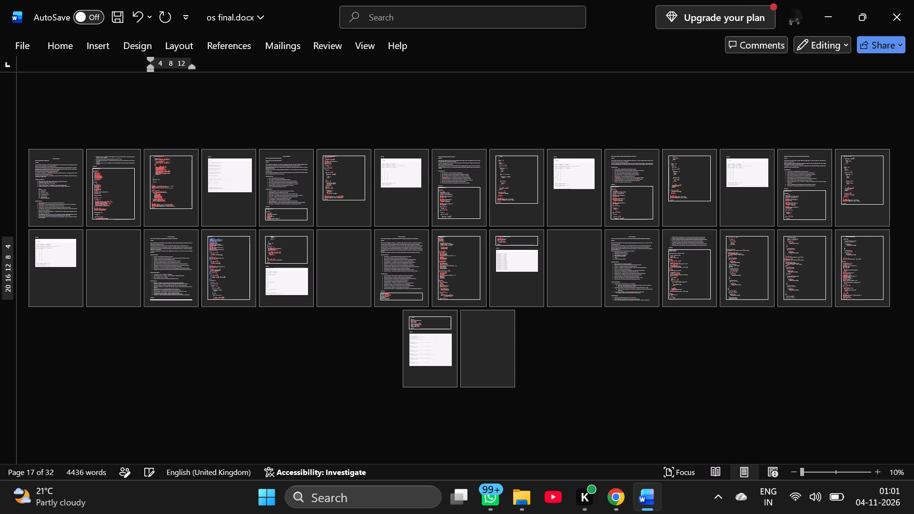
Delete the blank page just before Experiment–12.
left_click_drag(319, 237, 331, 245)
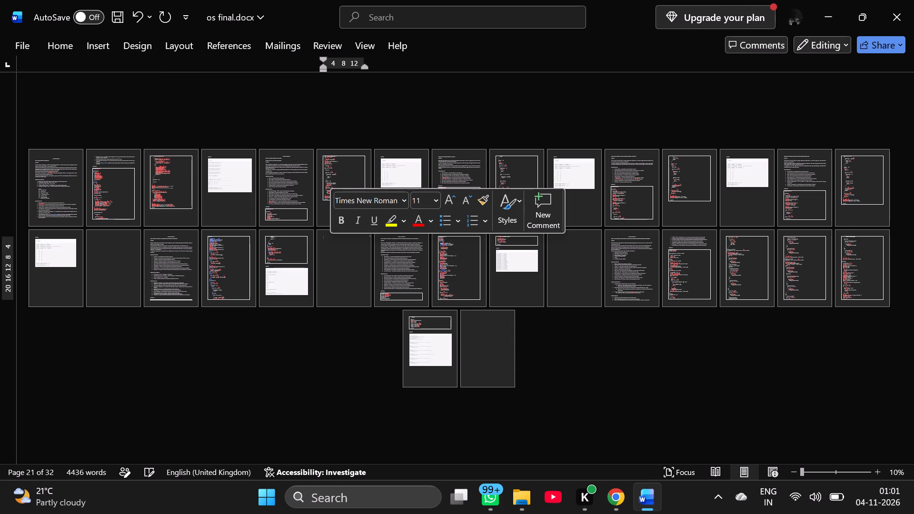
key("BackSpace")
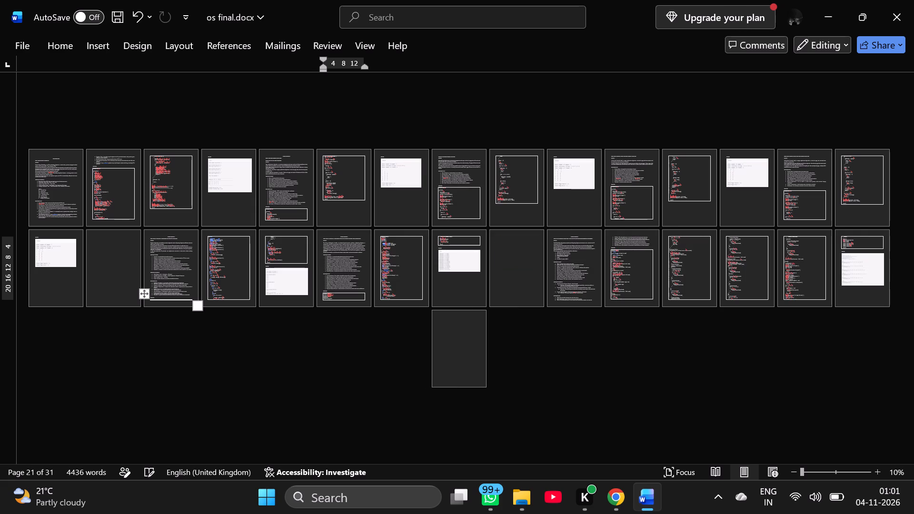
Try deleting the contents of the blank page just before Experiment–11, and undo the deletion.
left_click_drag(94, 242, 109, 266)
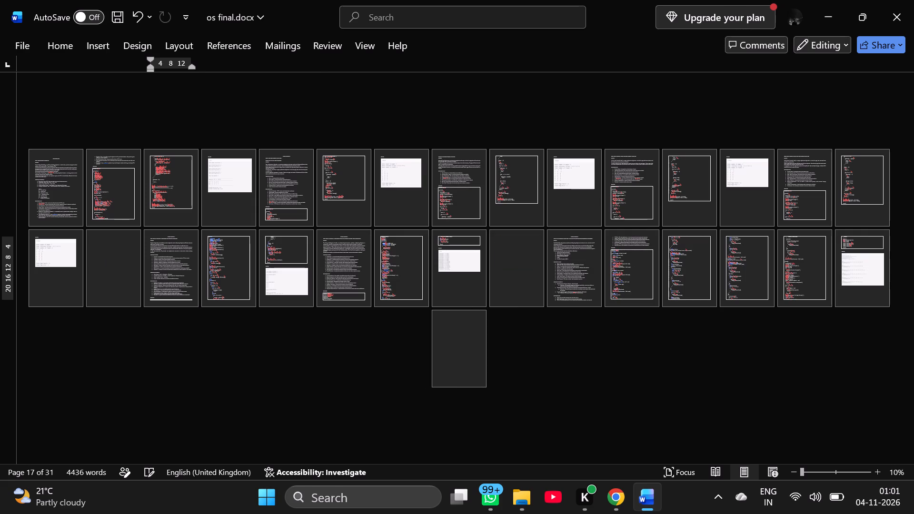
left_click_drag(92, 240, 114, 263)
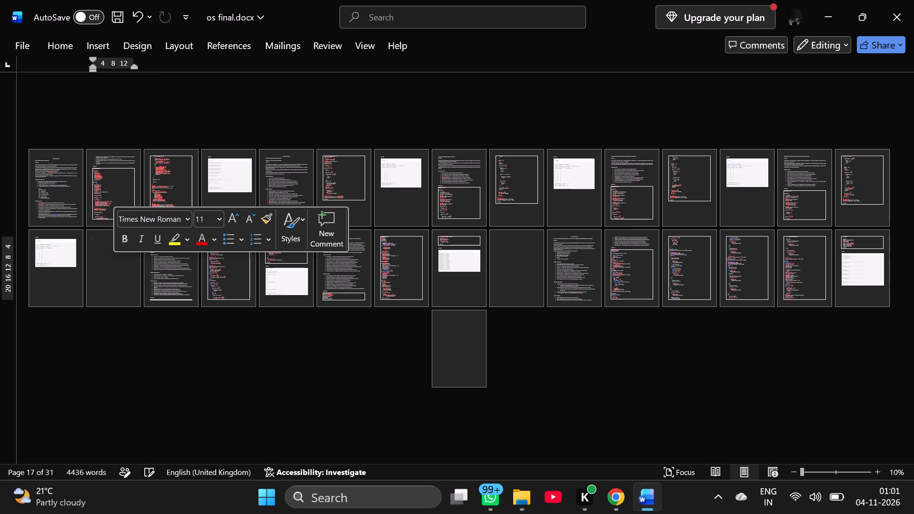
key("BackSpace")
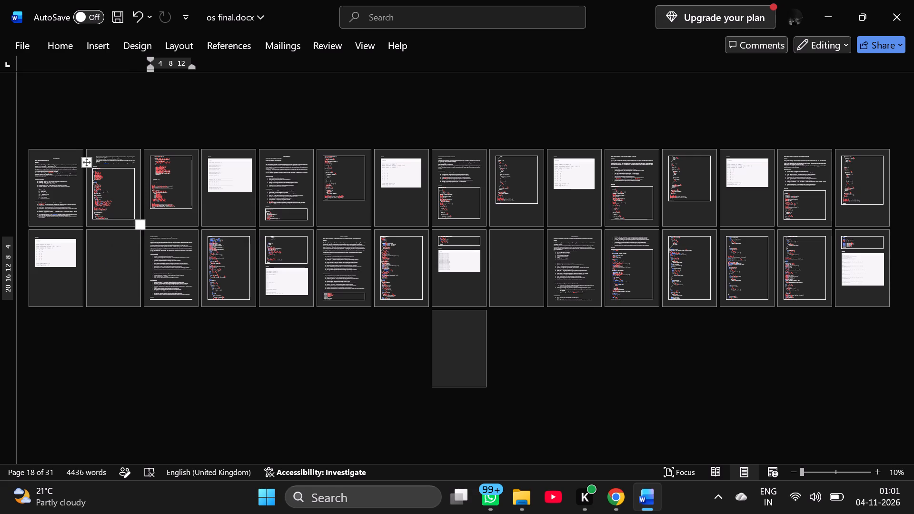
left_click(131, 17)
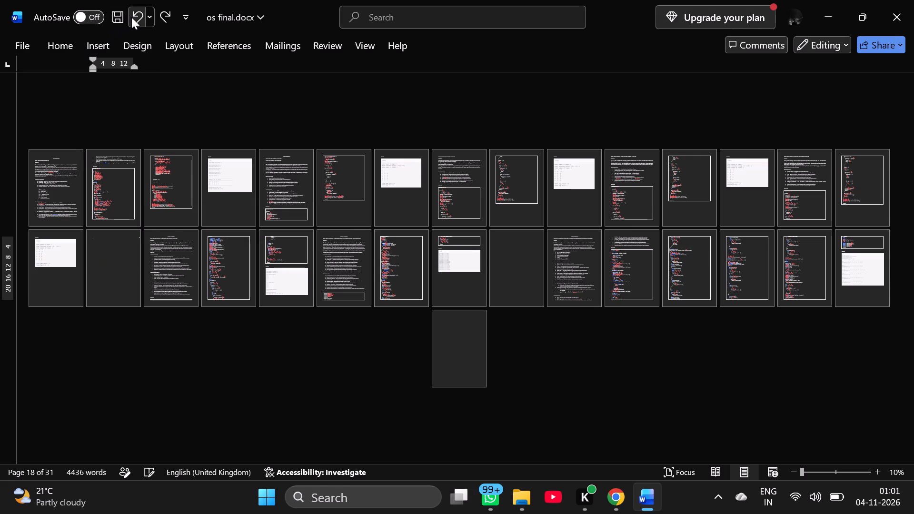
Select from the preceding output page through the blank page just before Experiment–11 and delete the selection.
left_click_drag(92, 245, 102, 260)
left_click_drag(102, 260, 105, 264)
left_click_drag(90, 251, 112, 246)
left_click_drag(112, 246, 113, 295)
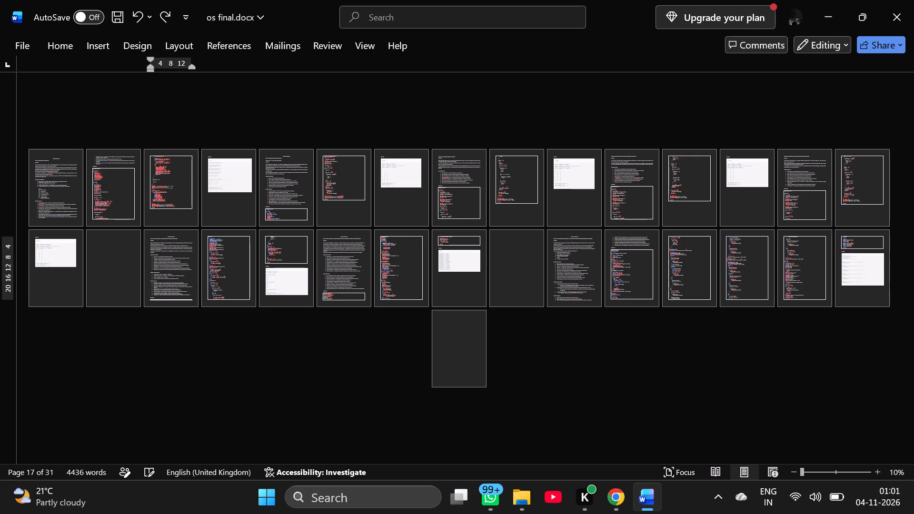
left_click_drag(89, 243, 118, 285)
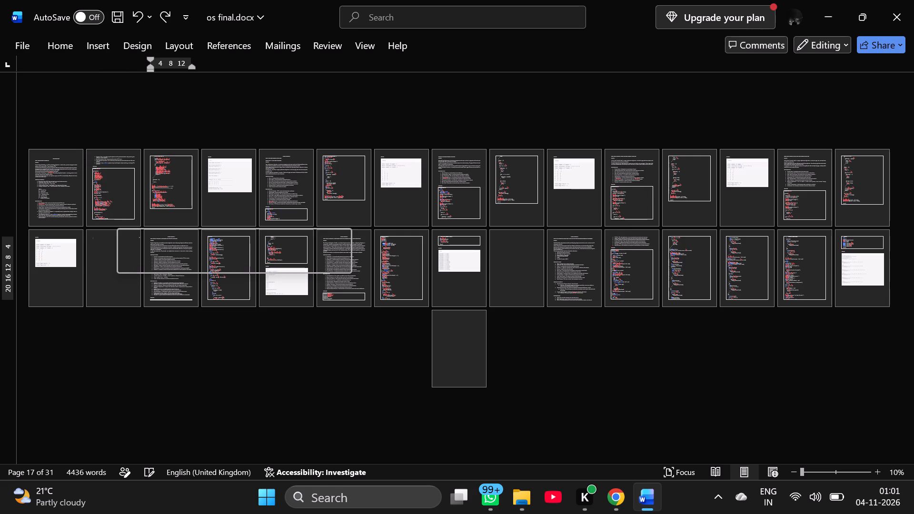
left_click(118, 285)
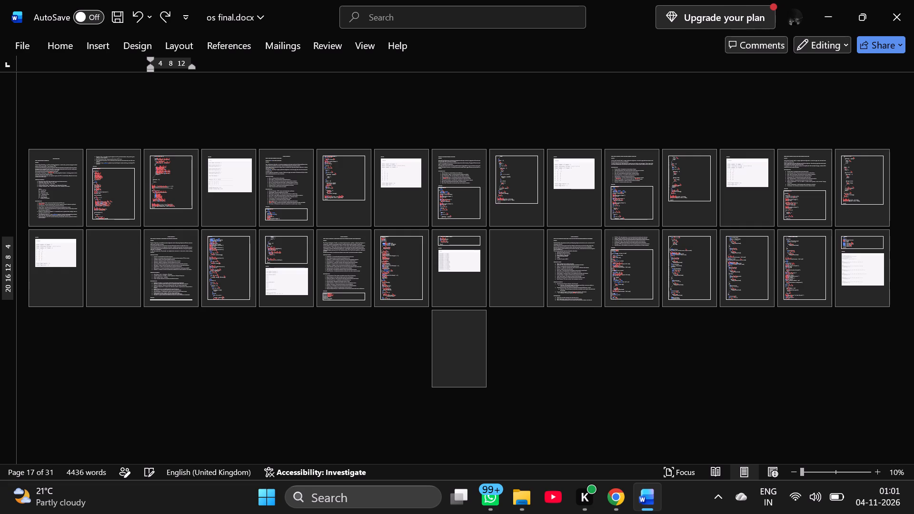
left_click_drag(85, 235, 100, 260)
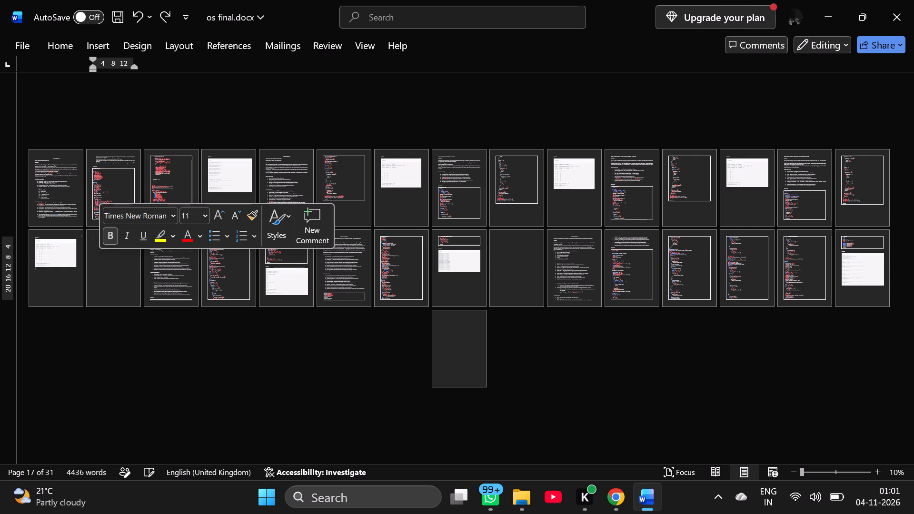
key("BackSpace")
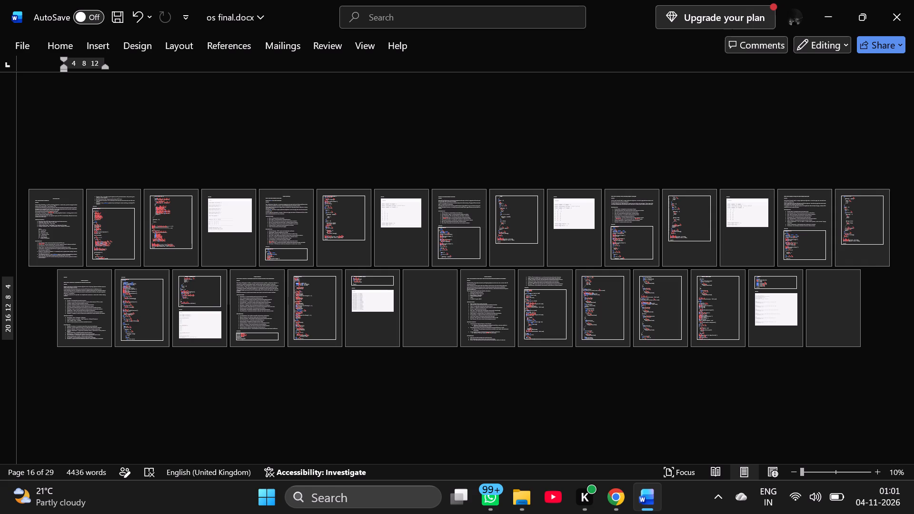
Delete the blank page just before Experiment–13.
left_click_drag(403, 277, 420, 300)
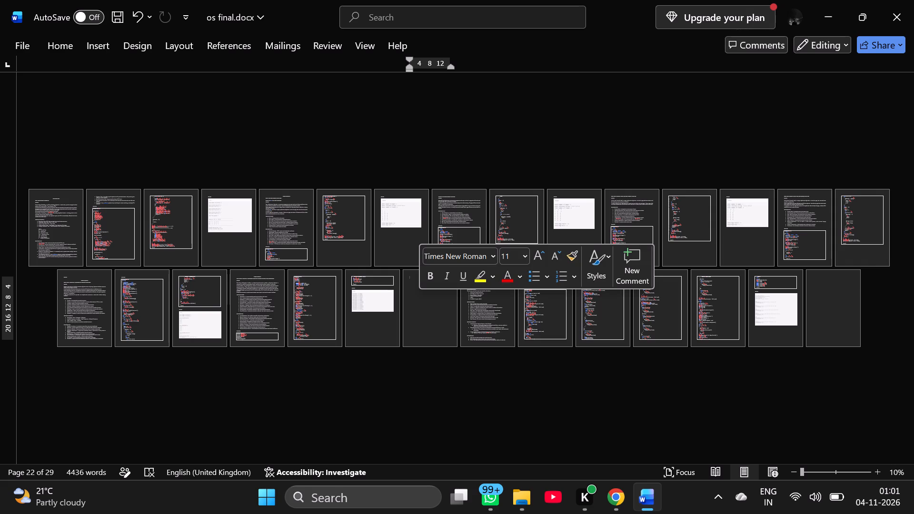
key("BackSpace")
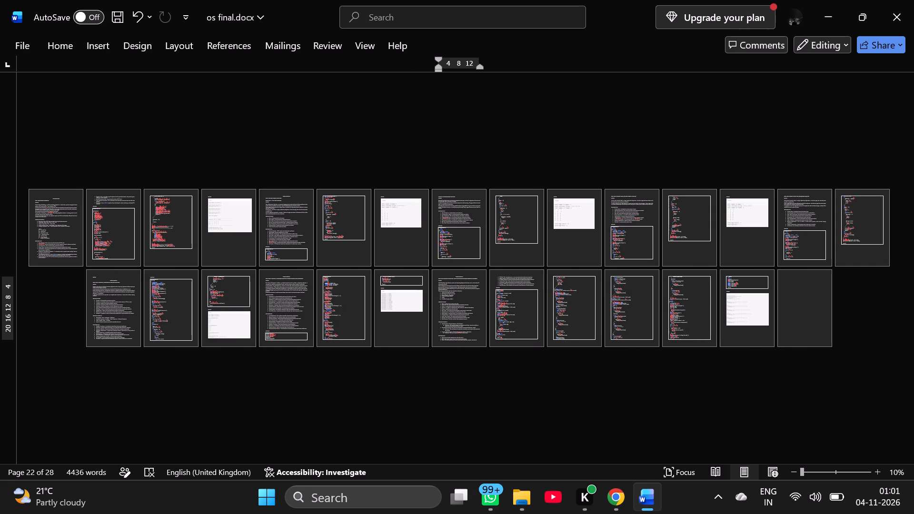
Delete the remaining blank page after the Experiment–13 output at the end of the document.
left_click_drag(786, 285, 809, 321)
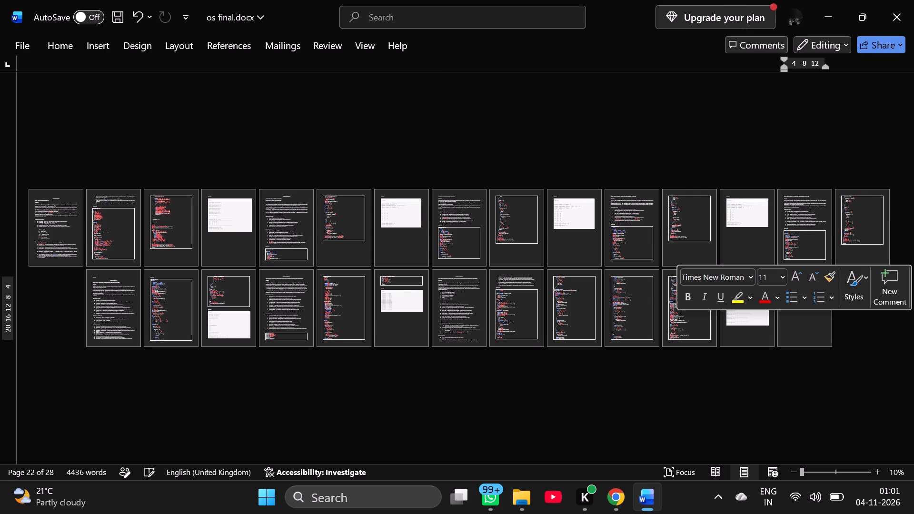
key("BackSpace")
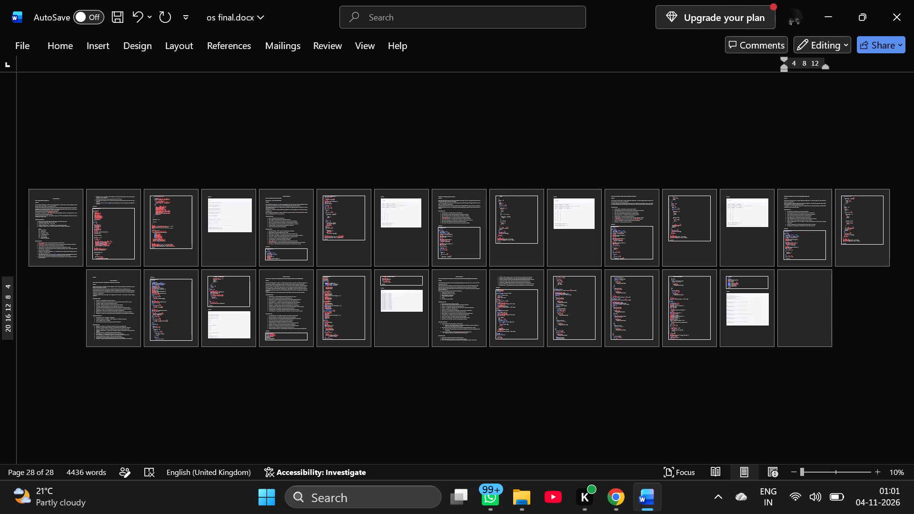
left_click_drag(778, 278, 804, 318)
key("BackSpace")
left_click_drag(781, 278, 820, 337)
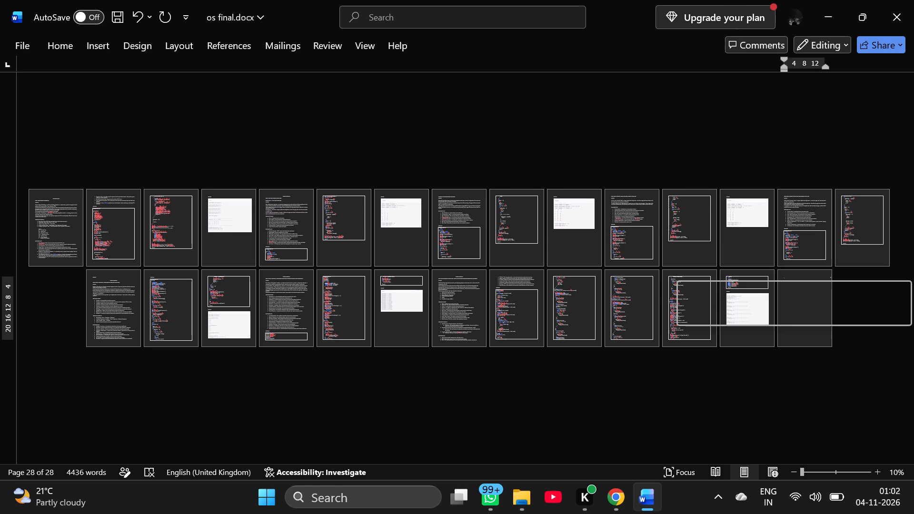
key("BackSpace")
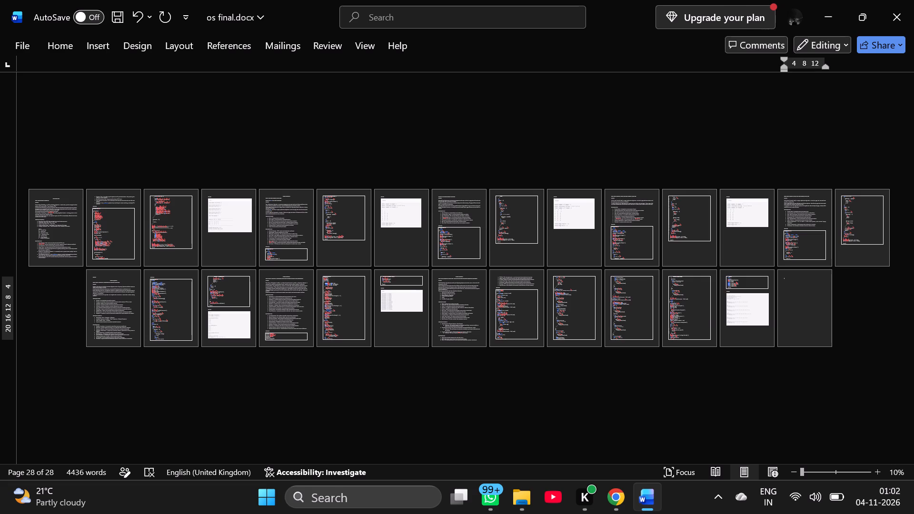
left_click_drag(781, 276, 818, 326)
key("Delete")
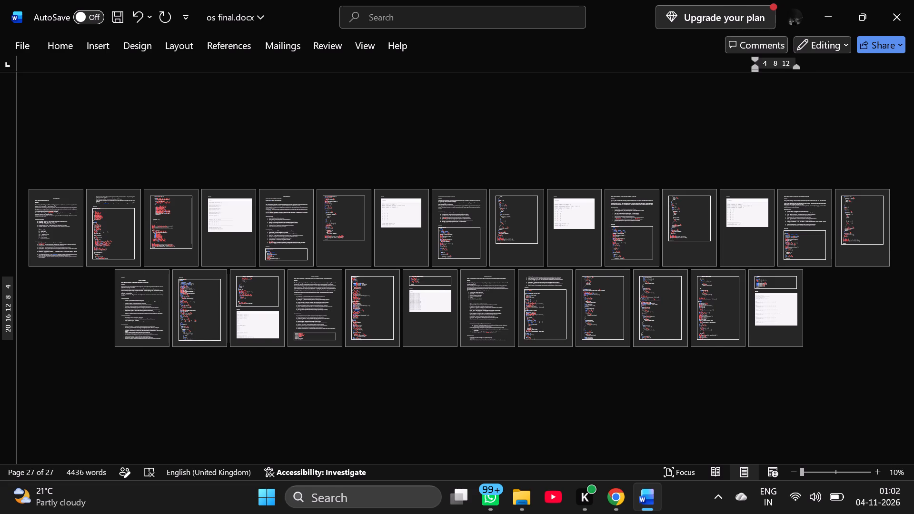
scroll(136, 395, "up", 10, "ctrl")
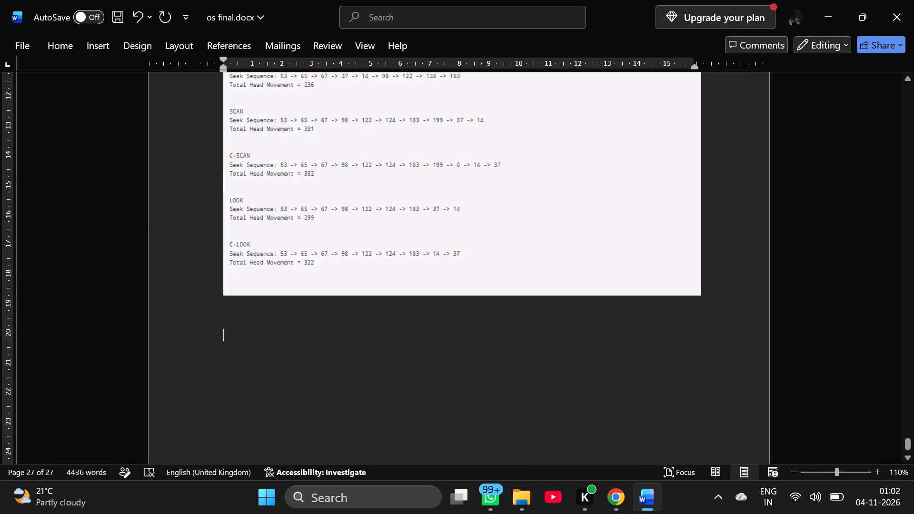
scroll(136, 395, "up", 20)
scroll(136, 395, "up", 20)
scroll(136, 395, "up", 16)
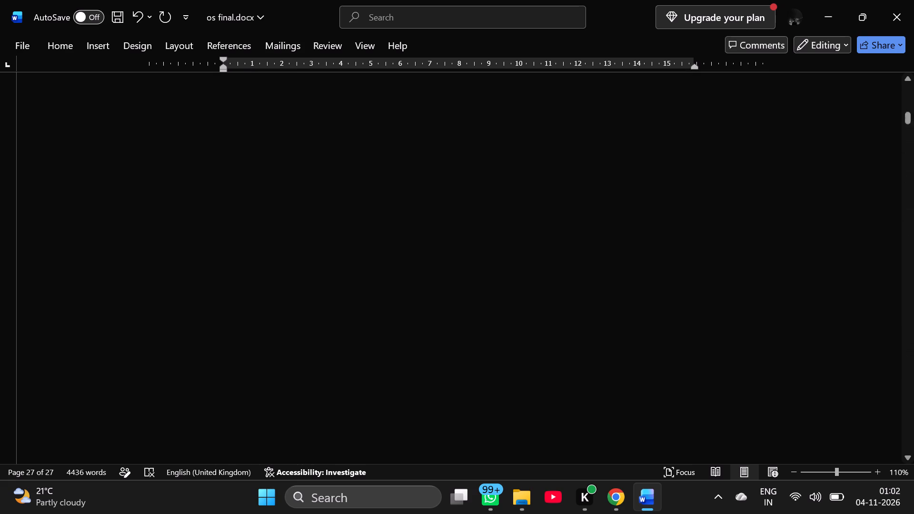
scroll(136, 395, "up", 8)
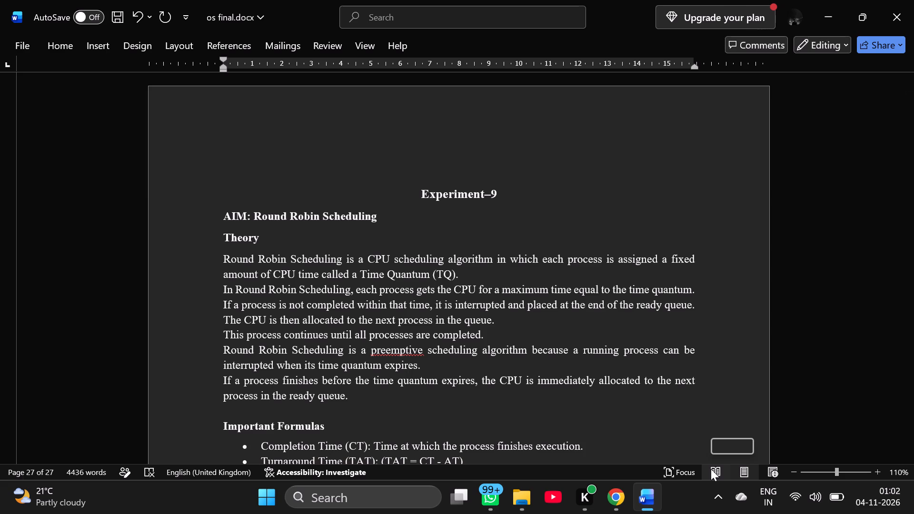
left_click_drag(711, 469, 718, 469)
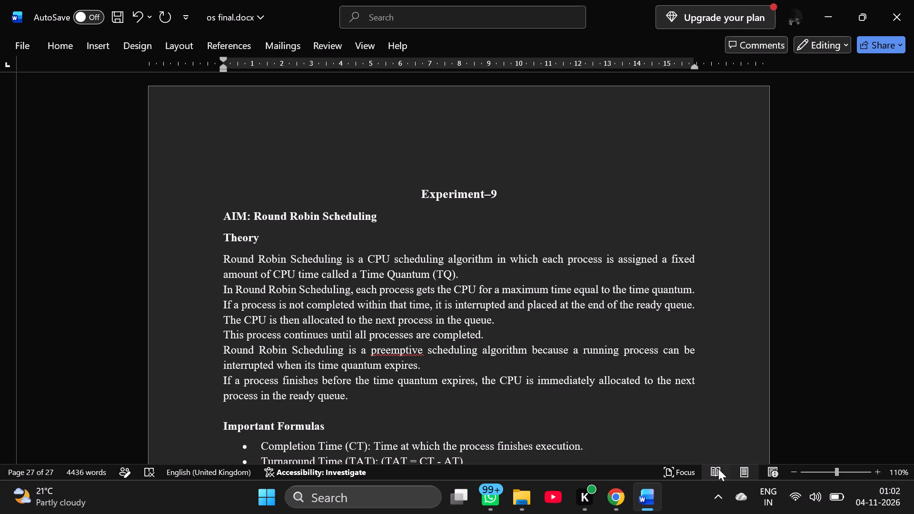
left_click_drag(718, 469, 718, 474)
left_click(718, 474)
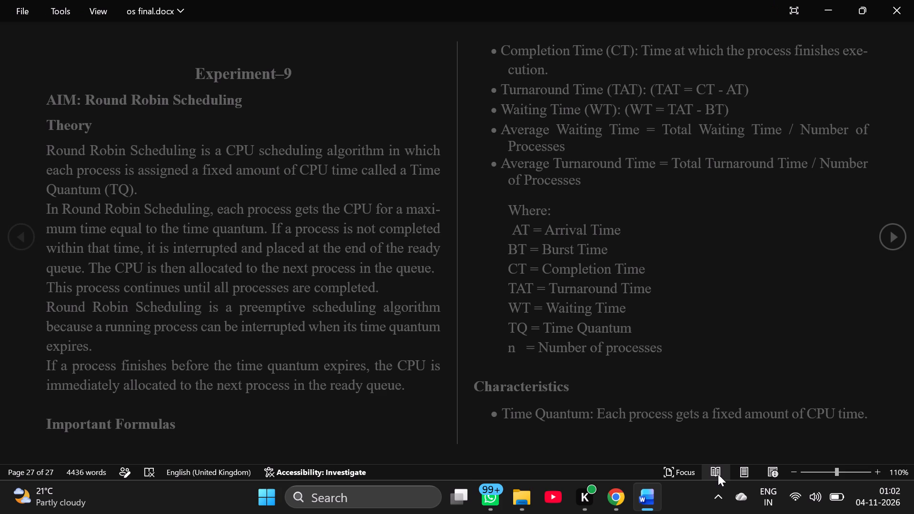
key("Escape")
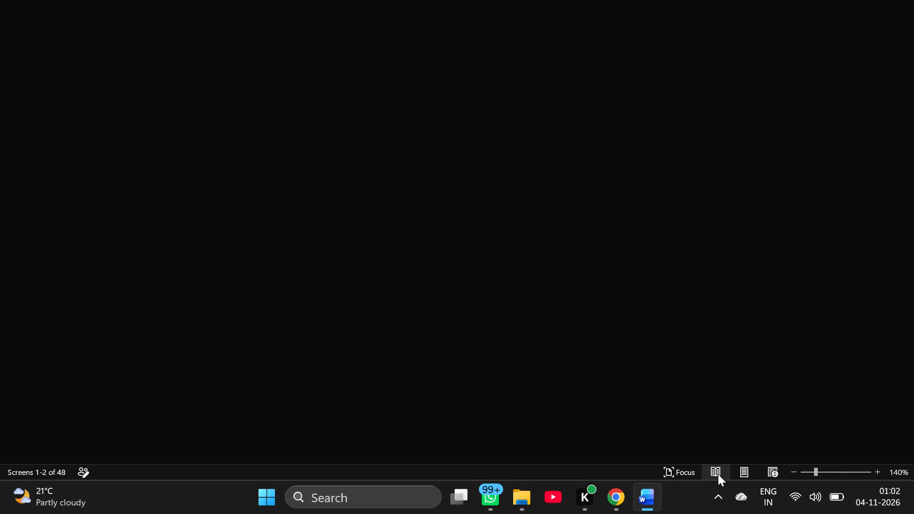
Review the page layout from Experiment–9 through the Experiment–10 page replacement algorithms to the start of Experiment–11.
scroll(718, 474, "down", 6, "ctrl")
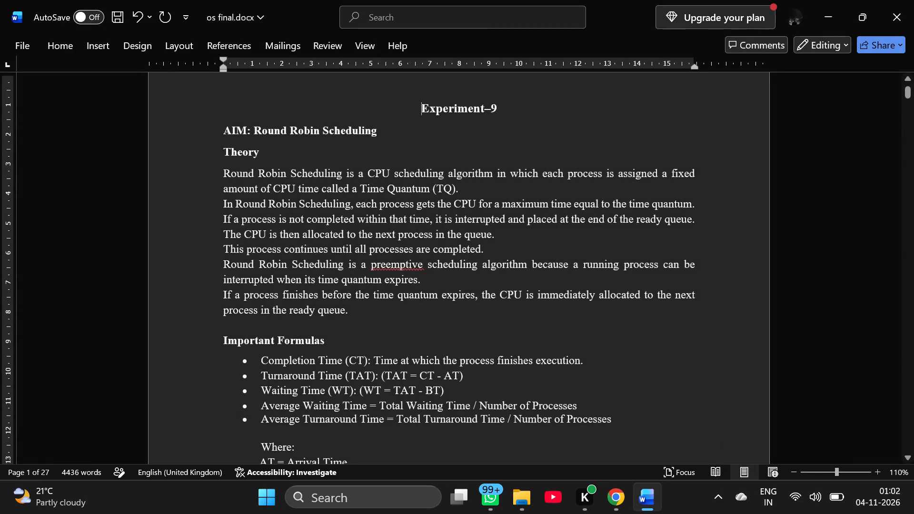
scroll(823, 385, "down", 6, "ctrl")
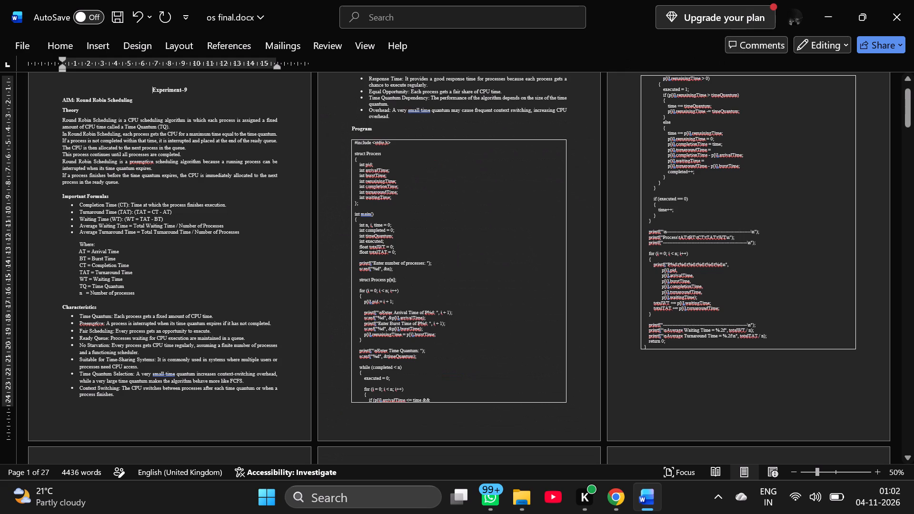
scroll(823, 385, "up", 1)
scroll(823, 385, "down", 1)
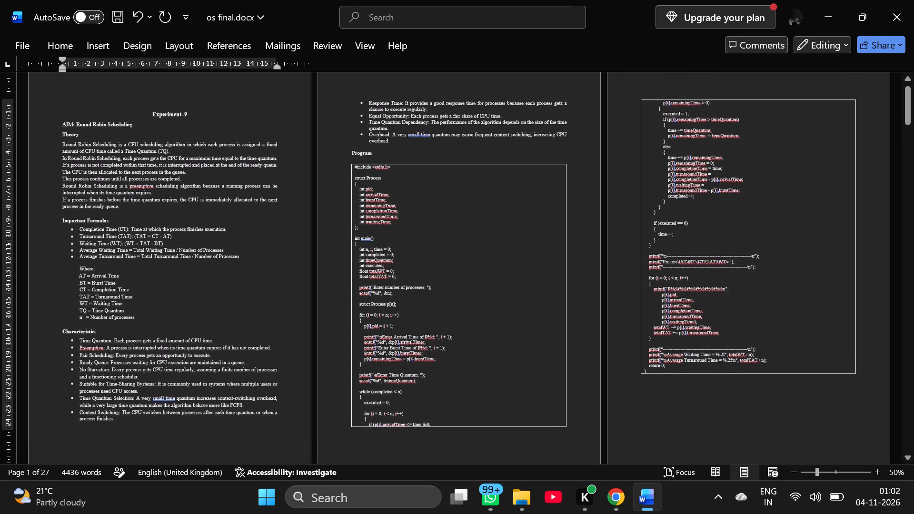
scroll(823, 385, "down", 5)
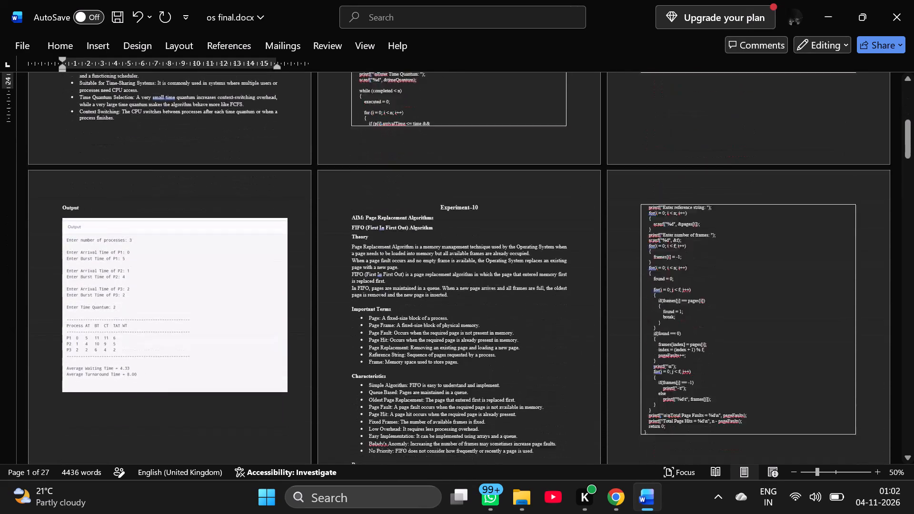
scroll(823, 385, "down", 3)
scroll(823, 385, "up", 1)
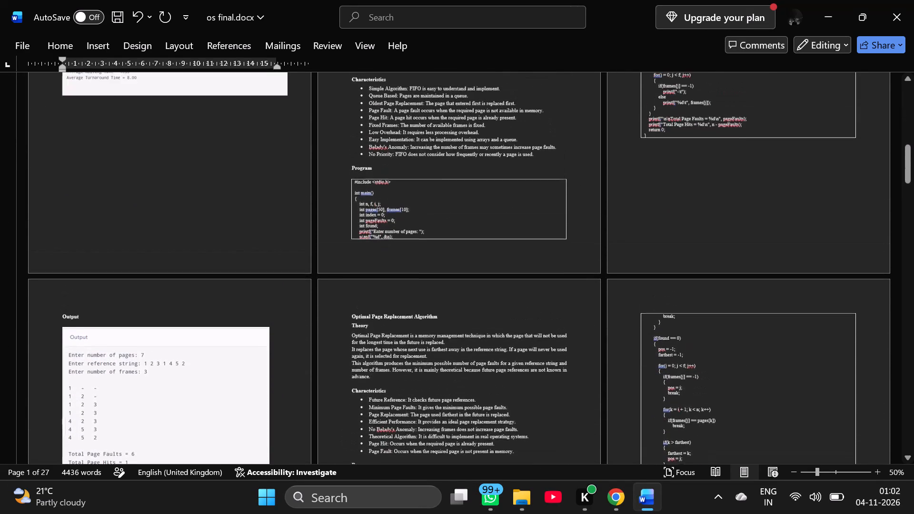
scroll(823, 385, "up", 1)
scroll(823, 385, "down", 3)
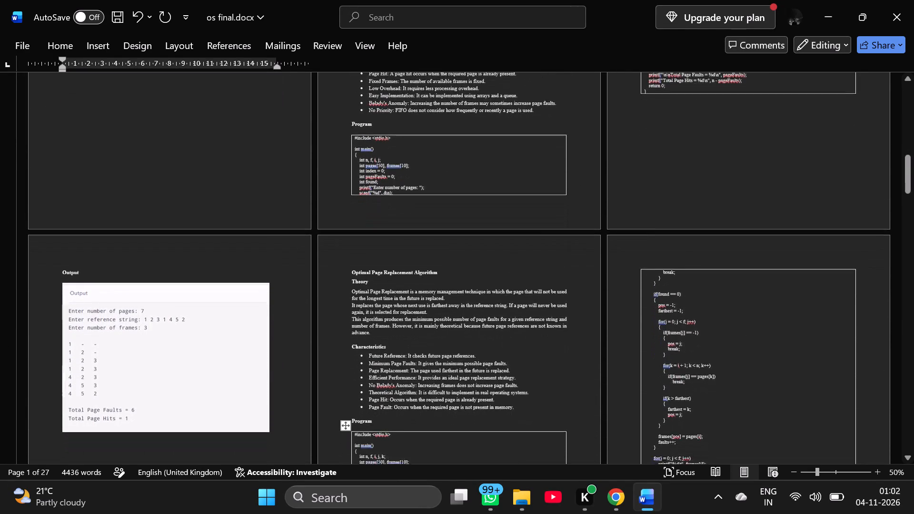
scroll(823, 385, "down", 3)
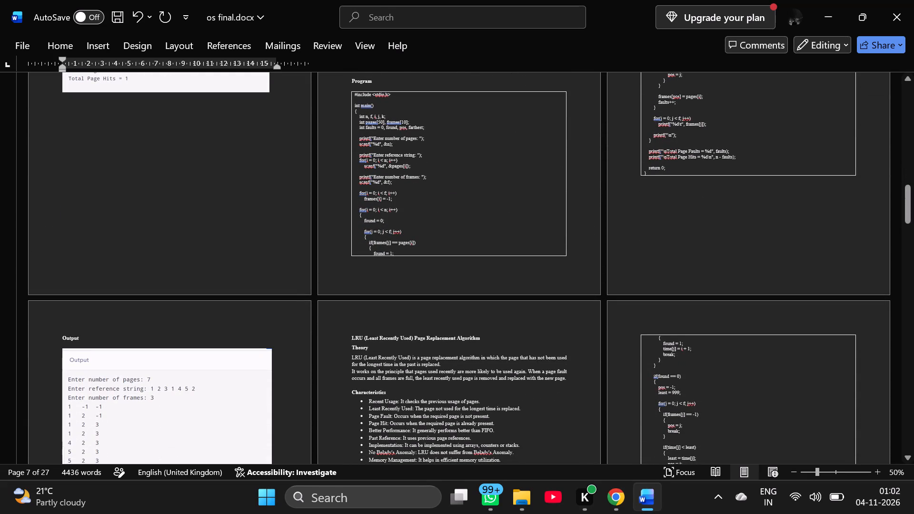
scroll(823, 385, "down", 4)
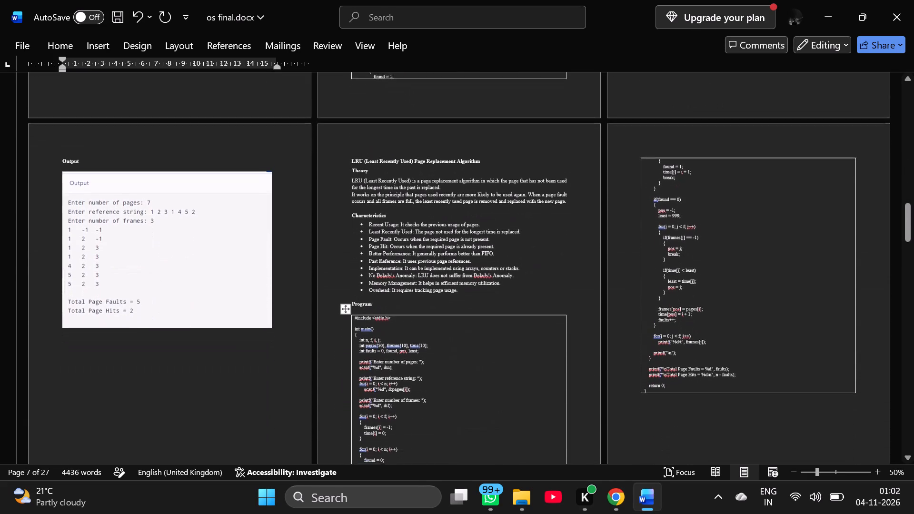
scroll(823, 385, "down", 5)
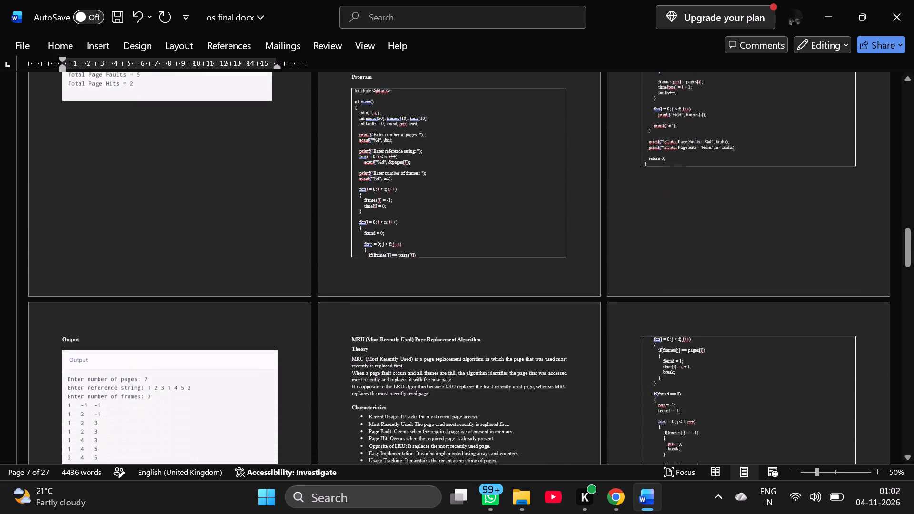
scroll(823, 385, "down", 6)
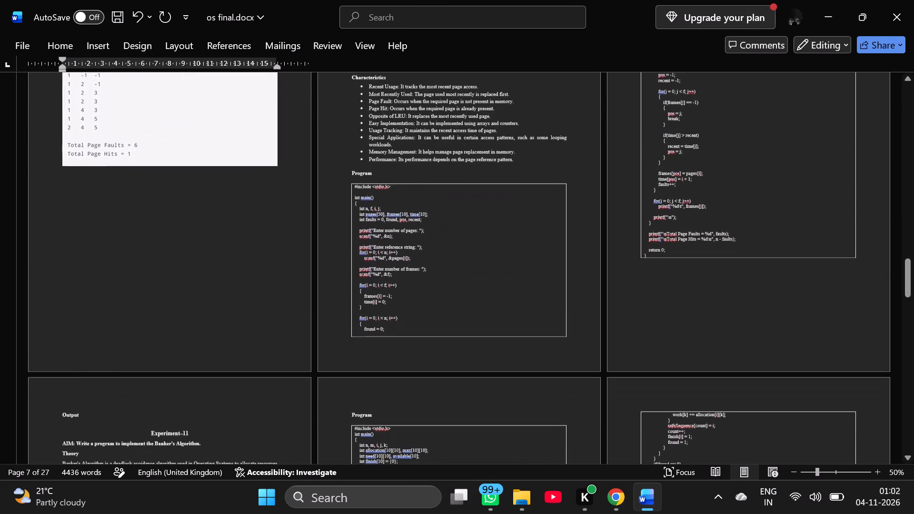
scroll(823, 385, "down", 2)
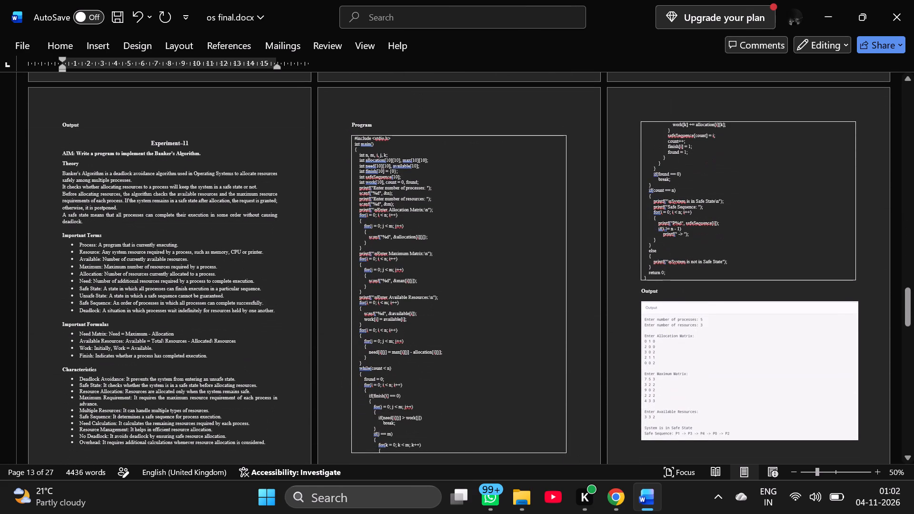
Examine the transition from the MRU program pages to Experiment–11, then the Banker's Algorithm theory, program and output pages.
scroll(823, 385, "up", 4)
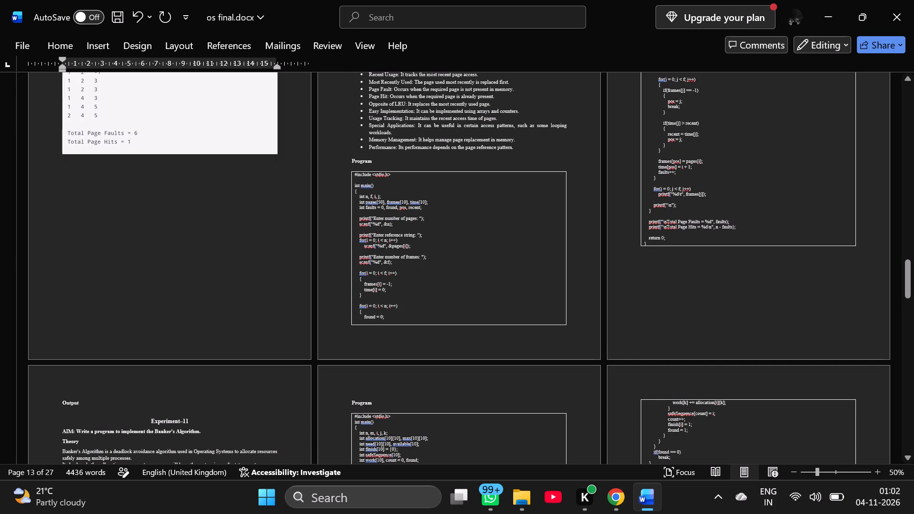
scroll(823, 385, "up", 1)
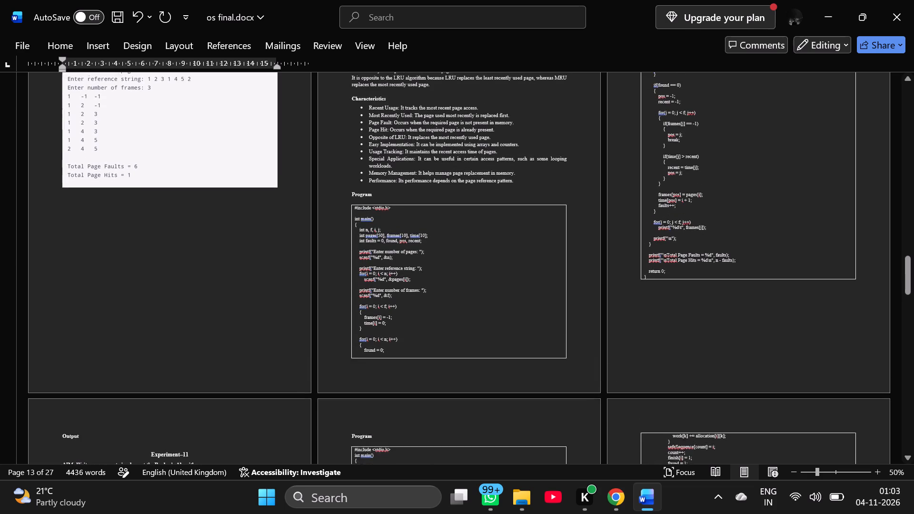
scroll(823, 385, "up", 1)
scroll(823, 385, "down", 1)
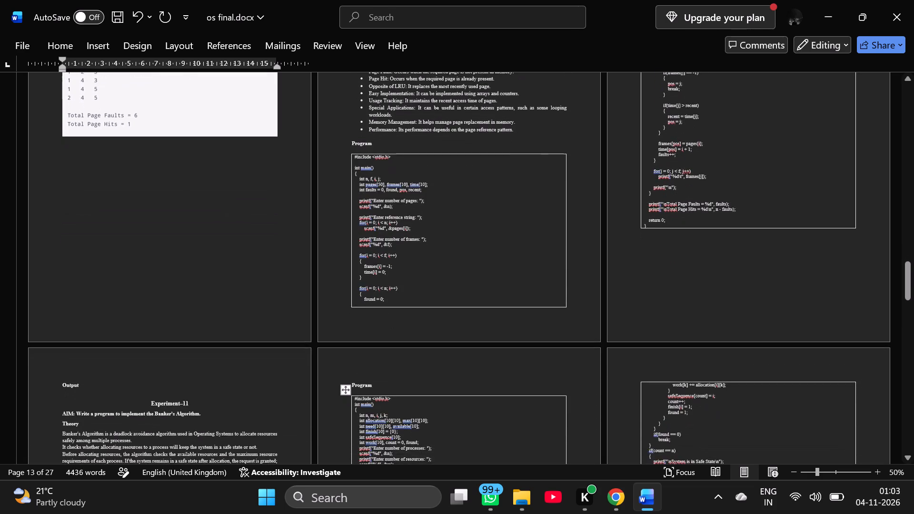
scroll(823, 385, "down", 7)
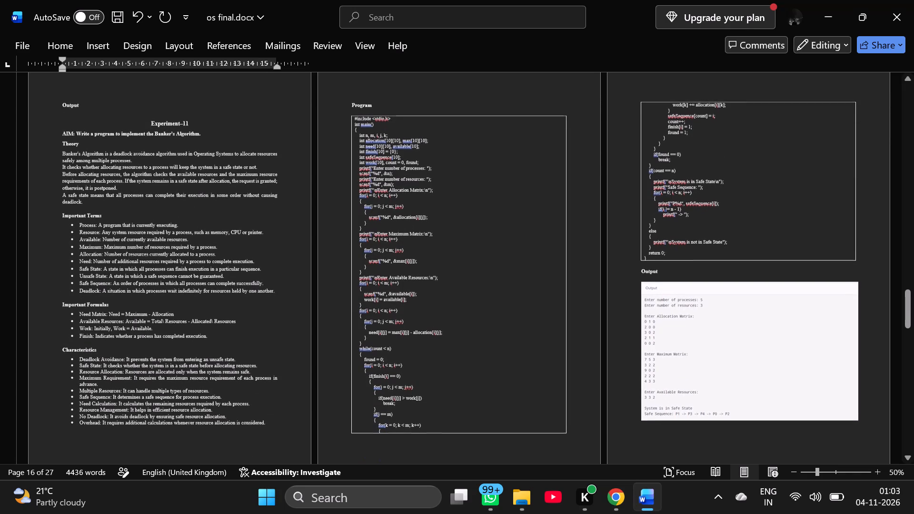
scroll(823, 385, "down", 2)
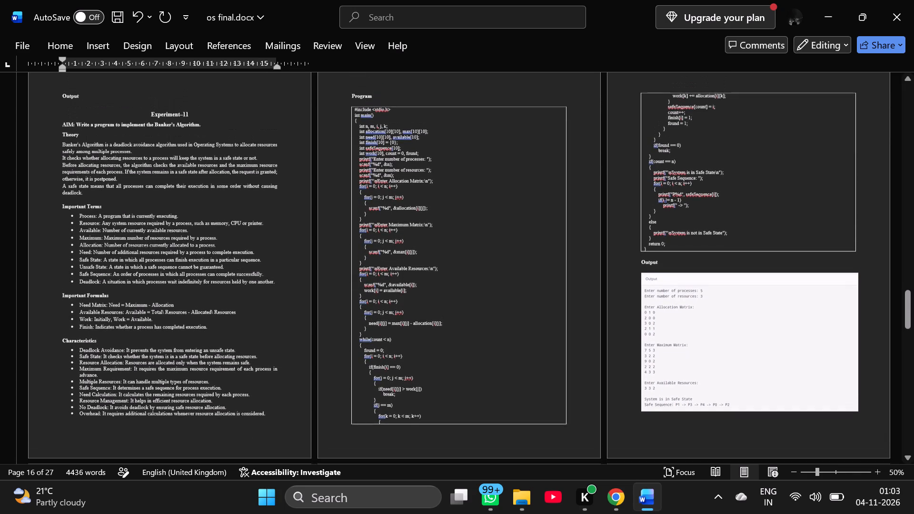
scroll(823, 385, "down", 2)
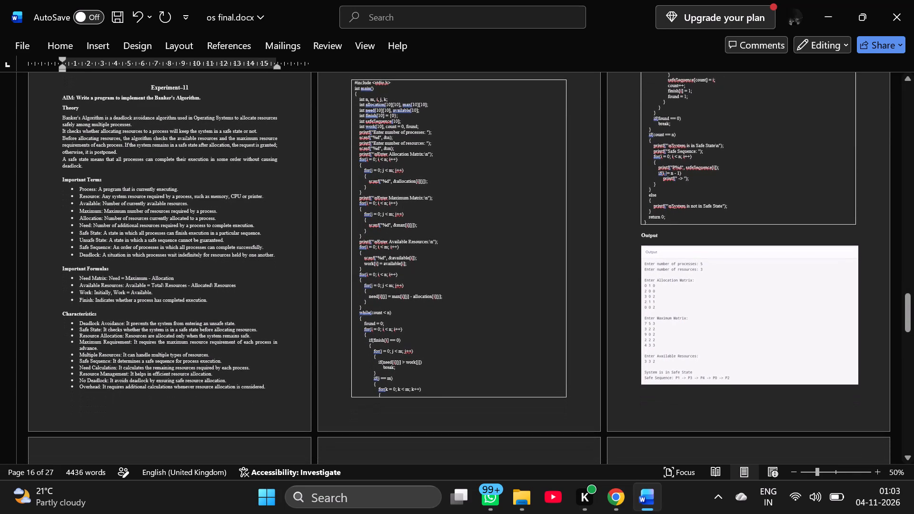
Check the page layout of Experiment–12 and the disk scheduling experiment through the end of the document.
scroll(823, 385, "down", 3)
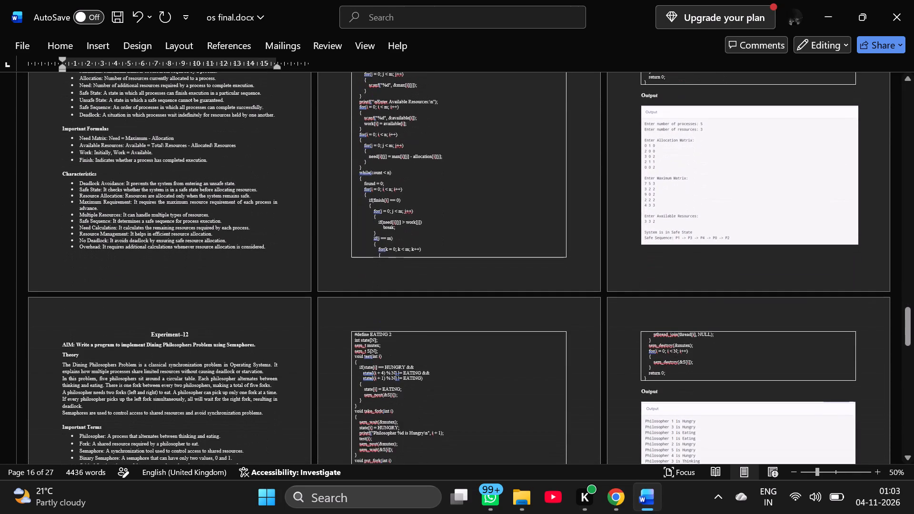
scroll(823, 385, "down", 4)
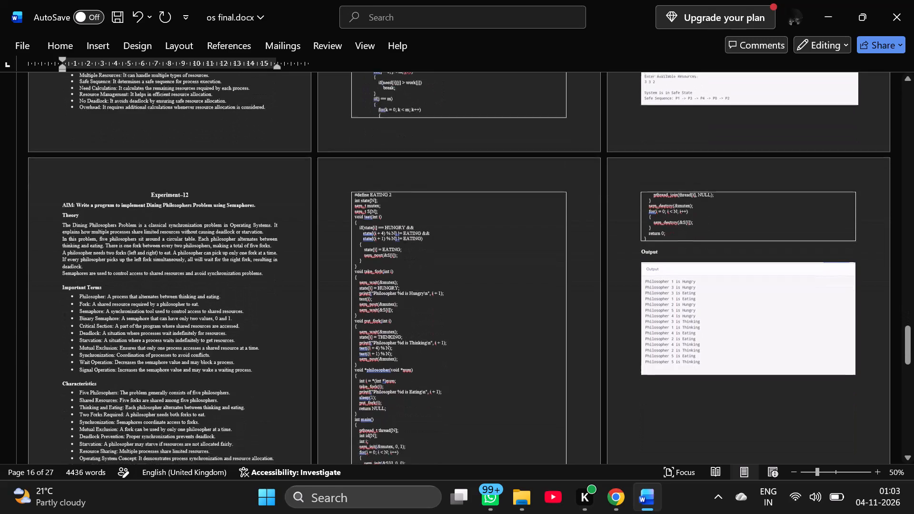
scroll(823, 385, "down", 6)
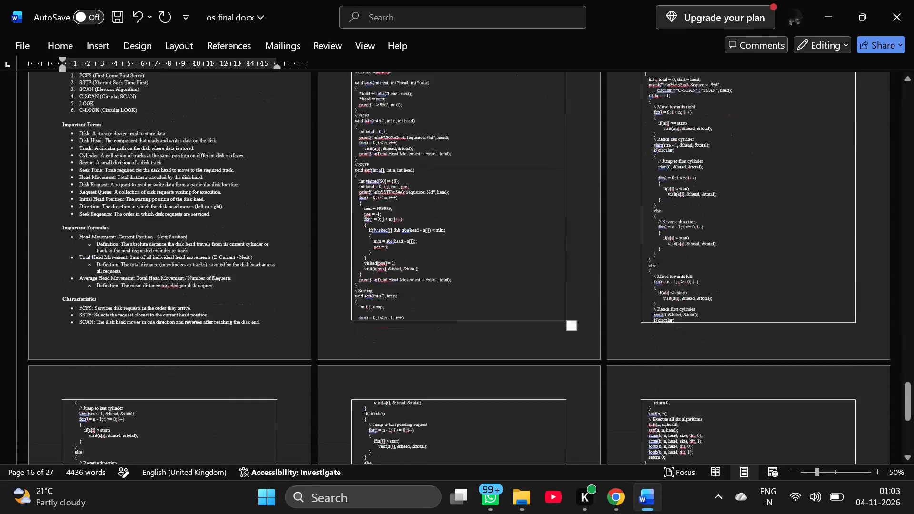
scroll(823, 385, "down", 3)
Recheck the outputs and page order from Experiment–9 to the boundary between the MRU section and Experiment–11.
scroll(823, 385, "up", 6)
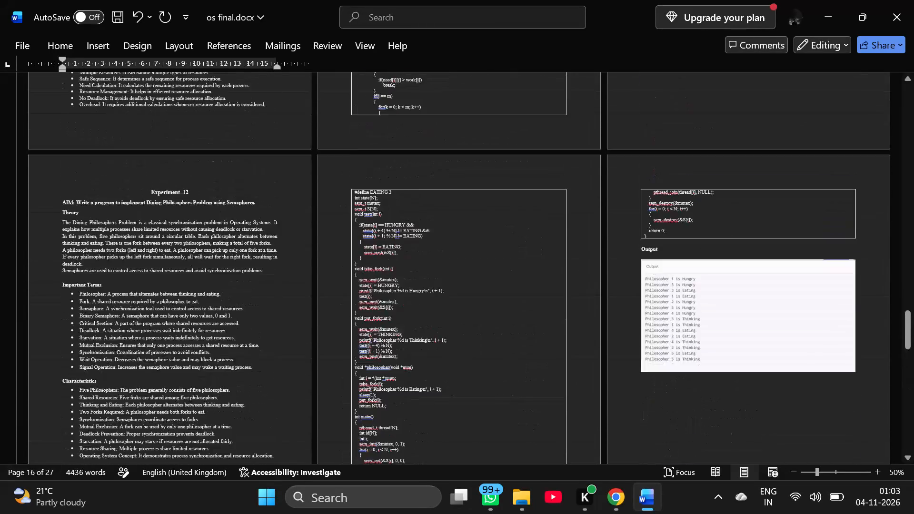
scroll(823, 385, "up", 6)
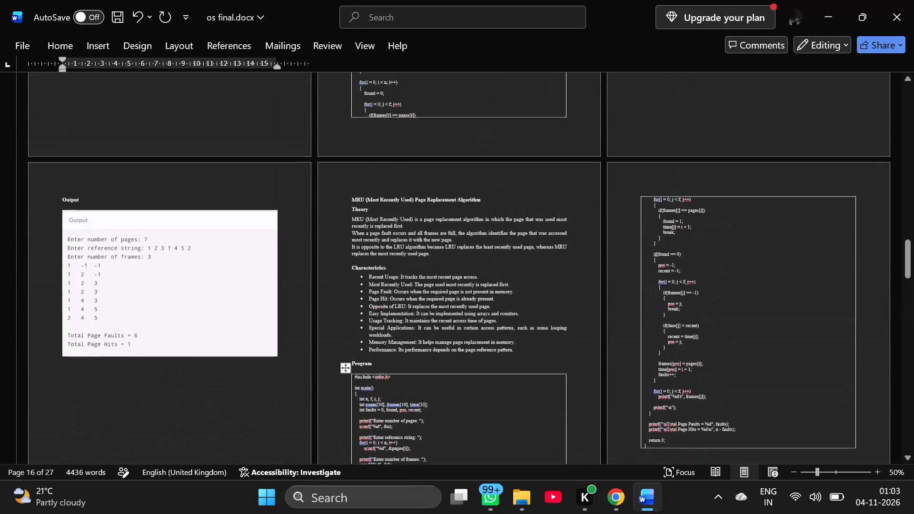
scroll(823, 385, "up", 6)
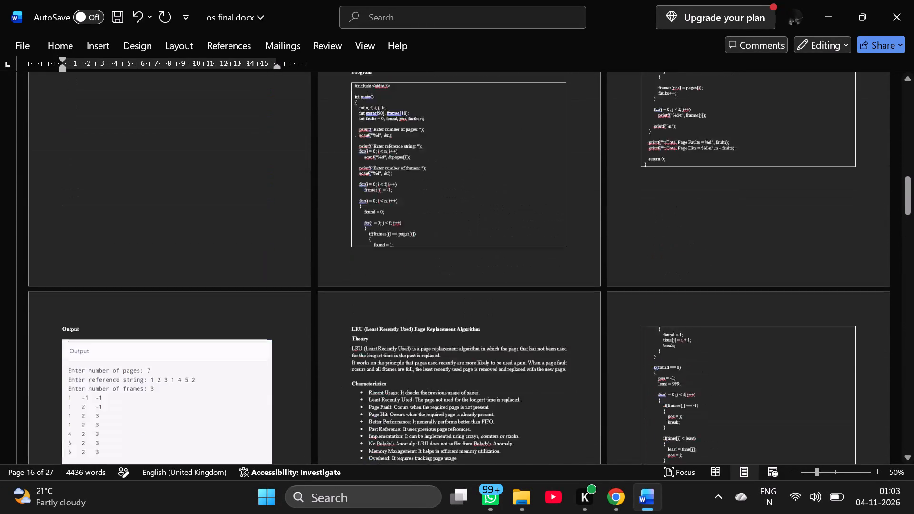
scroll(823, 385, "up", 9)
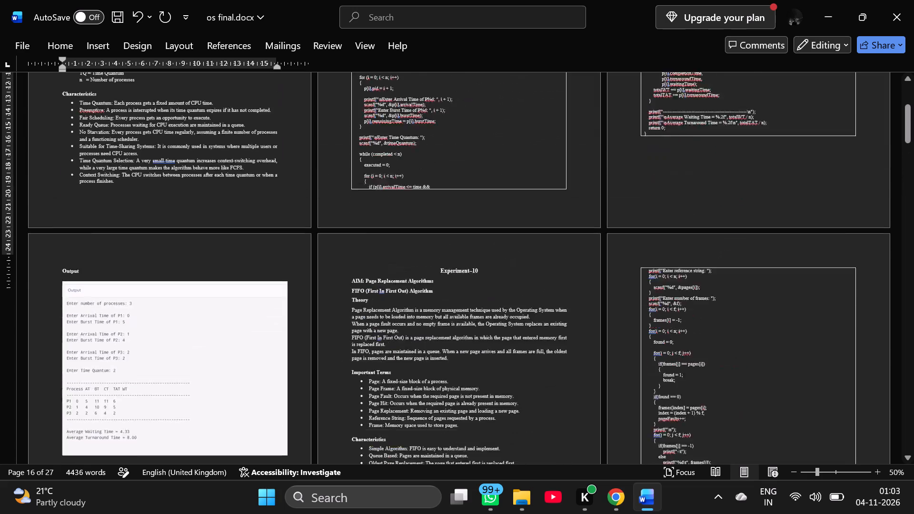
scroll(823, 385, "up", 4)
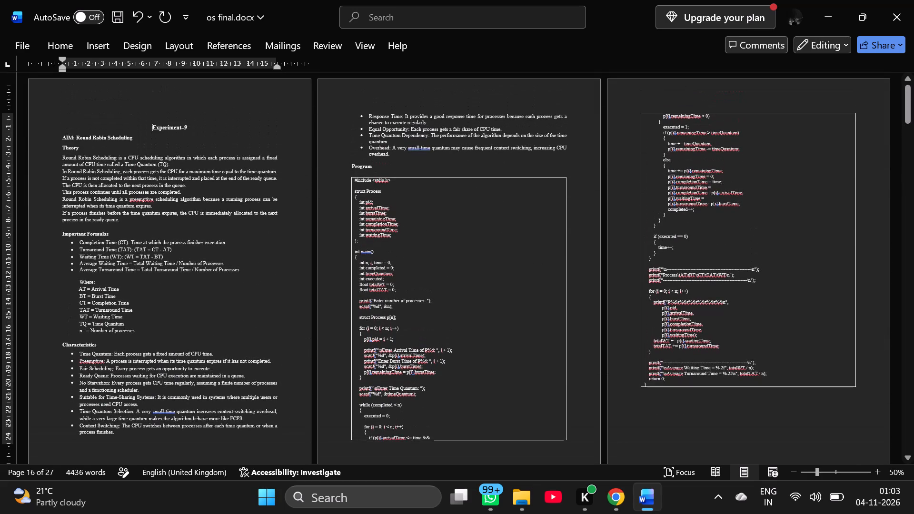
scroll(823, 385, "down", 5)
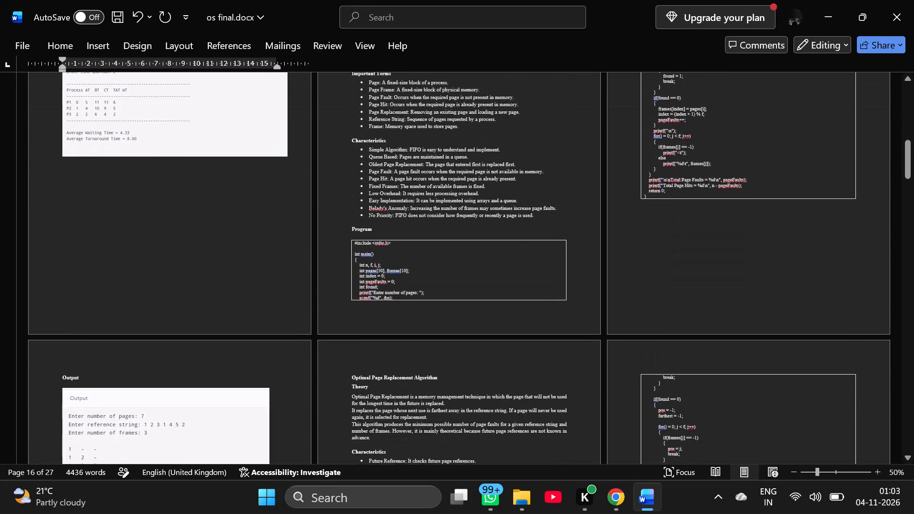
scroll(823, 385, "down", 6)
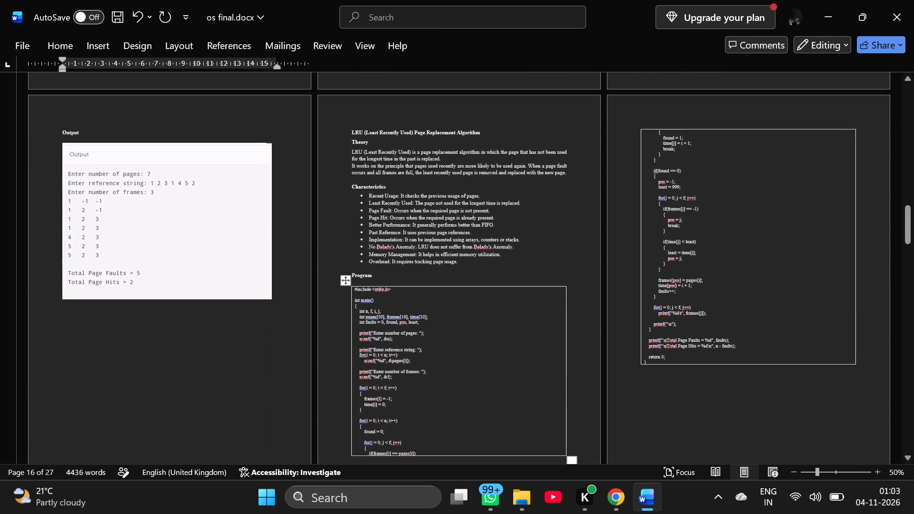
scroll(823, 385, "down", 6)
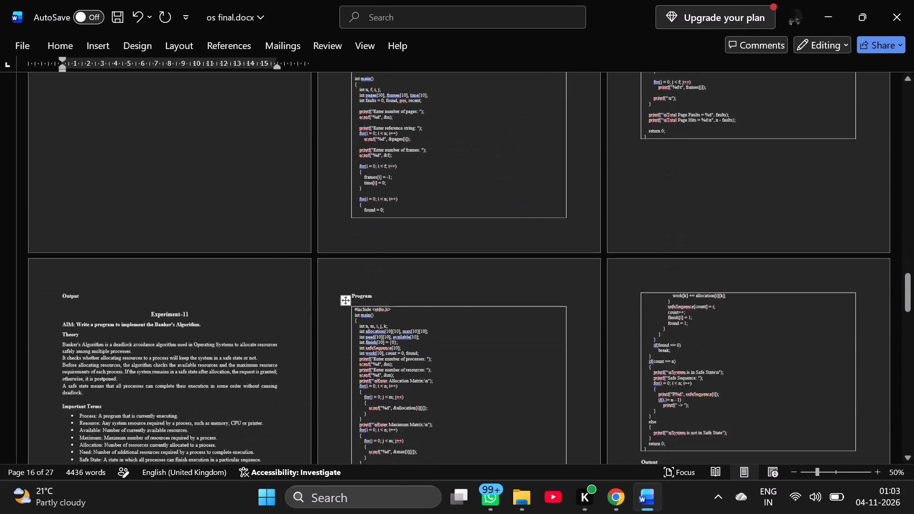
scroll(823, 385, "down", 2)
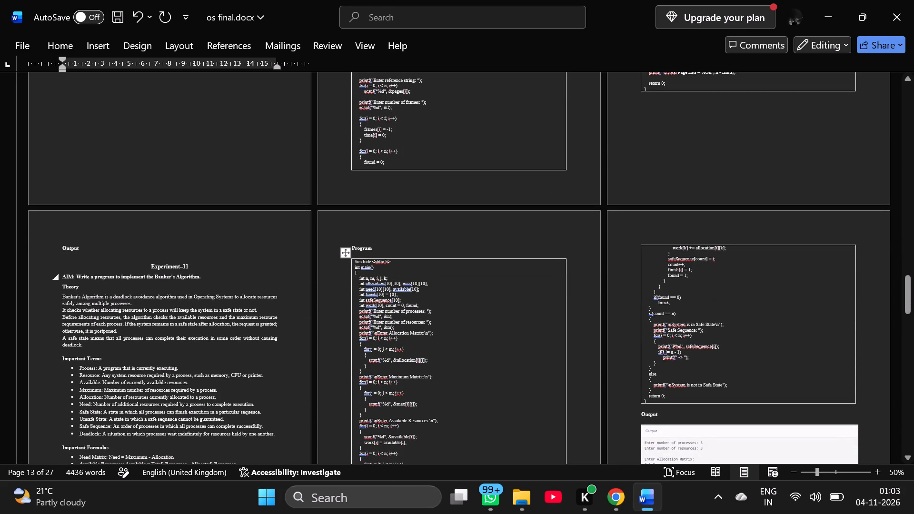
Insert a blank page after the empty Output heading of the MRU section, ahead of Experiment–11.
scroll(127, 221, "up", 6, "ctrl")
scroll(419, 341, "up", 2)
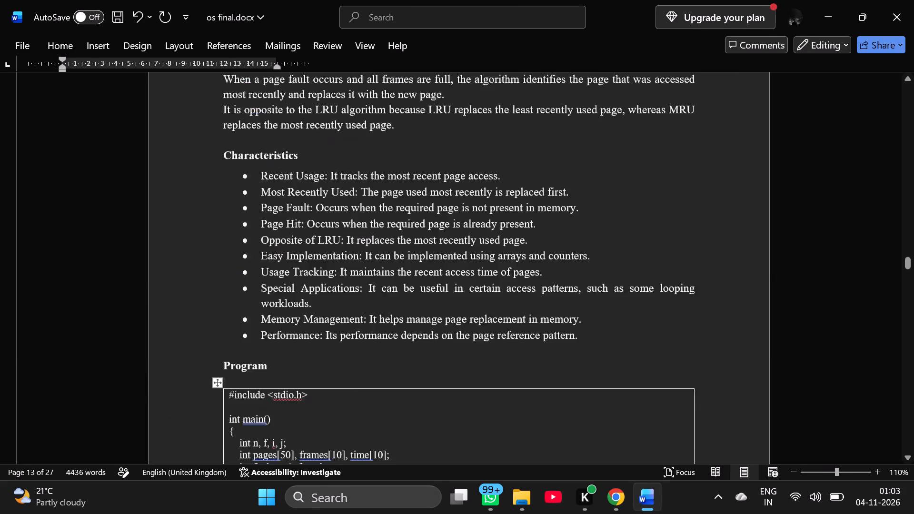
scroll(419, 341, "up", 8)
scroll(419, 341, "down", 2)
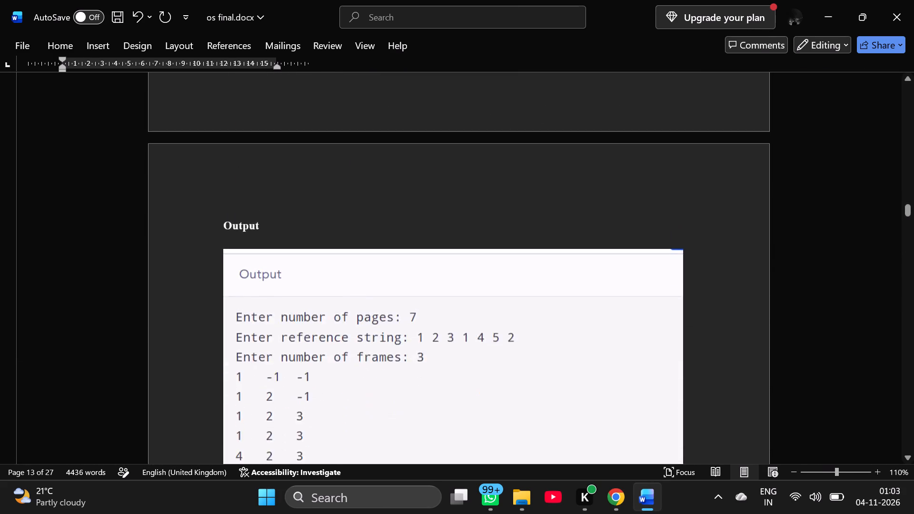
scroll(419, 341, "down", 7)
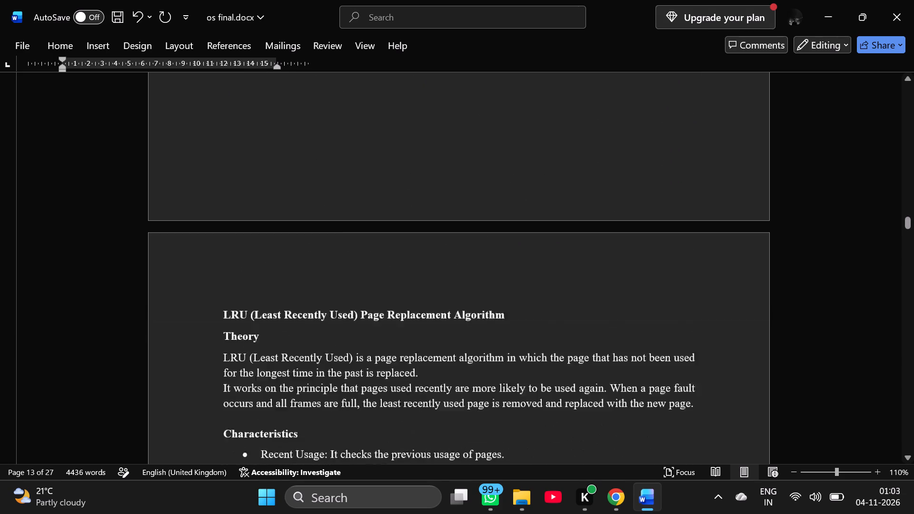
scroll(419, 341, "down", 5)
scroll(419, 341, "up", 1)
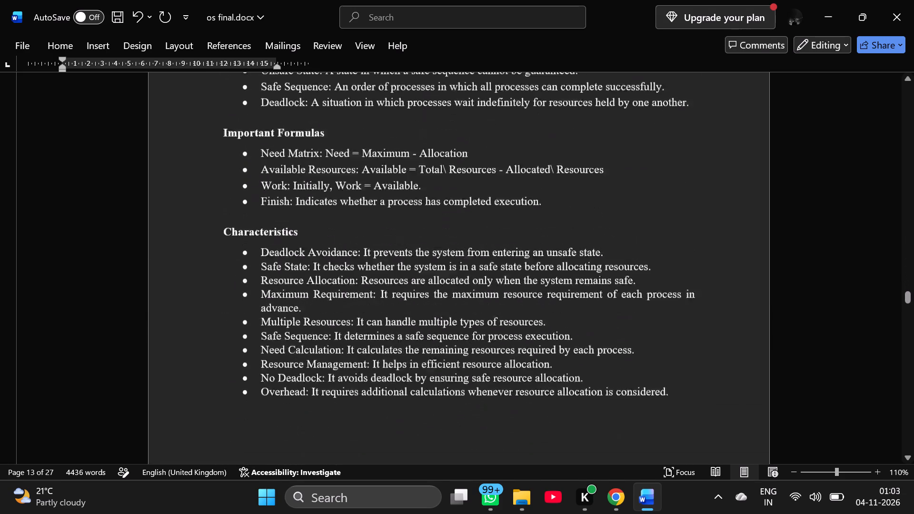
scroll(419, 341, "up", 1)
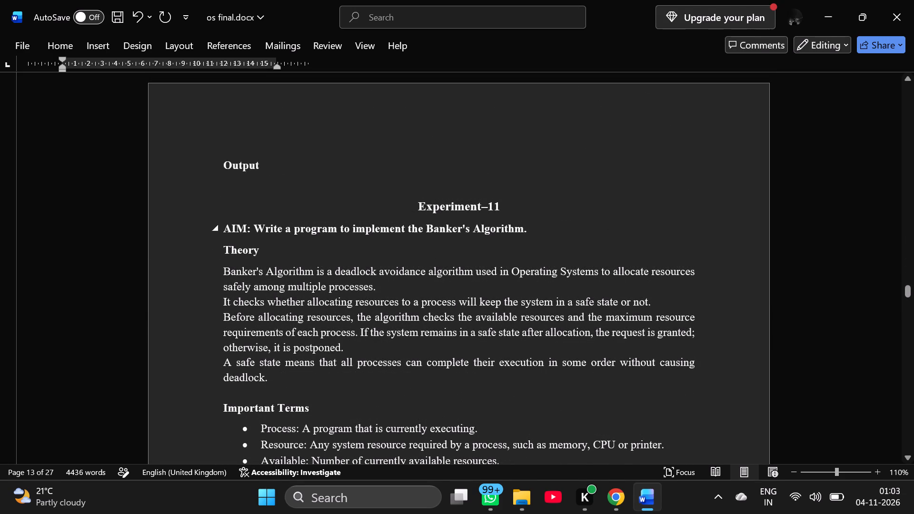
left_click(359, 167)
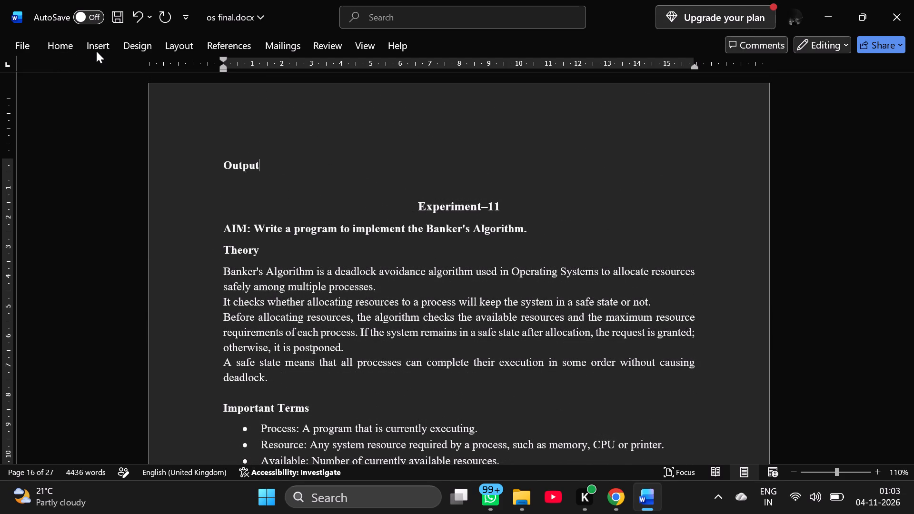
left_click(96, 51)
left_click(53, 83)
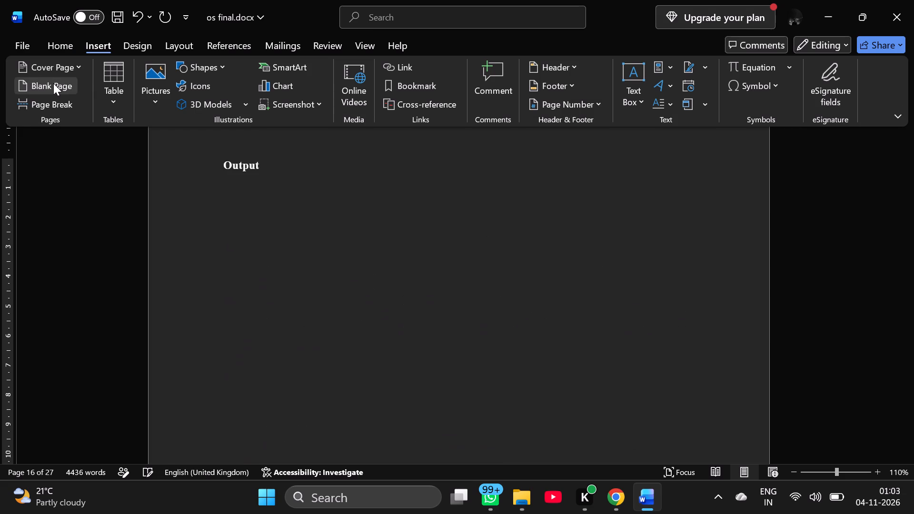
scroll(296, 256, "down", 6)
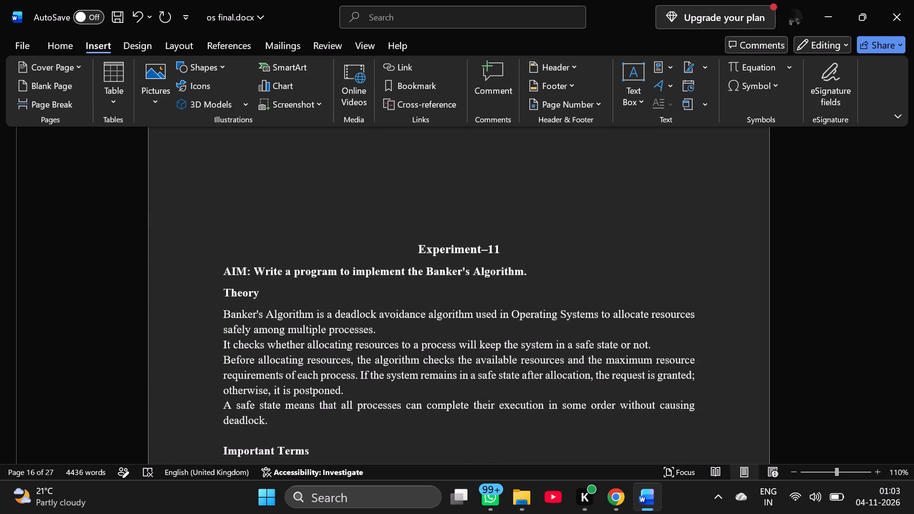
scroll(296, 256, "up", 1)
Try to remove the surplus blank space between the MRU Output page and the Experiment–11 heading.
left_click(296, 256)
left_click(277, 277)
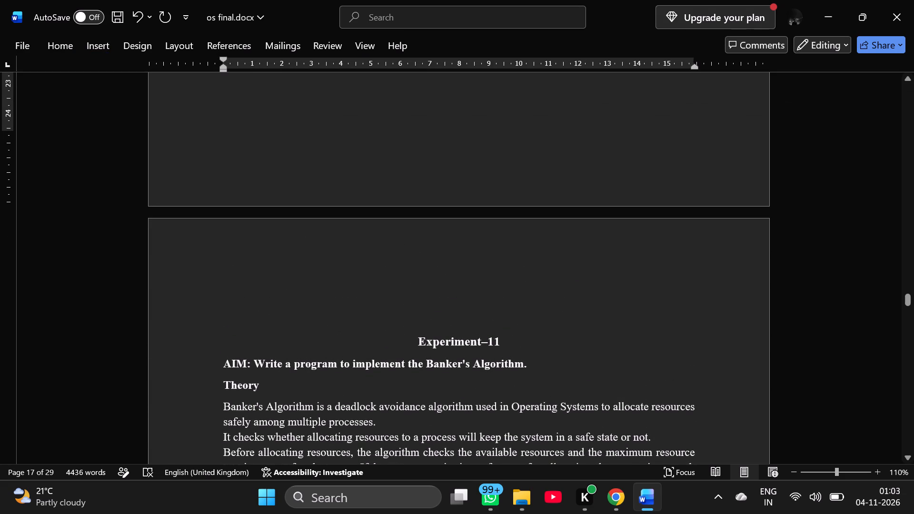
key("BackSpace")
scroll(277, 277, "down", 3)
scroll(277, 277, "up", 1)
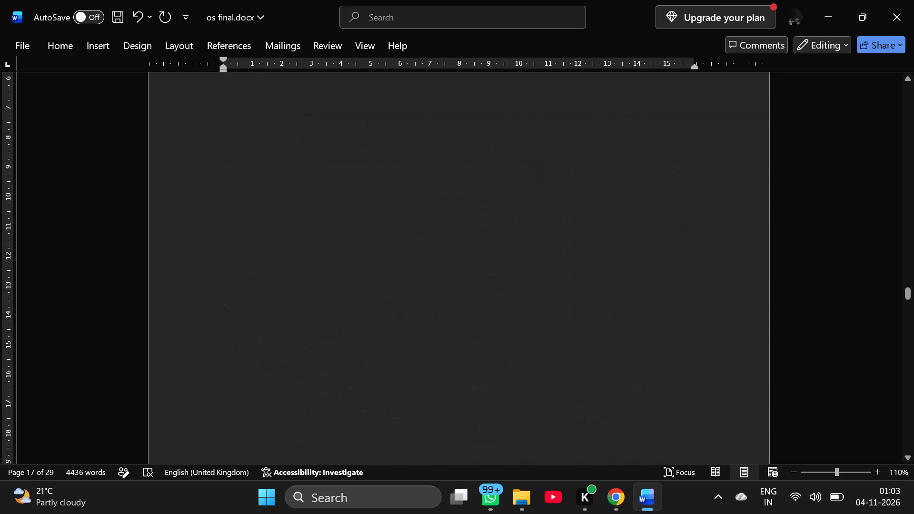
scroll(277, 277, "down", 2)
scroll(277, 277, "up", 1)
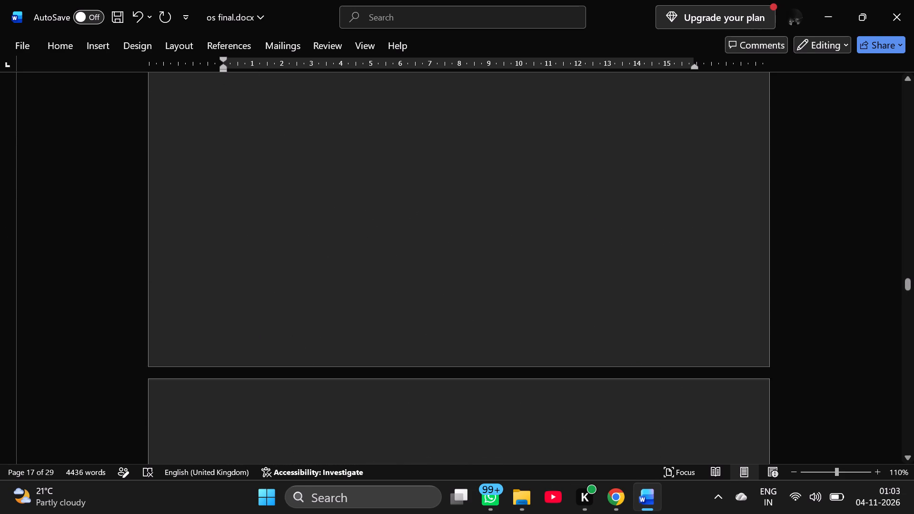
Copy the complete MRU page replacement program, from #include <stdio.h> to its closing brace.
scroll(277, 277, "up", 7)
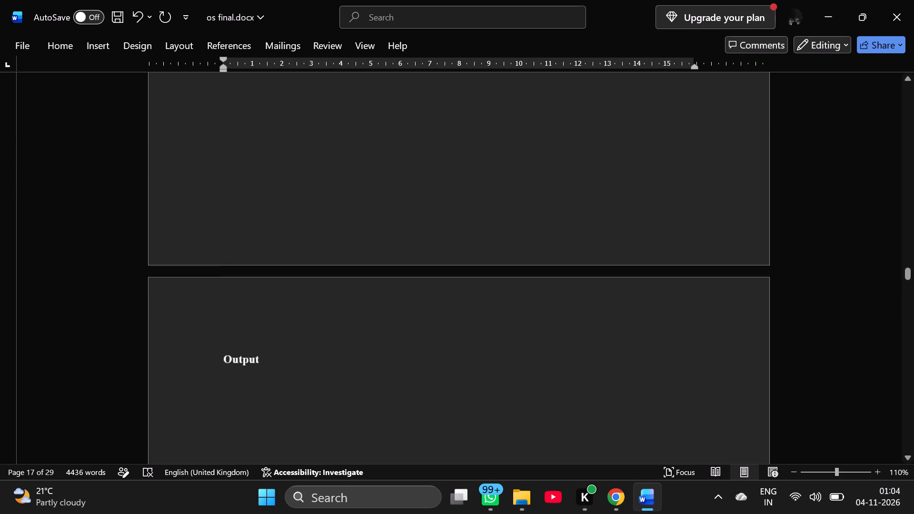
scroll(277, 277, "up", 2)
scroll(277, 277, "down", 3)
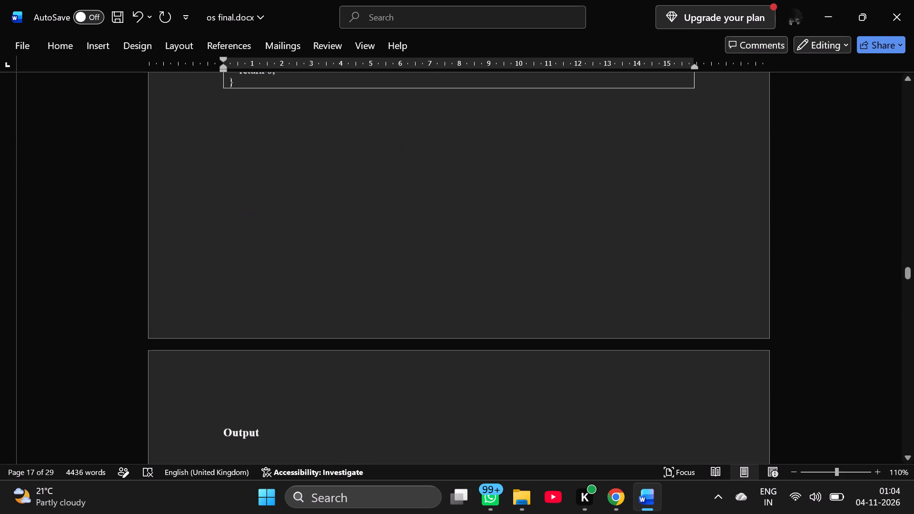
scroll(277, 277, "down", 1)
scroll(317, 392, "up", 2)
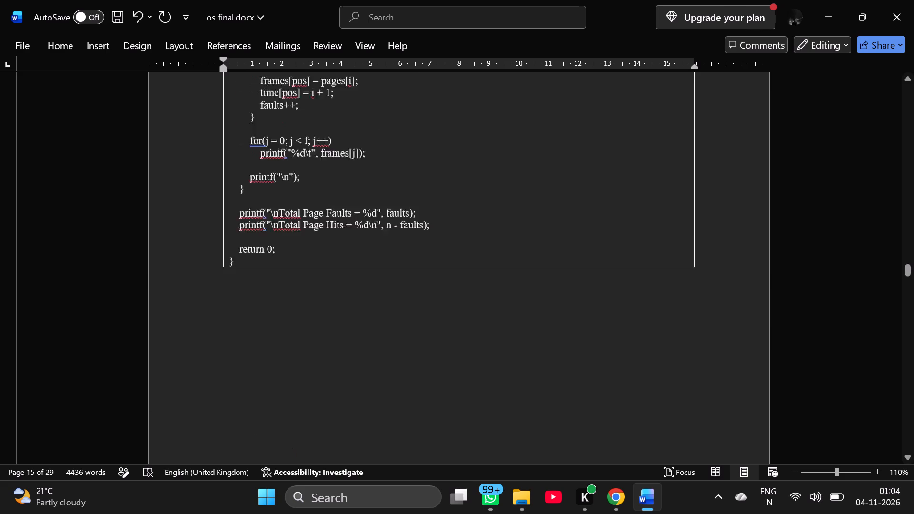
scroll(317, 392, "up", 2)
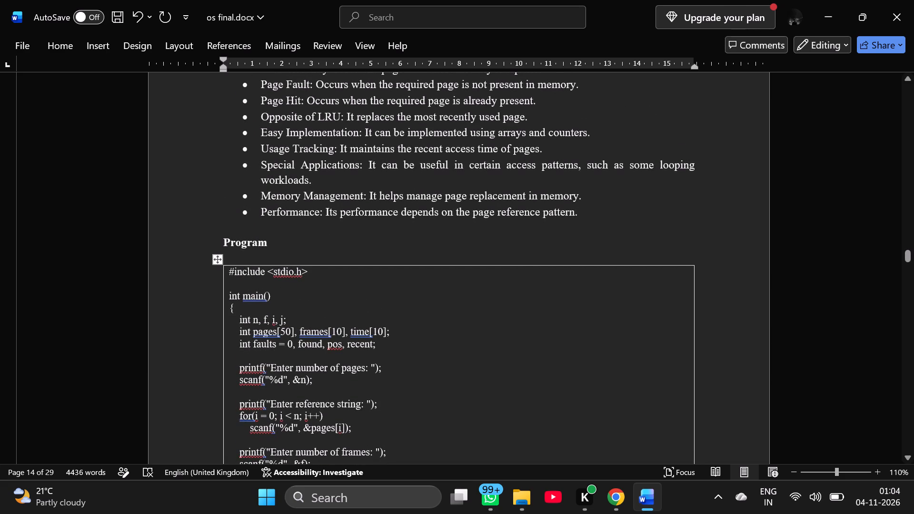
left_click_drag(231, 276, 363, 487)
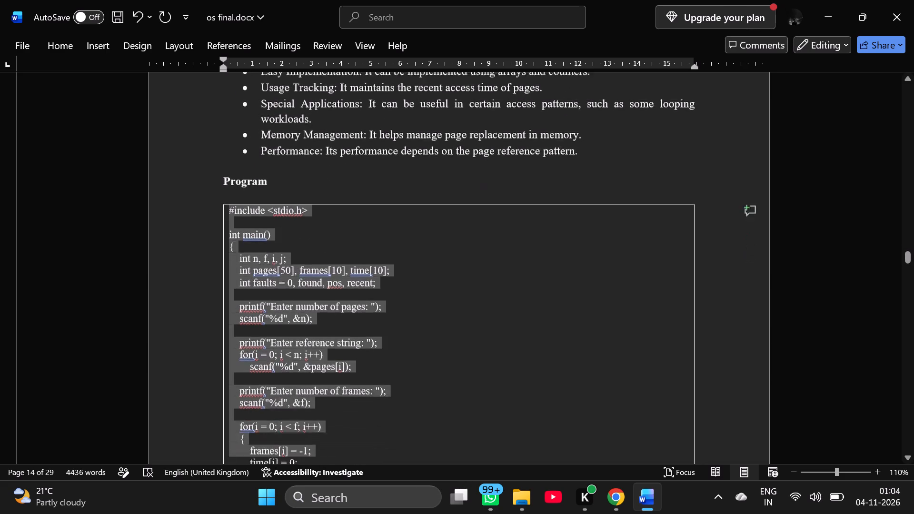
left_click_drag(363, 487, 387, 465)
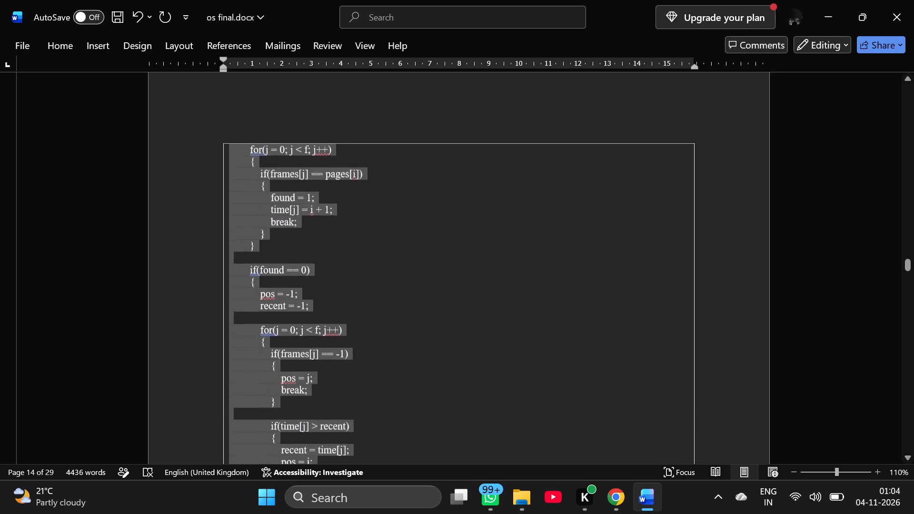
left_click_drag(387, 465, 406, 465)
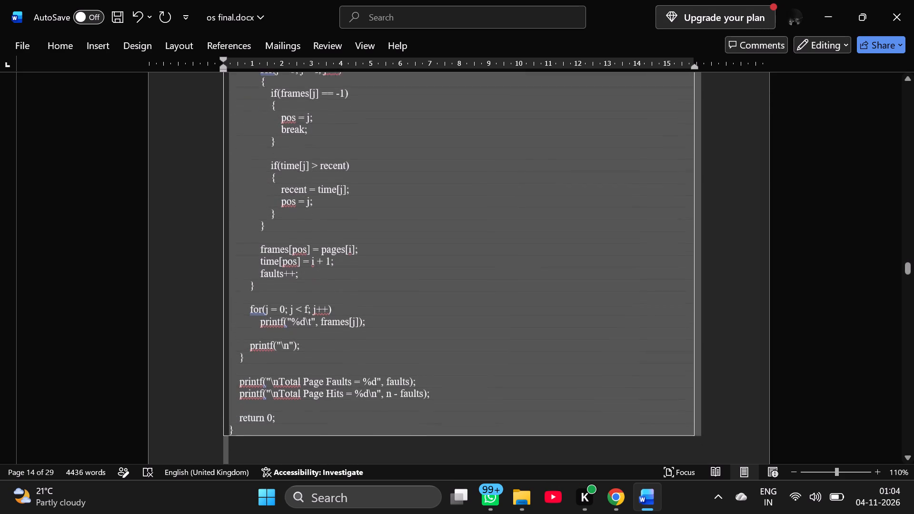
left_click_drag(406, 465, 410, 363)
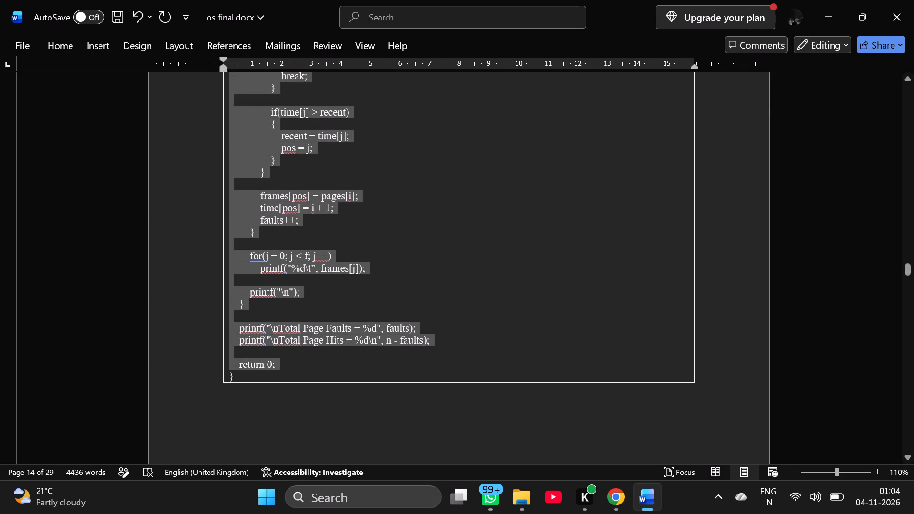
left_click_drag(410, 363, 413, 374)
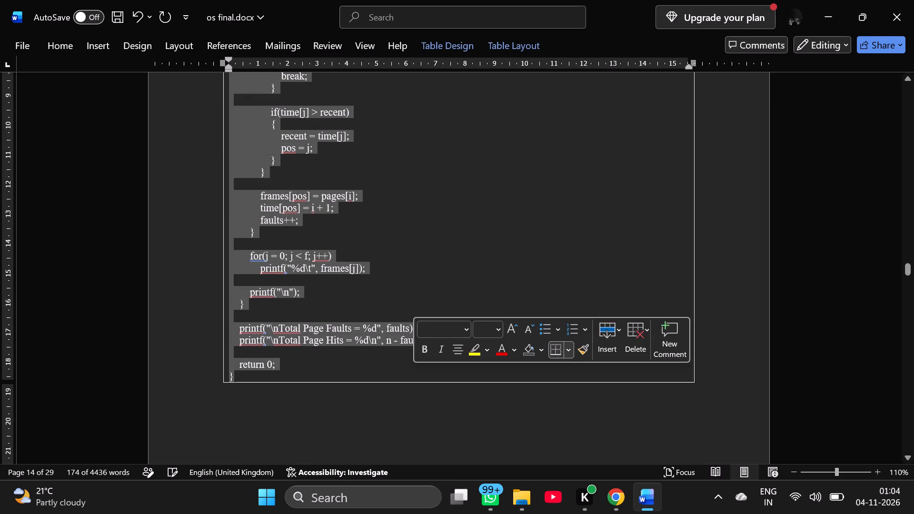
key("ctrl+c")
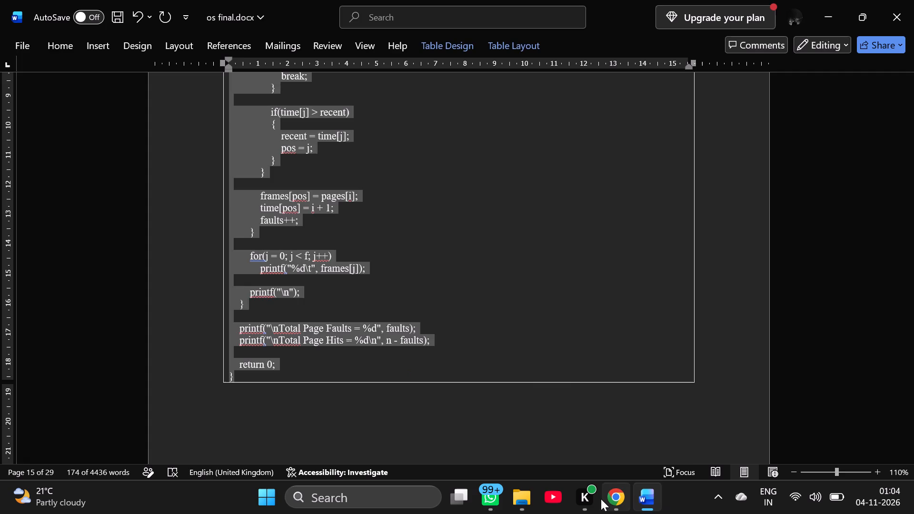
Switch to the Programiz online C compiler in Chrome, replace its code with the copied MRU program and run it.
left_click(601, 499)
left_click(305, 10)
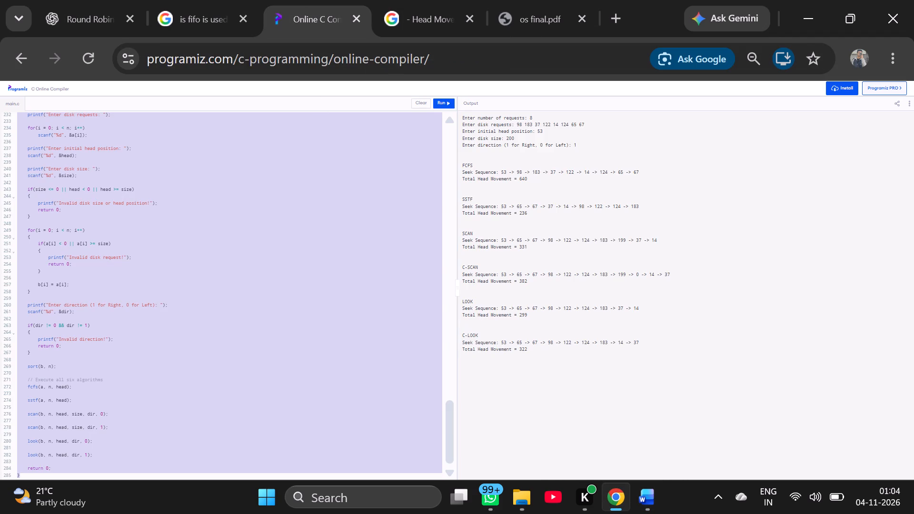
key("ctrl+v")
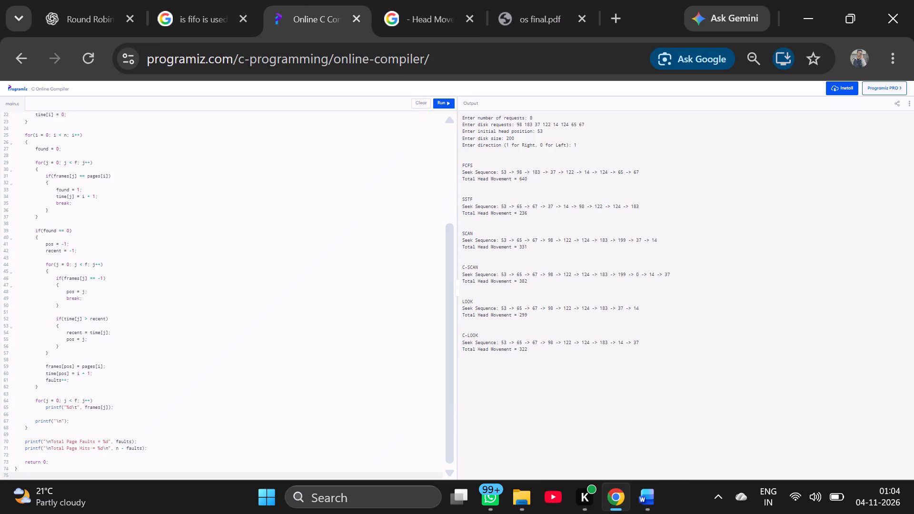
left_click(452, 102)
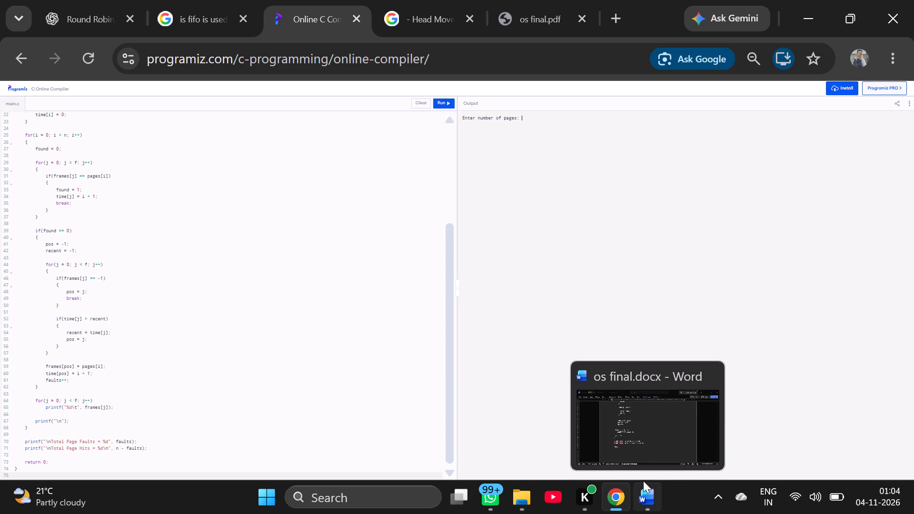
Consult the LRU output in Word for test data, and give the running MRU program 7 pages, reference string 1 2 3 1 4 5 2 and 3 frames.
left_click(640, 495)
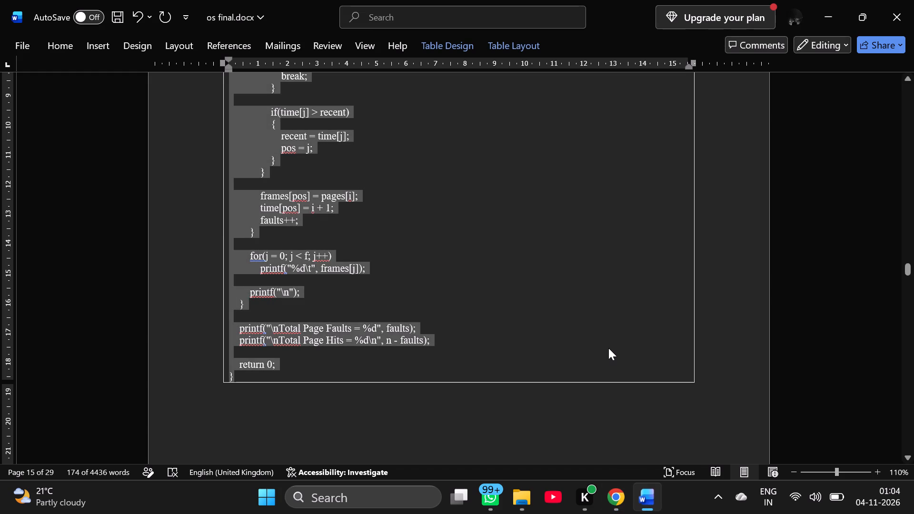
left_click(608, 348)
scroll(608, 348, "up", 1)
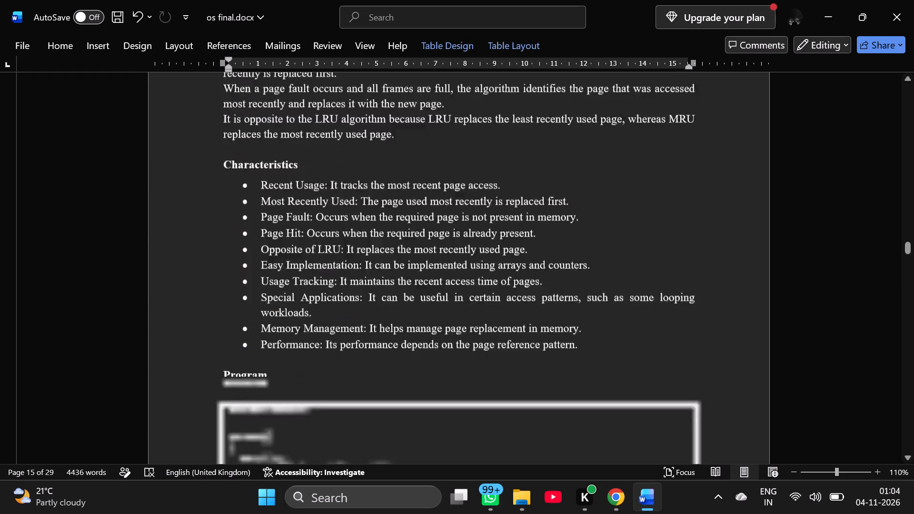
scroll(608, 348, "up", 2)
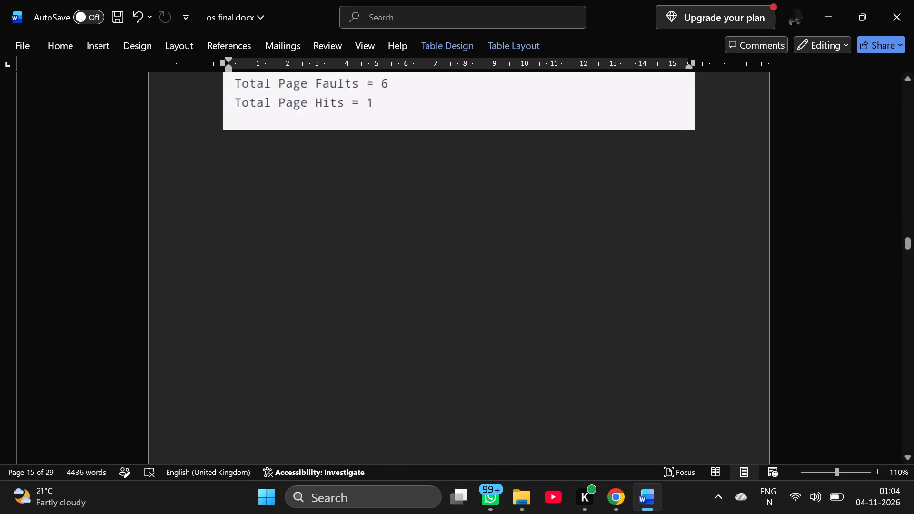
scroll(608, 348, "up", 2)
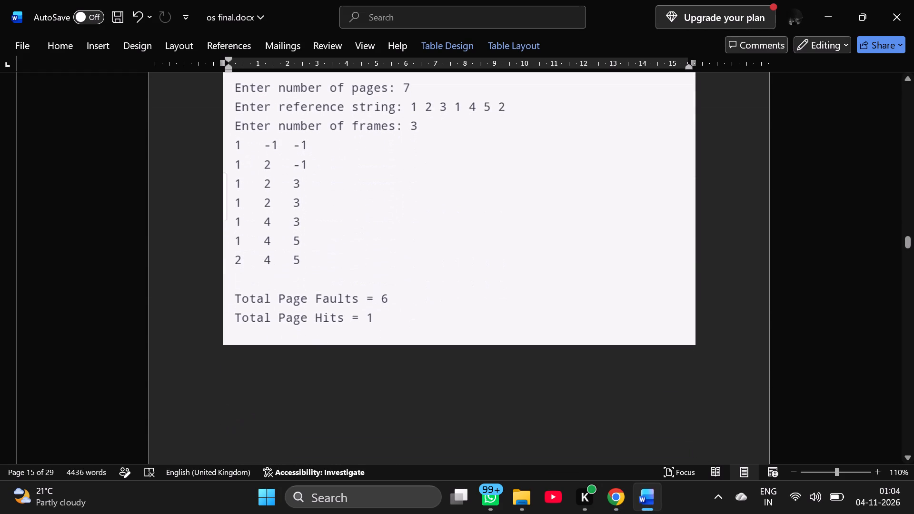
left_click(623, 492)
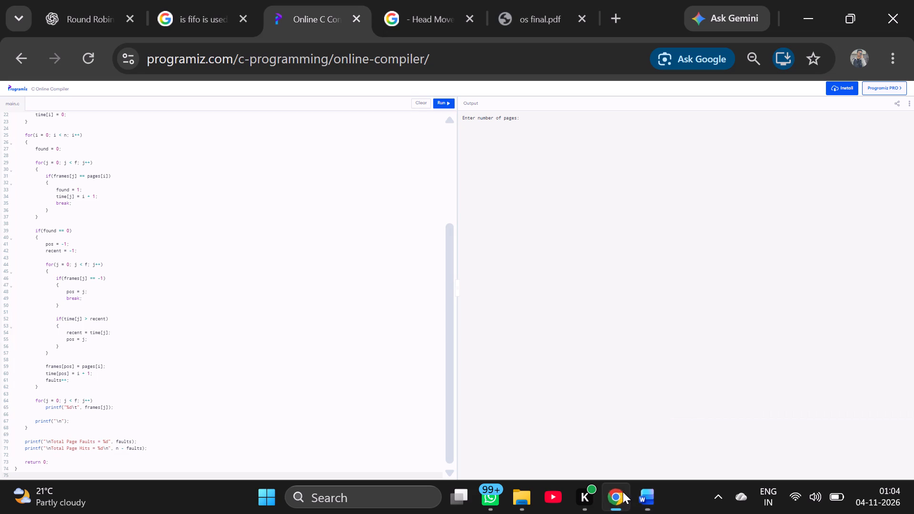
key("7")
key("Return")
type("1 2 3 1 4 5 2")
key("Return")
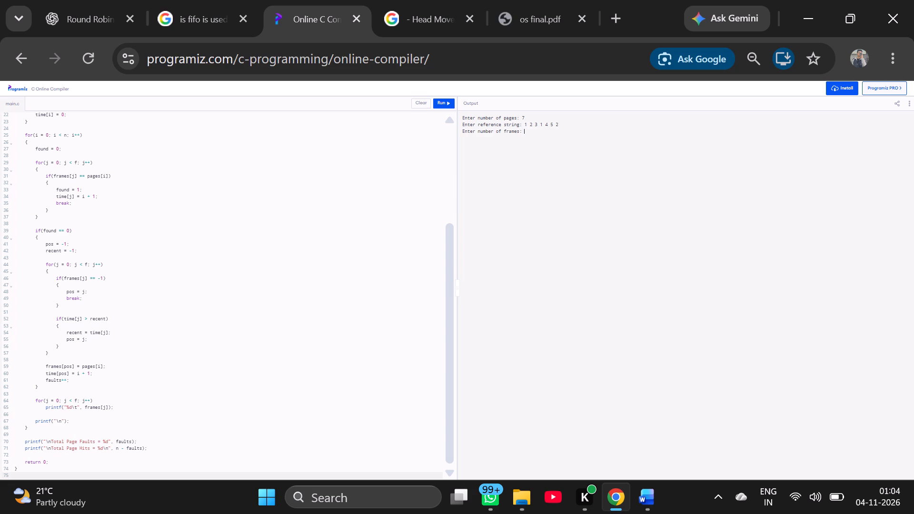
type("3")
key("space")
key("Return")
Enlarge the compiler page to 67% and capture a screen snip of its Output pane, from the heading through Total Page Hits.
key("Print")
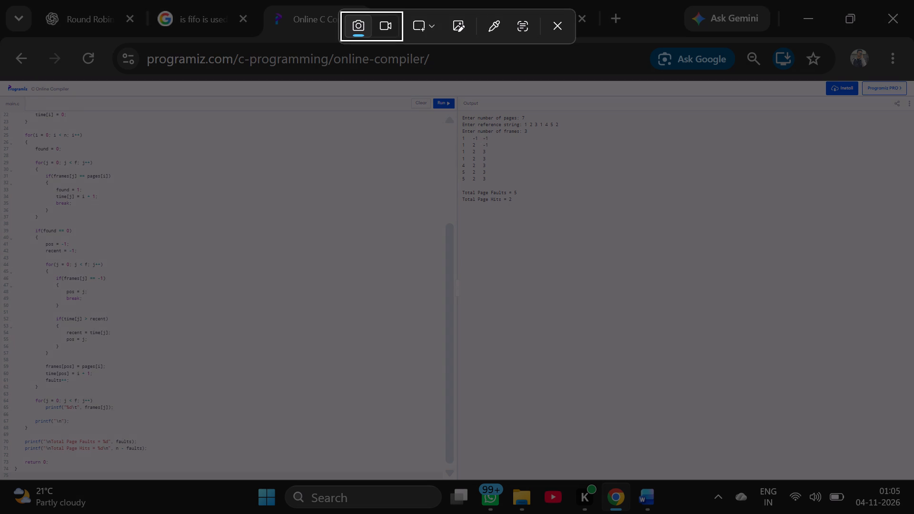
left_click(457, 95)
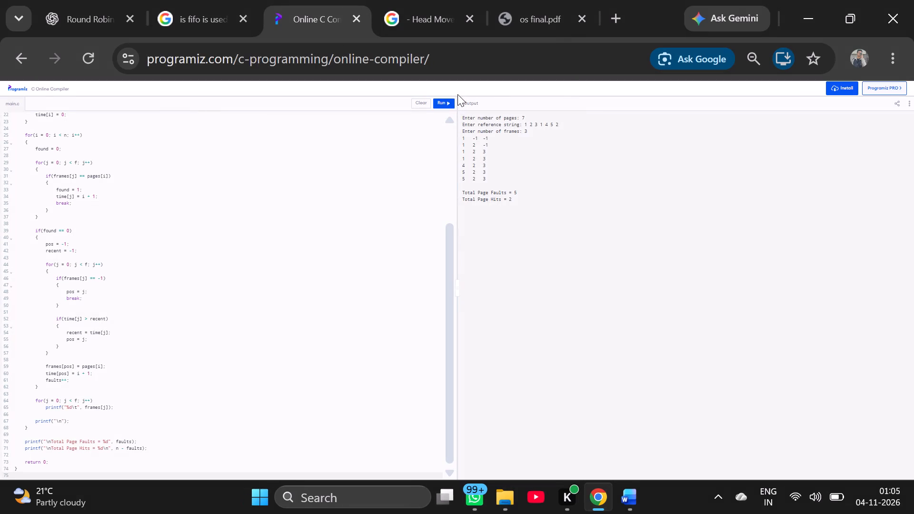
key("ctrl+equal")
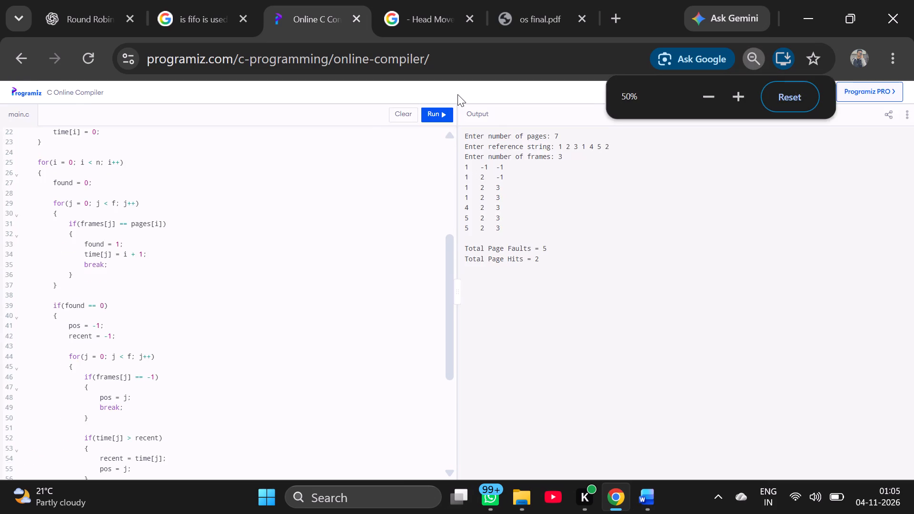
key("ctrl+equal")
key("Print")
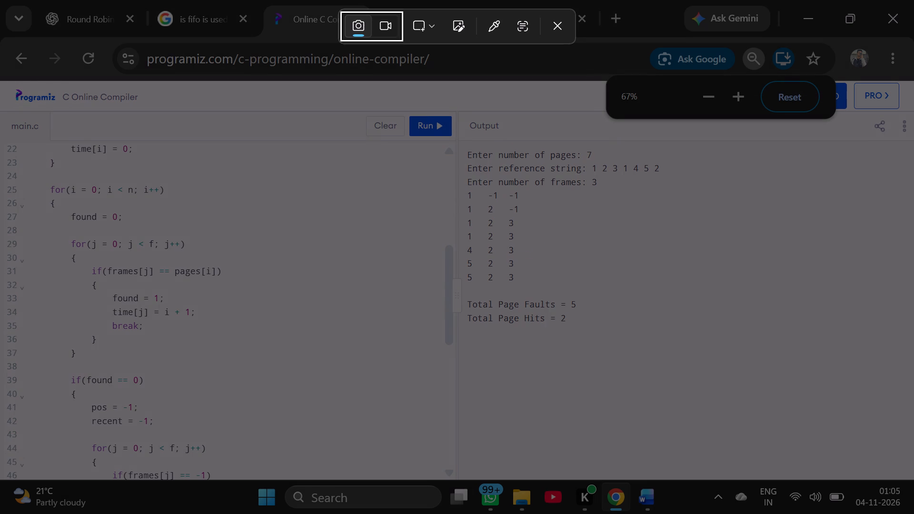
left_click(458, 113)
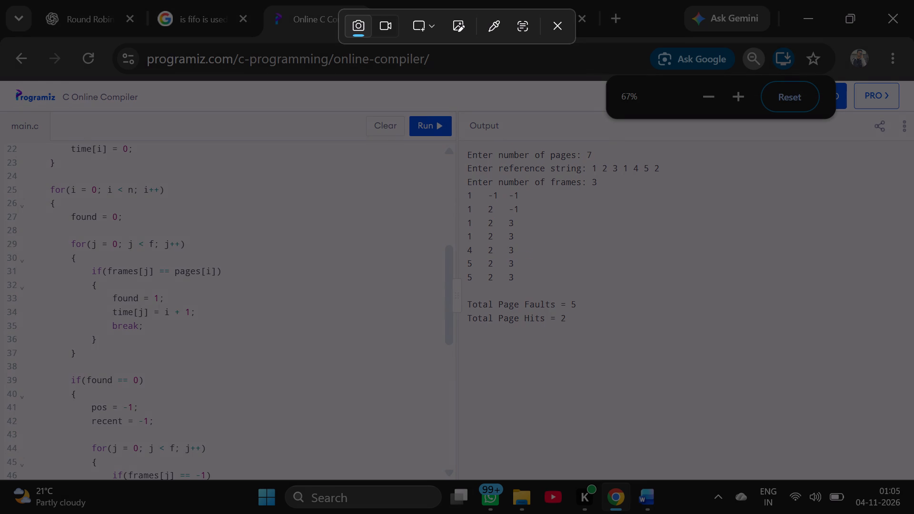
left_click(558, 26)
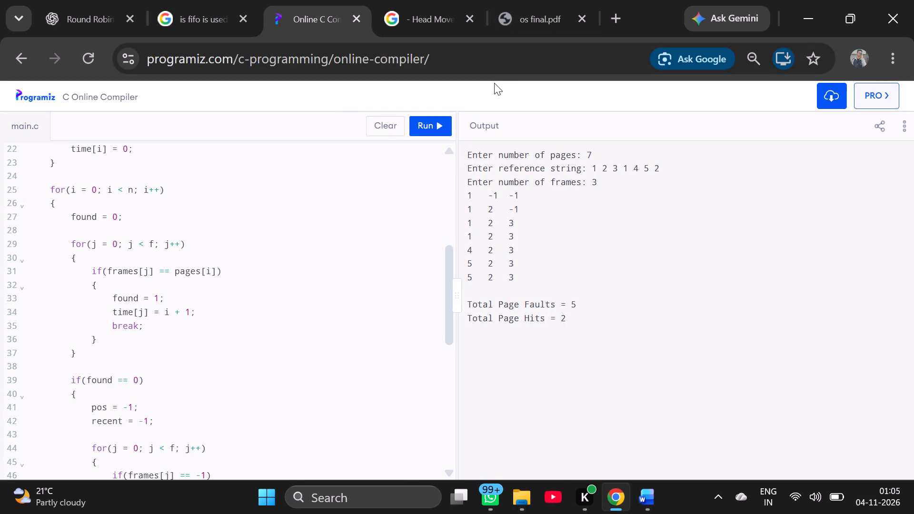
key("Print")
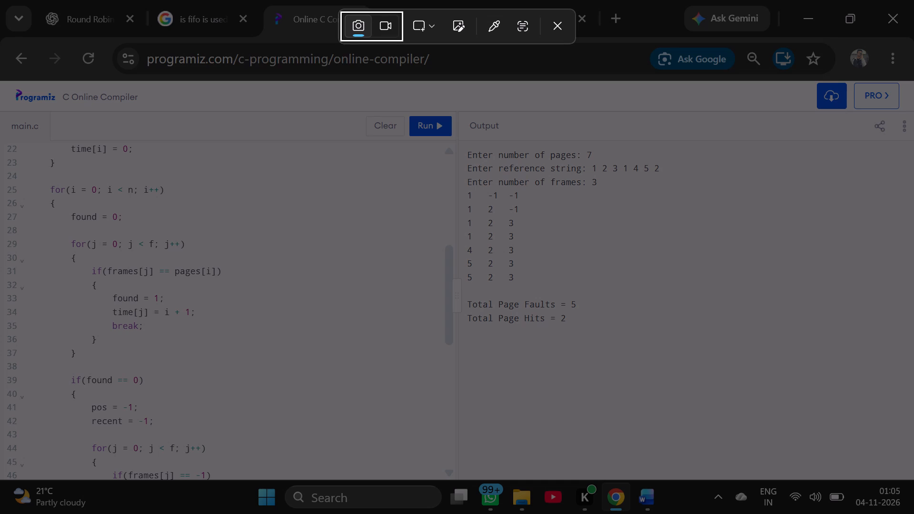
left_click_drag(459, 108, 546, 218)
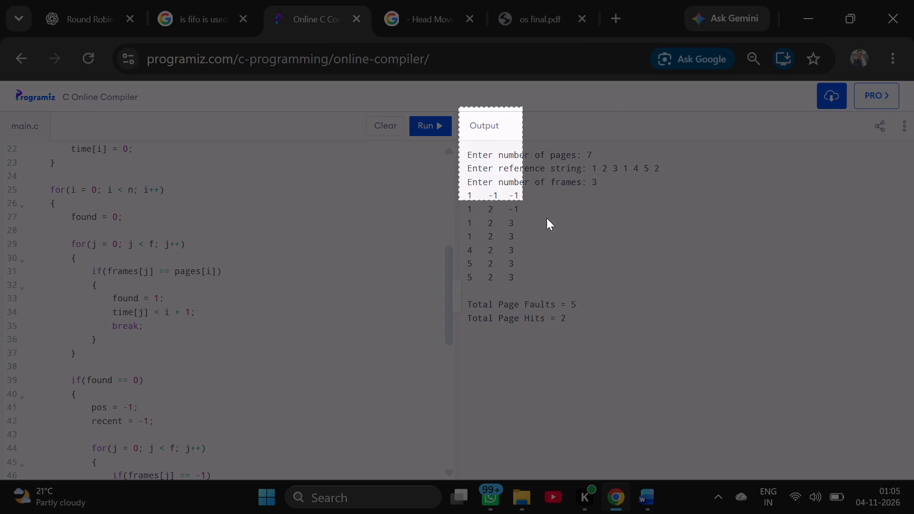
left_click_drag(546, 218, 820, 342)
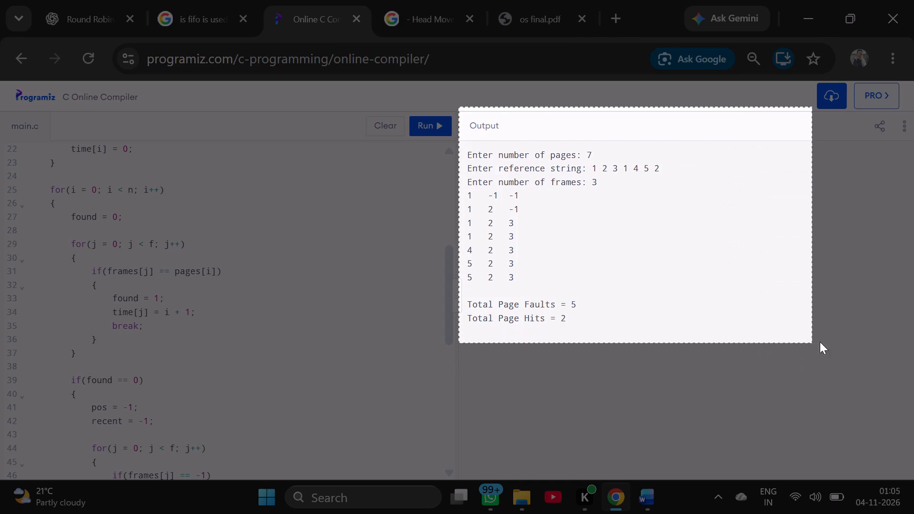
left_click_drag(820, 342, 855, 350)
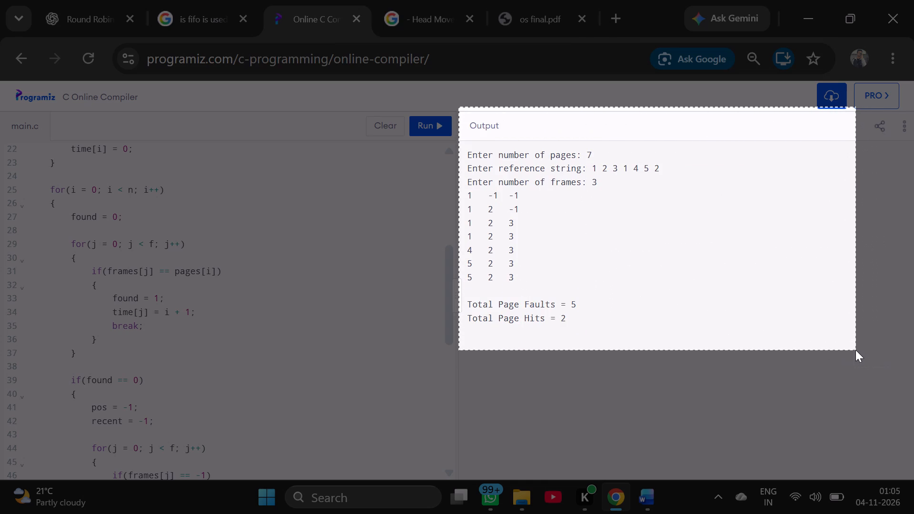
left_click_drag(855, 350, 855, 346)
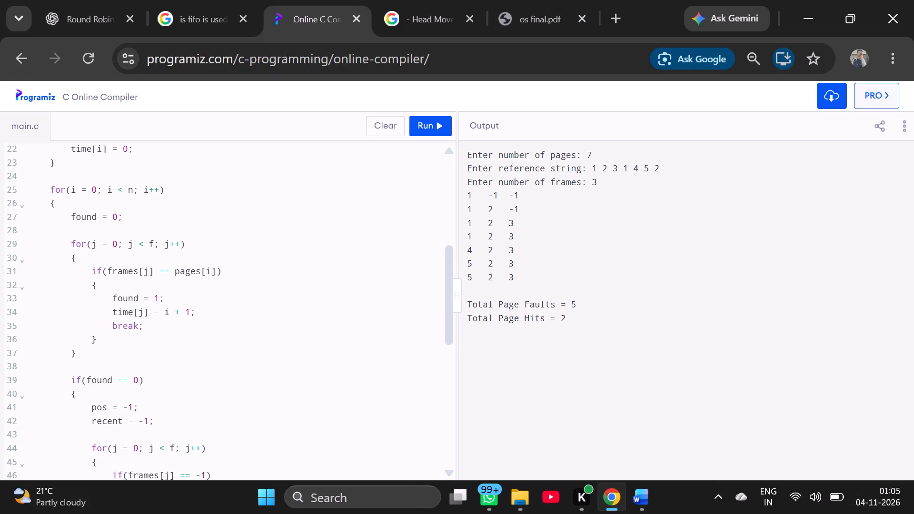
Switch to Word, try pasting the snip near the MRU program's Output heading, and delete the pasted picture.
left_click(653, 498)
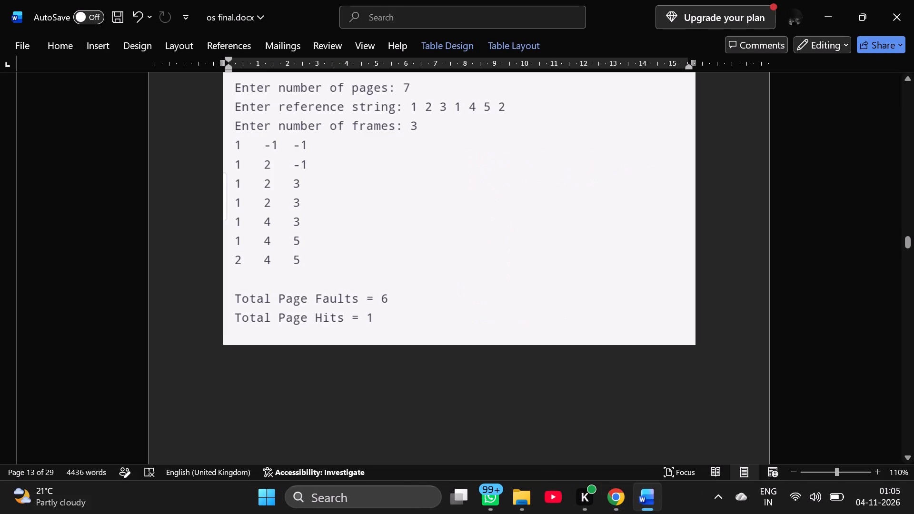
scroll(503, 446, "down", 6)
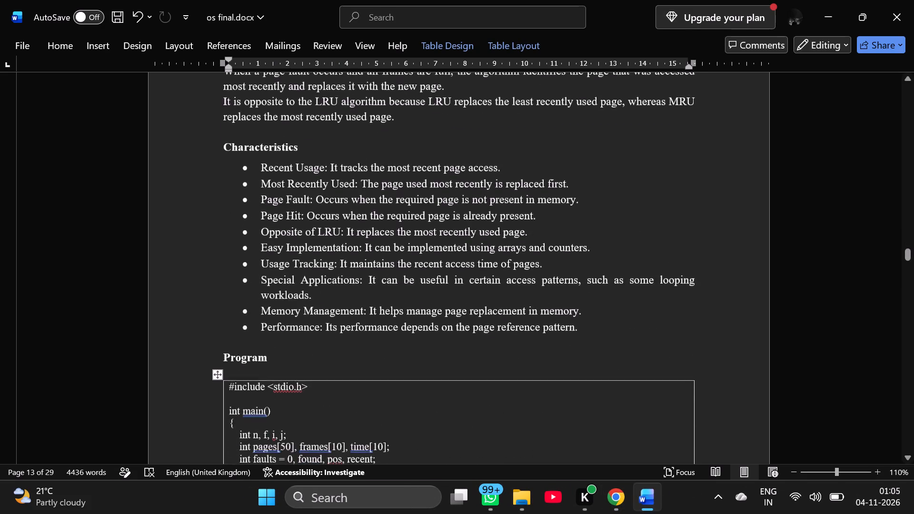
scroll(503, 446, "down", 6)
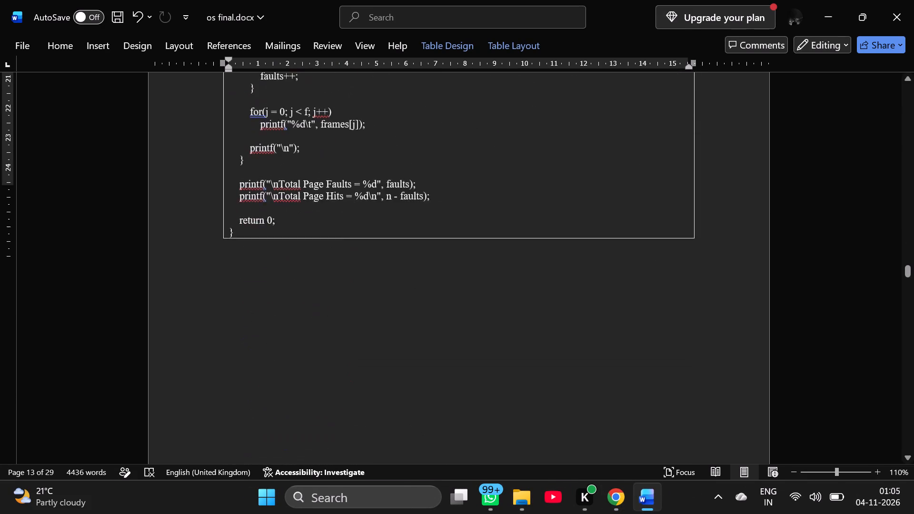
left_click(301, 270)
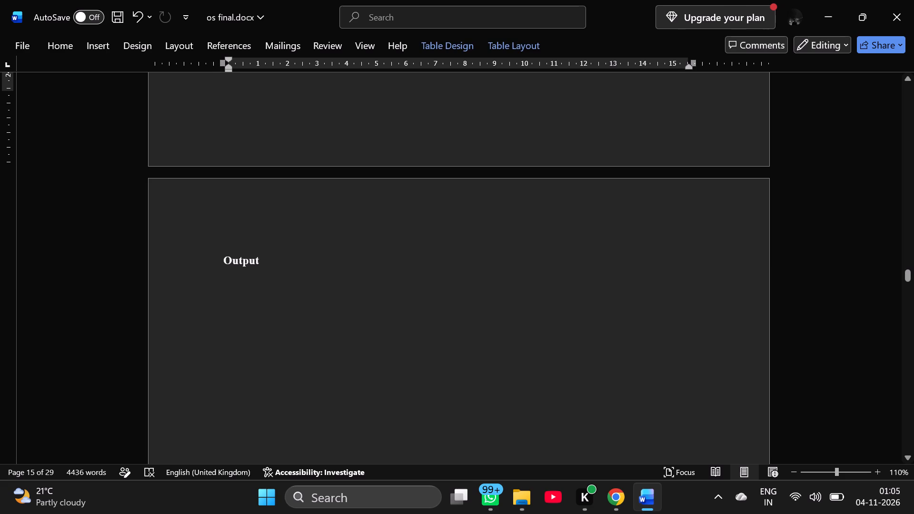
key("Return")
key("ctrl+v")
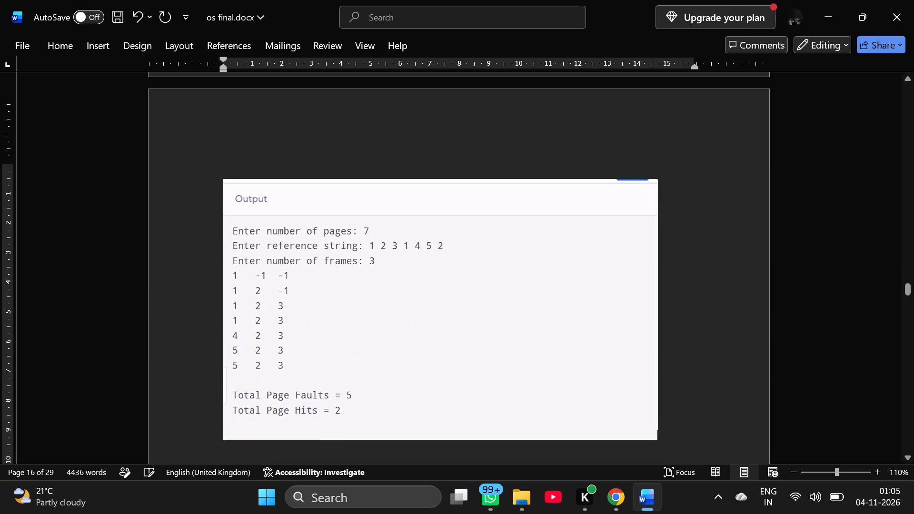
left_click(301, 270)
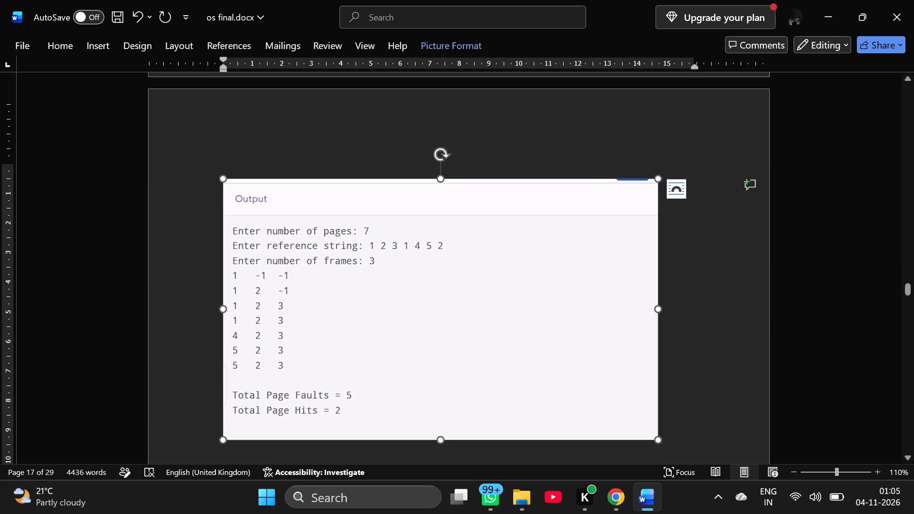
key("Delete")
Remove the surplus blank space above the MRU Output heading, leaving one blank line between the program box and the heading.
scroll(301, 270, "up", 4)
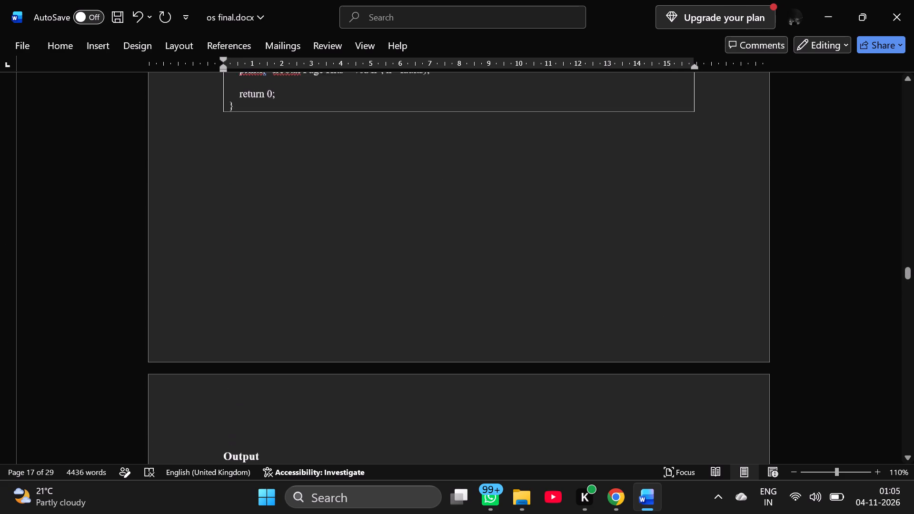
scroll(288, 365, "up", 1)
scroll(288, 365, "down", 1)
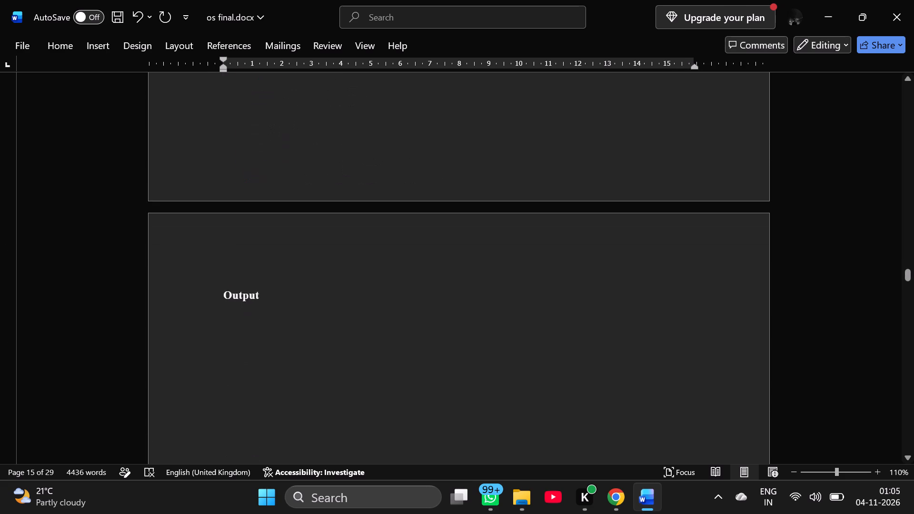
left_click(225, 283)
key("BackSpace")
key("BackSpace")
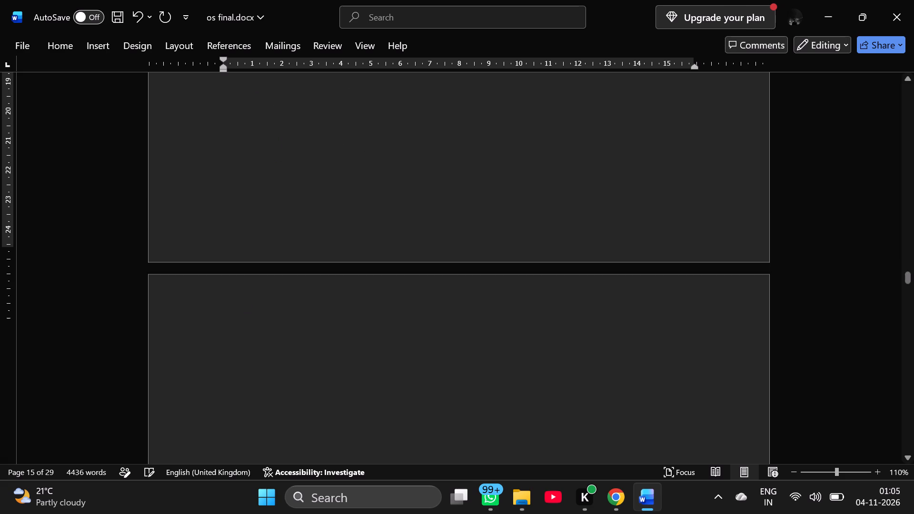
key("Return")
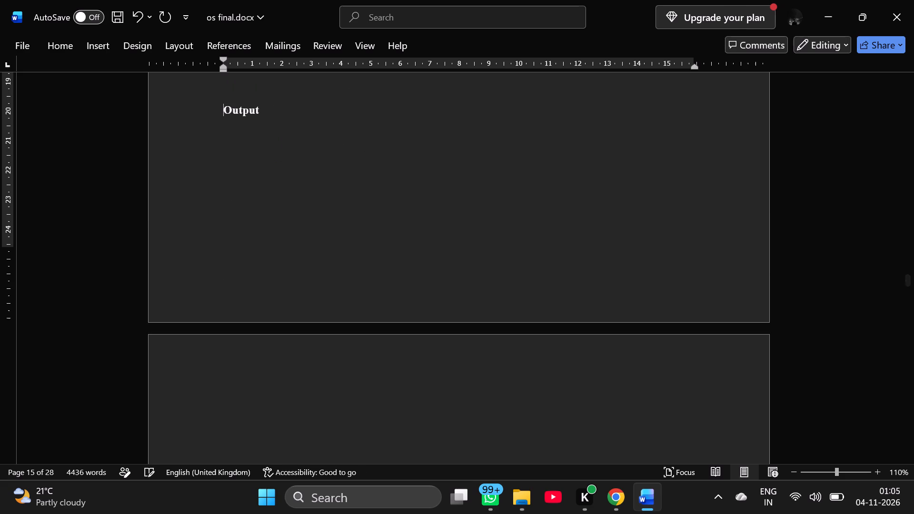
key("BackSpace")
key("BackSpace")
scroll(225, 283, "up", 1)
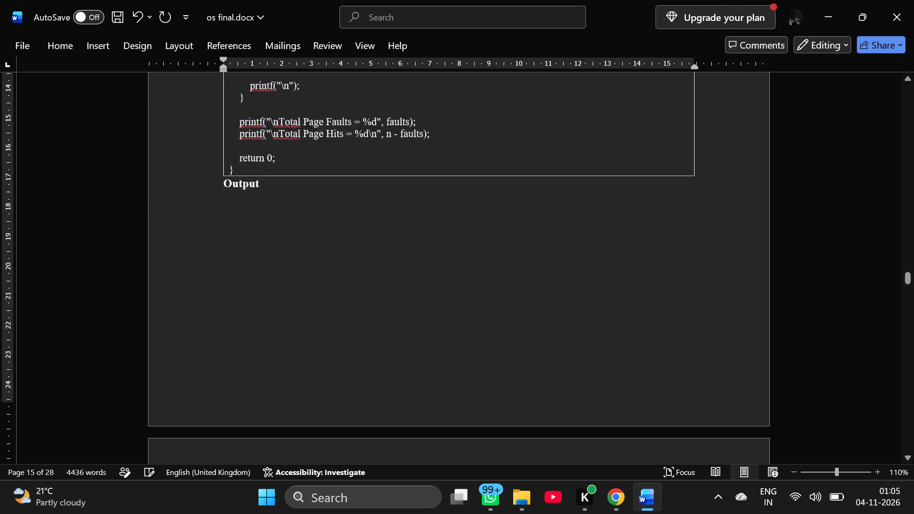
scroll(225, 283, "up", 1)
key("Return")
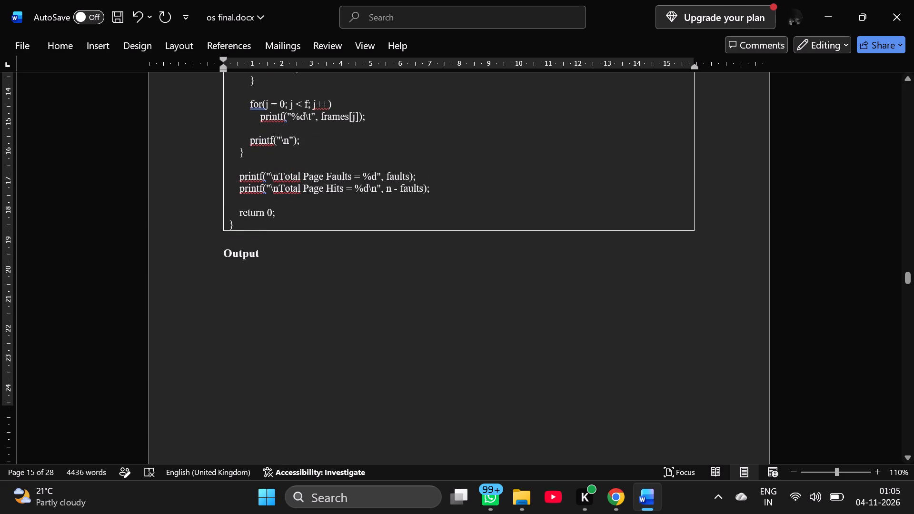
Paste the captured MRU program output on a new line below the Output heading.
left_click(297, 255)
key("Return")
key("ctrl+v")
scroll(297, 255, "up", 2)
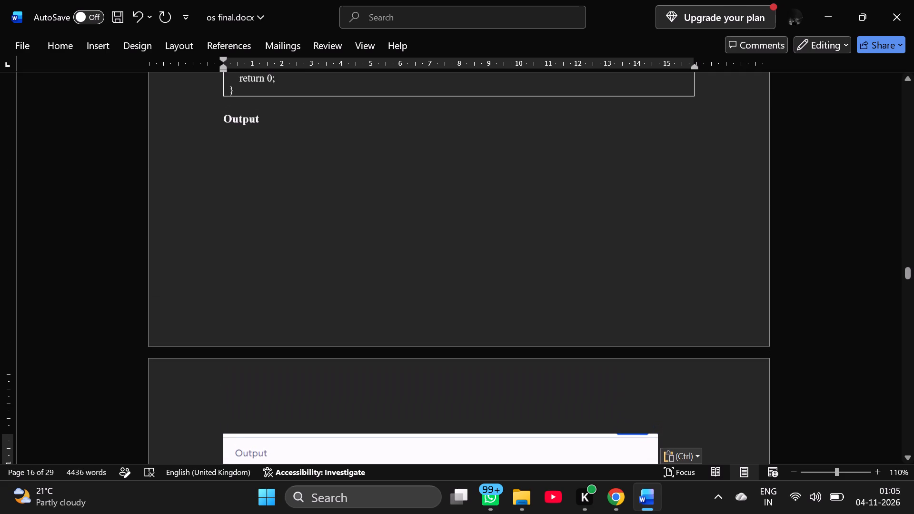
Push the MRU Output heading onto the next page with its screenshot using blank lines, and leave one blank line between them.
left_click(222, 118)
key("Return")
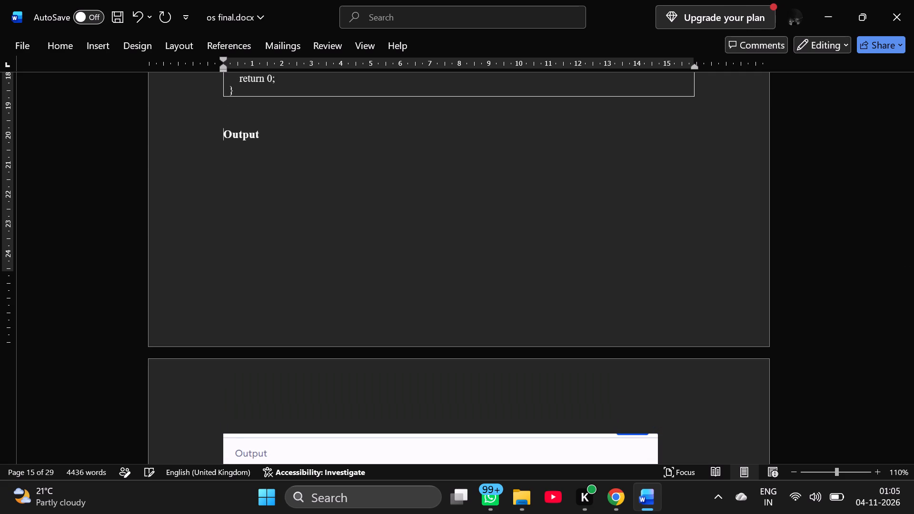
key("Return")
key("Return")
key("Return")
key("Return")
key("Return")
key("Return")
key("Return")
key("Return")
key("Return")
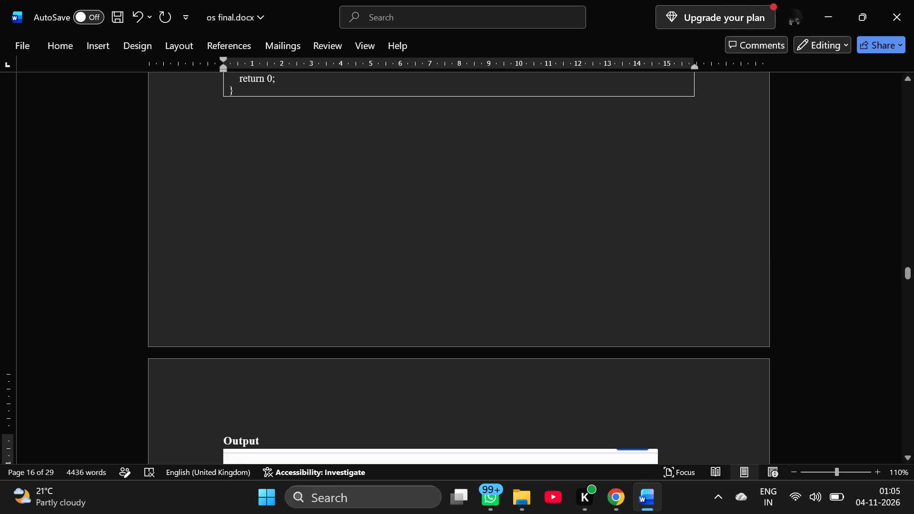
left_click(269, 438)
key("Return")
Review the layout of the LRU output, MRU theory, MRU program and MRU output pages at a reduced zoom.
scroll(269, 438, "down", 2)
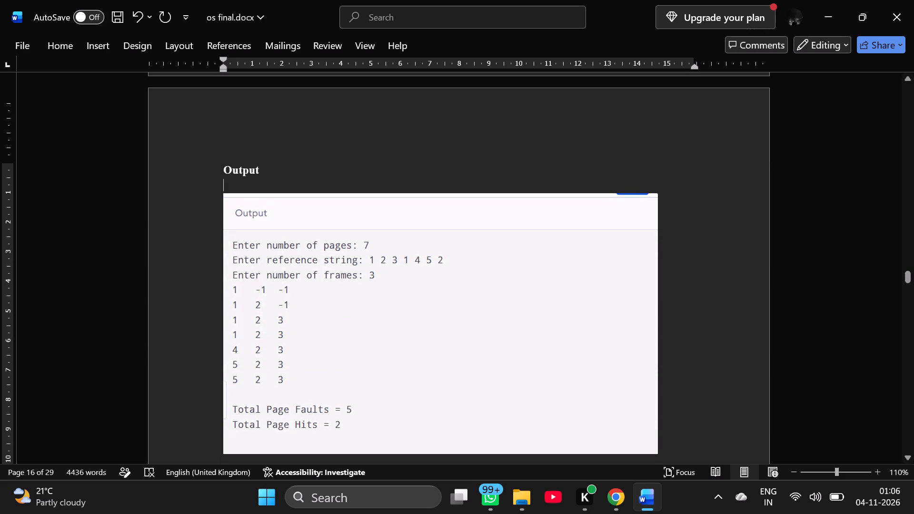
scroll(269, 438, "down", 3, "ctrl")
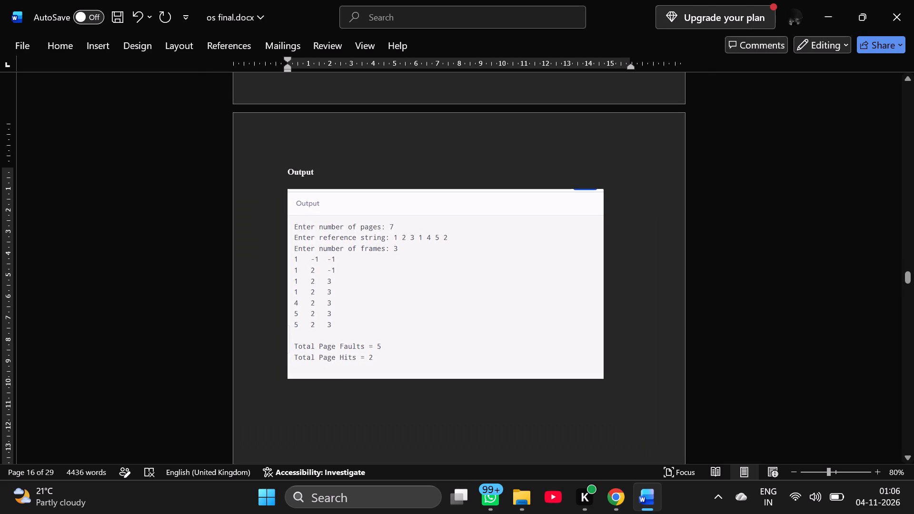
scroll(491, 250, "down", 1, "ctrl")
scroll(491, 250, "up", 2)
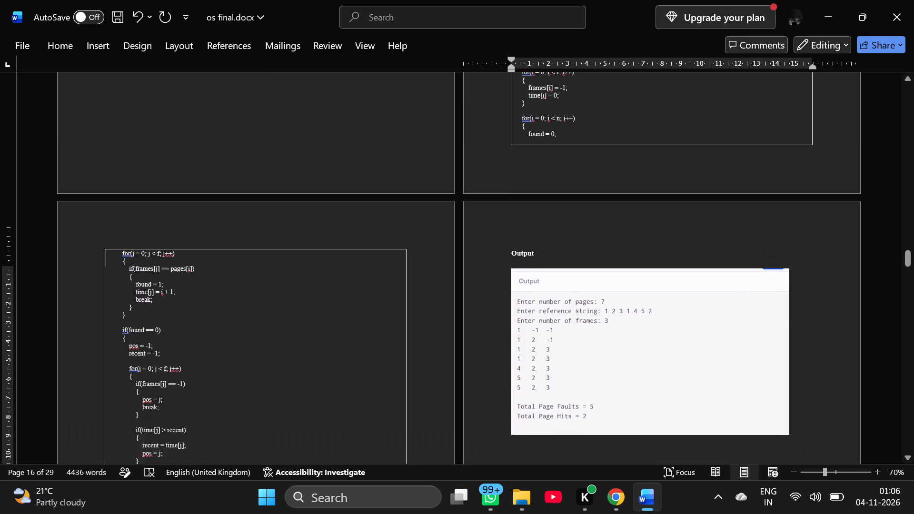
scroll(491, 250, "up", 3)
scroll(491, 250, "down", 1)
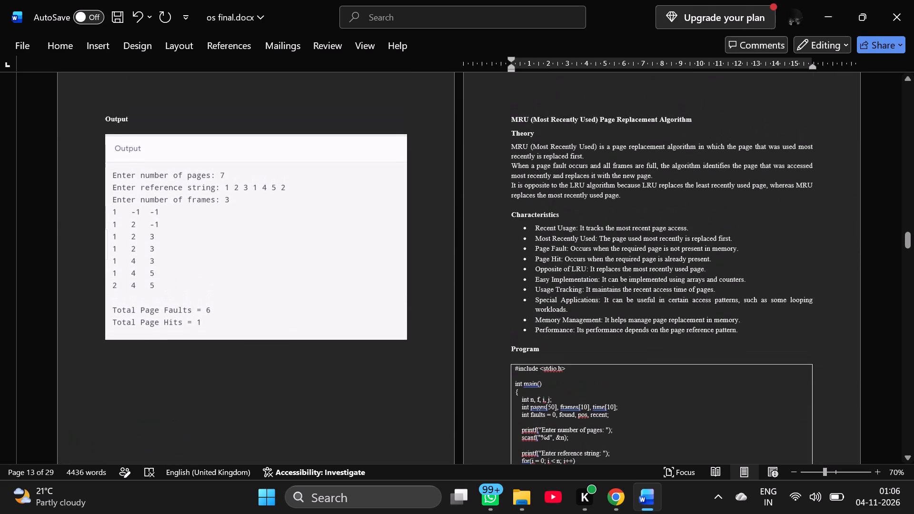
scroll(491, 250, "down", 2)
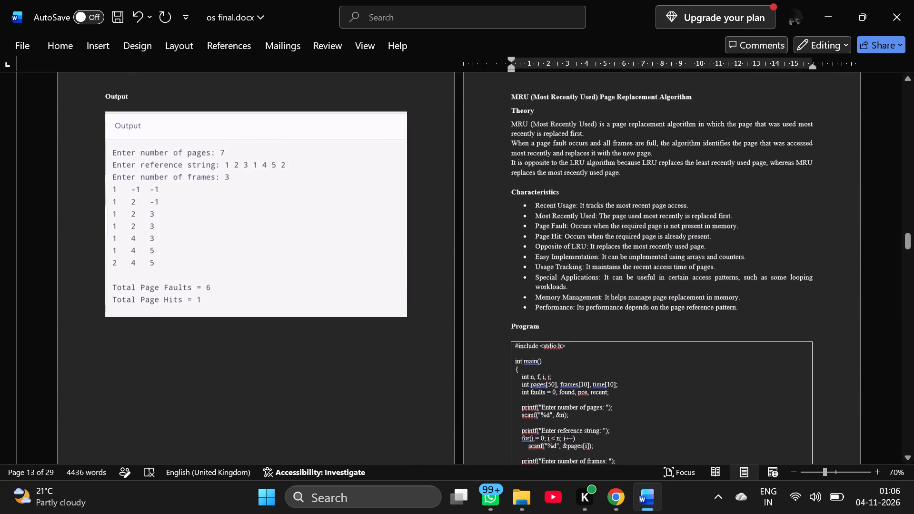
scroll(491, 250, "down", 1)
scroll(491, 250, "up", 1)
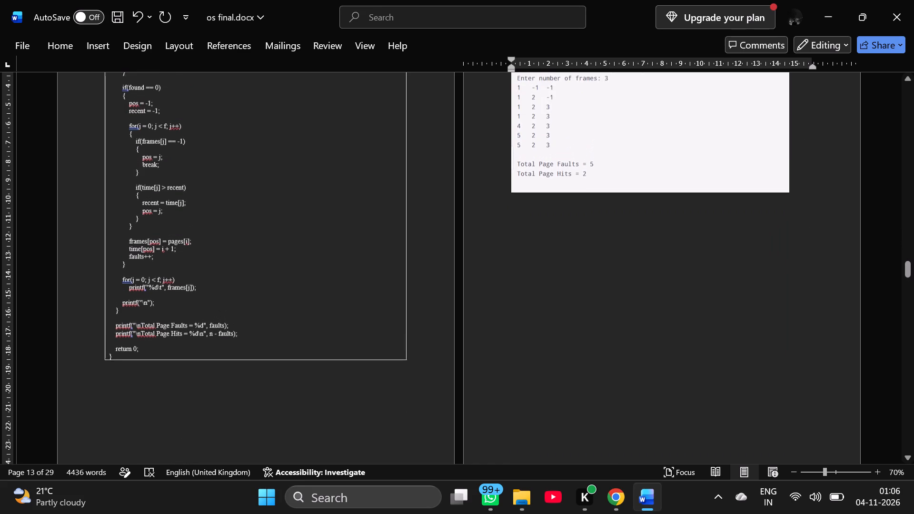
Delete the blank page between the MRU output page and the Experiment–11 page.
scroll(491, 250, "up", 1)
scroll(491, 250, "down", 3, "ctrl")
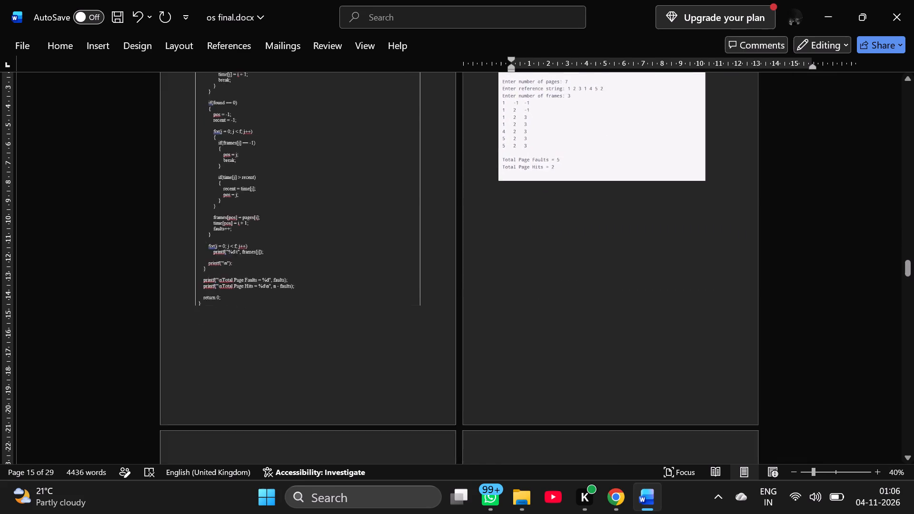
scroll(491, 250, "down", 2)
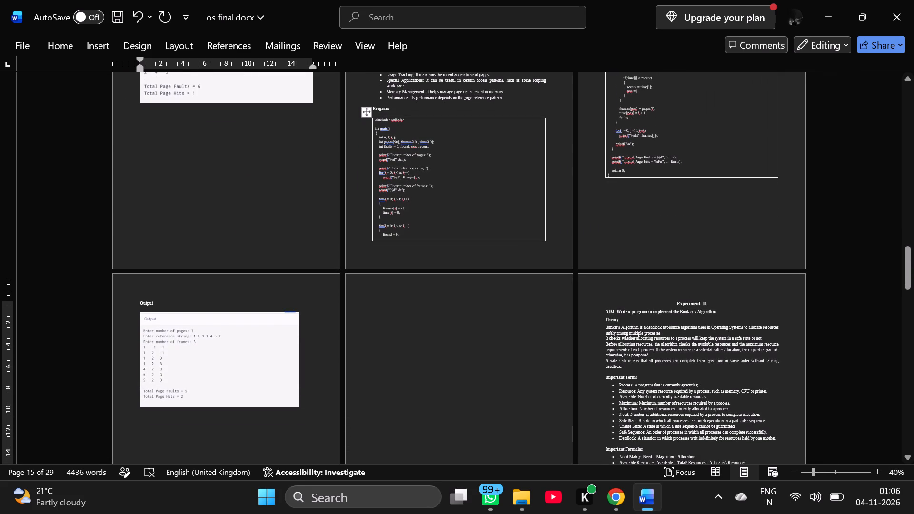
left_click_drag(361, 295, 407, 355)
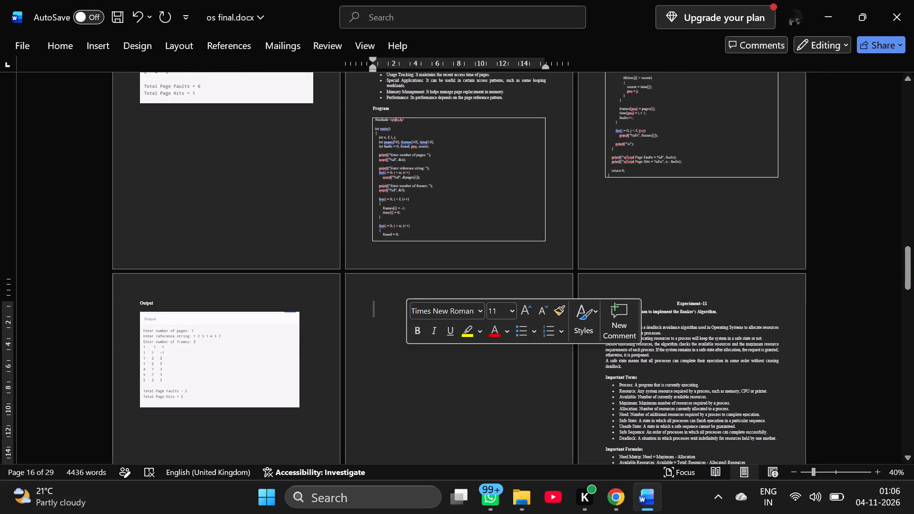
key("Delete")
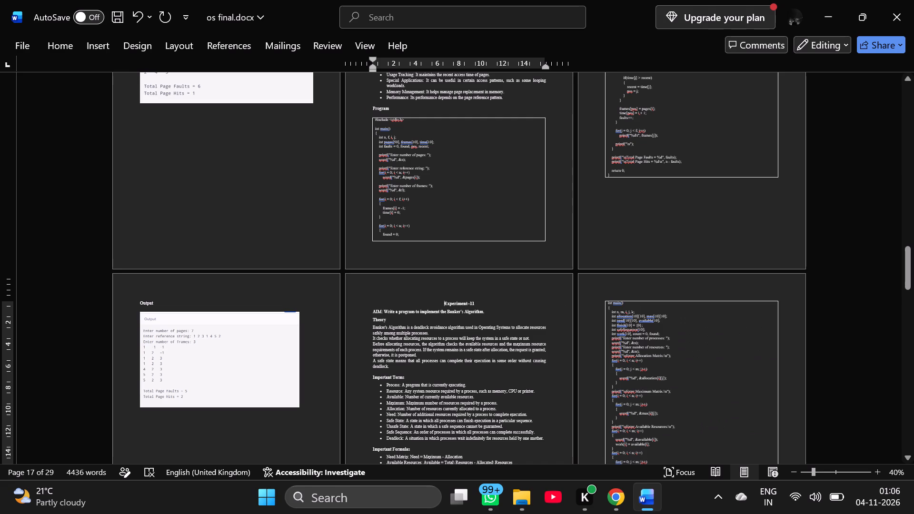
Export the document as a standard-quality PDF named "os finall.pdf" in the Downloads folder.
left_click(31, 46)
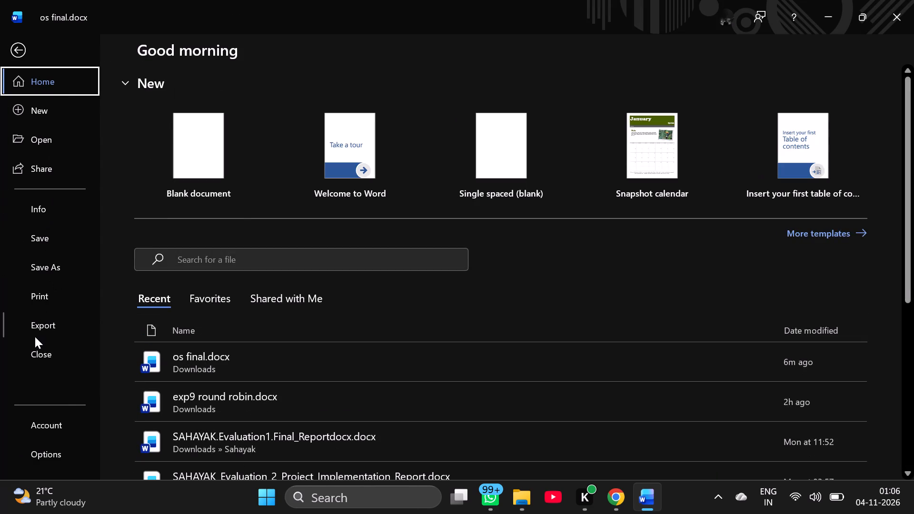
left_click(48, 324)
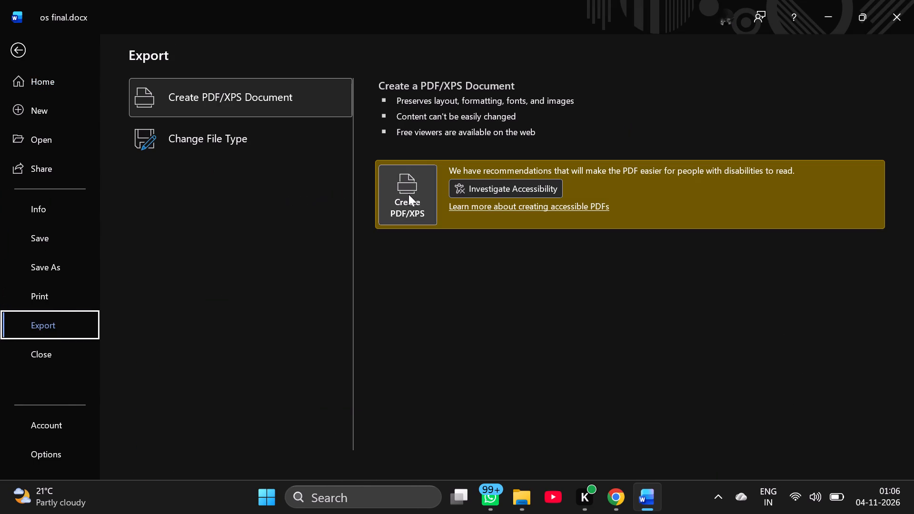
left_click(408, 194)
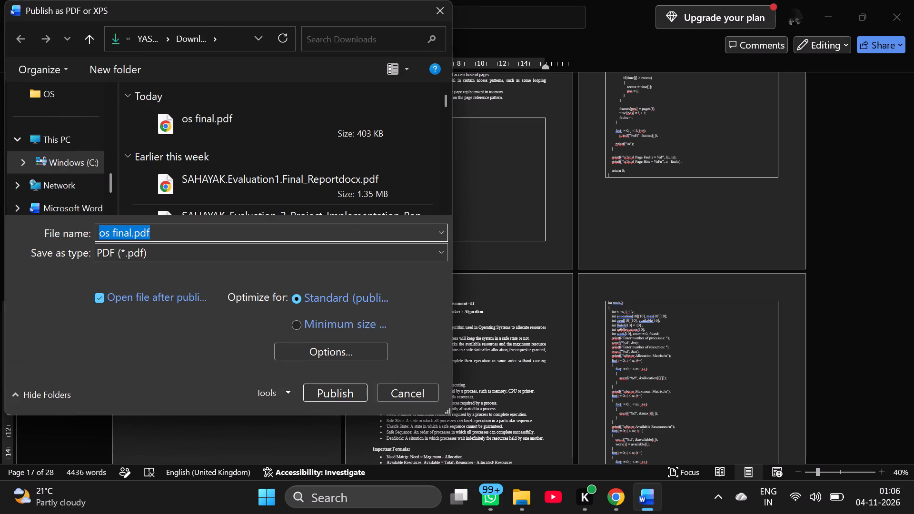
left_click(130, 232)
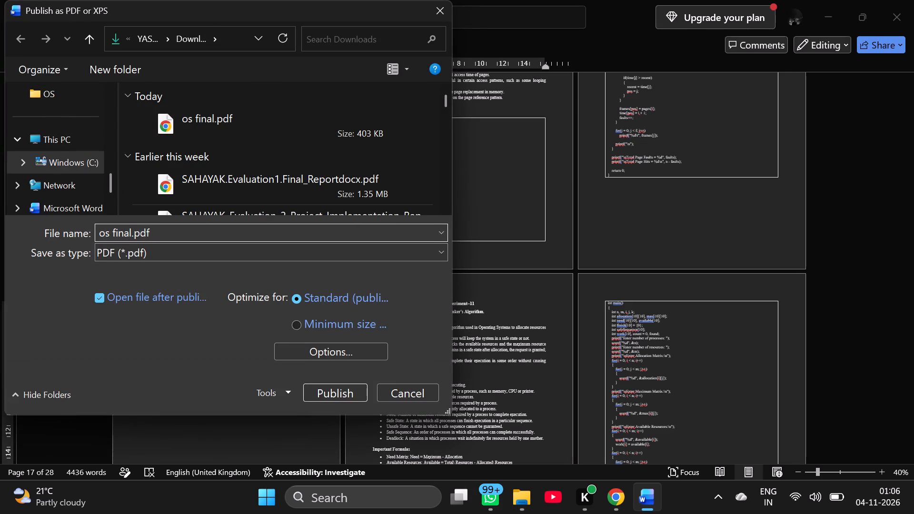
key("l")
left_click(335, 386)
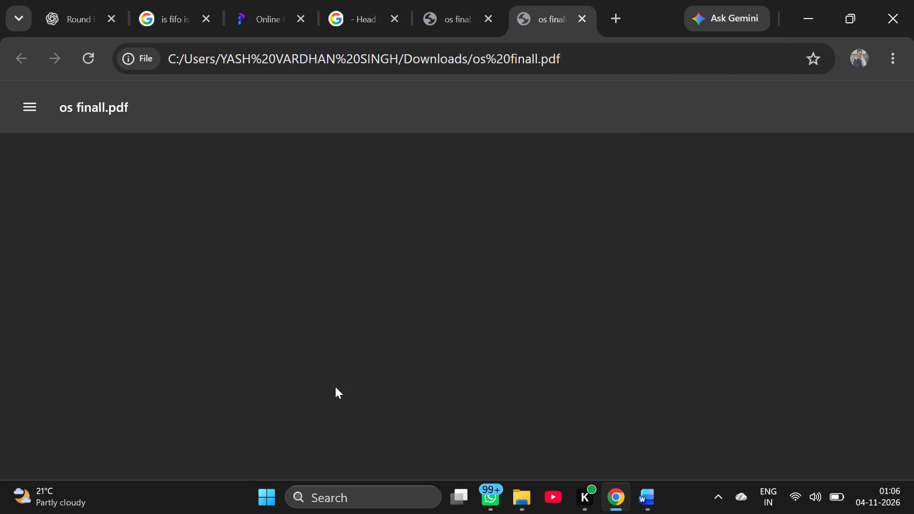
Return to the "os final" document in Word and save it.
left_click(661, 506)
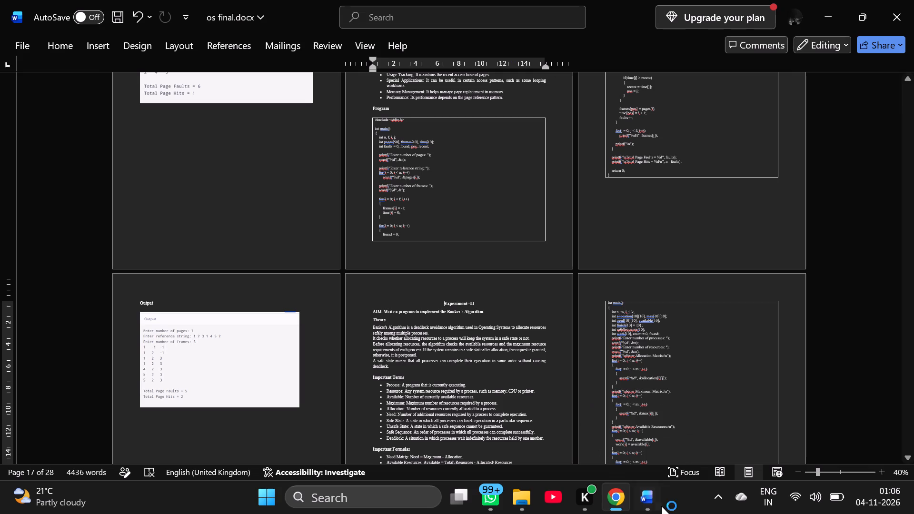
left_click(122, 19)
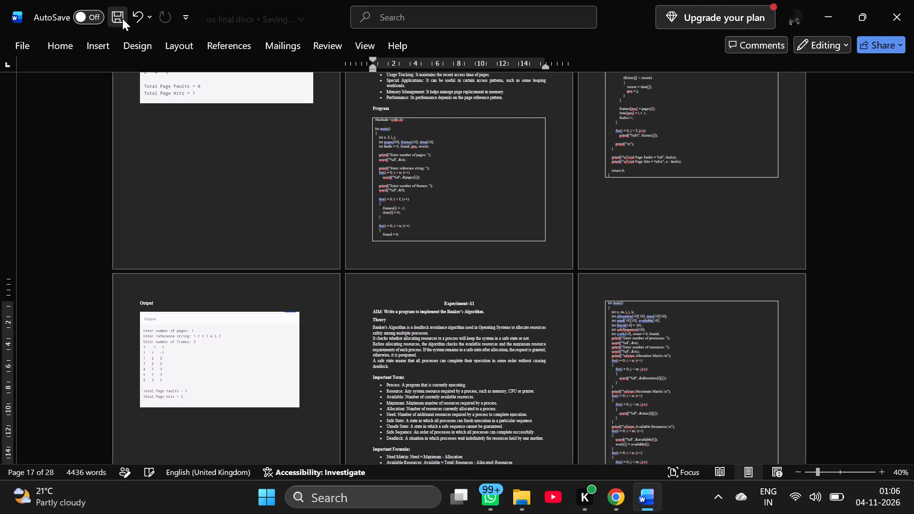
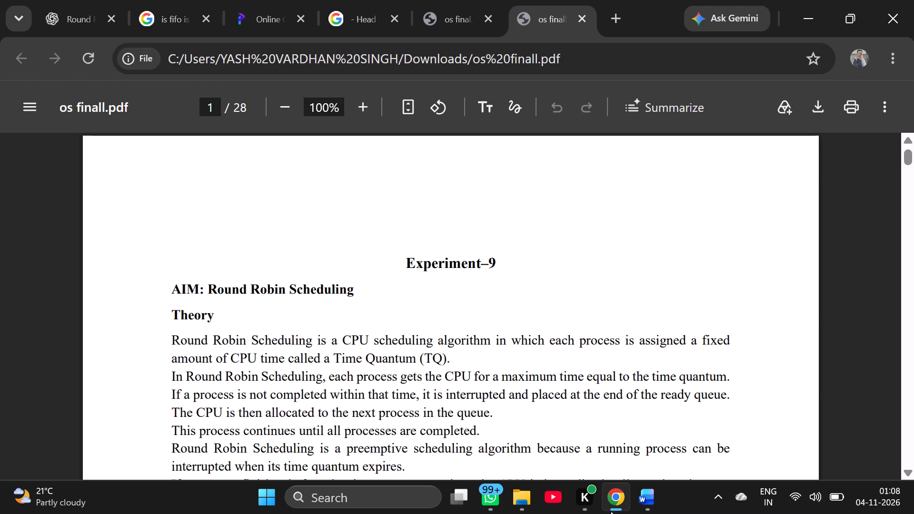
Review the pages of os finall.pdf from the Round Robin Scheduling experiment through page replacement to the disk scheduling theory and program.
scroll(611, 511, "up", 1)
scroll(611, 511, "down", 6)
scroll(612, 402, "down", 5)
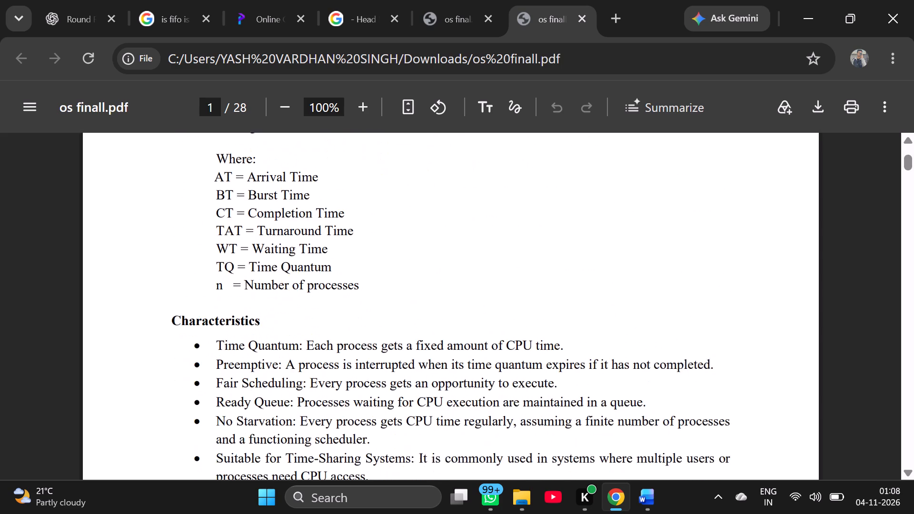
scroll(612, 402, "down", 5)
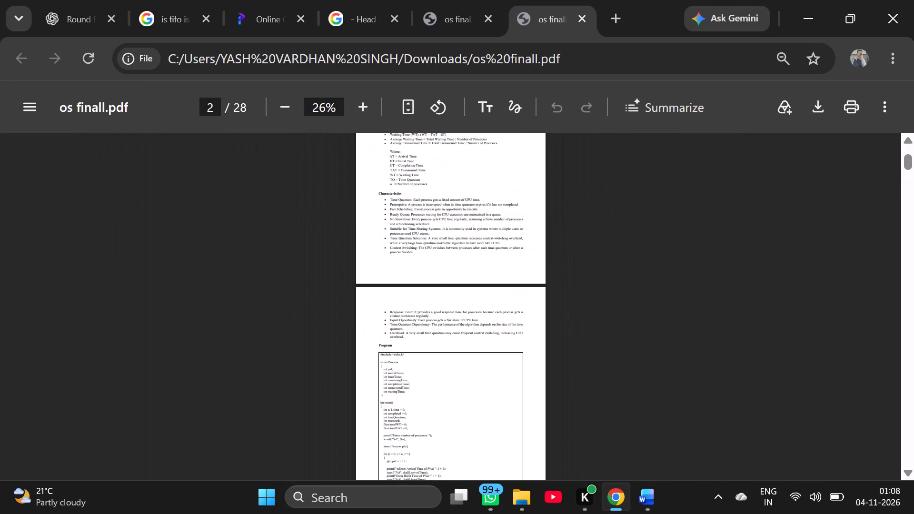
scroll(612, 402, "down", 7)
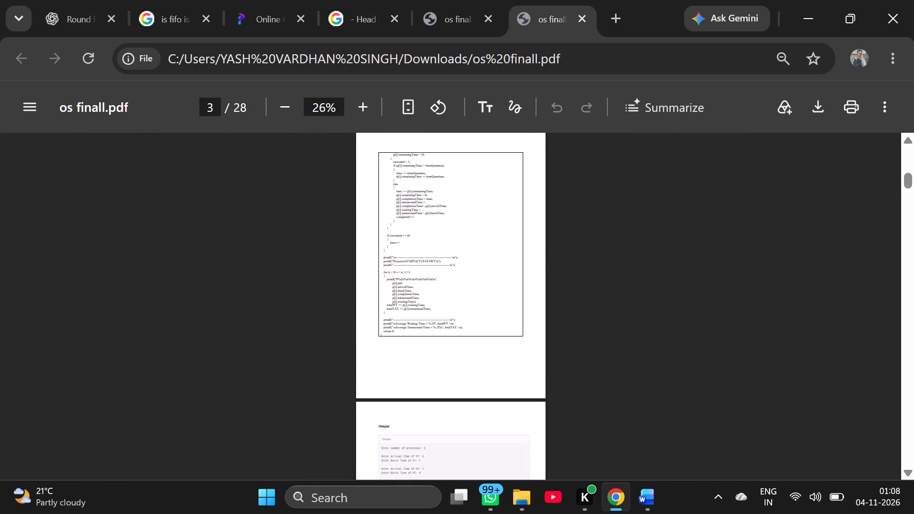
scroll(612, 402, "down", 2)
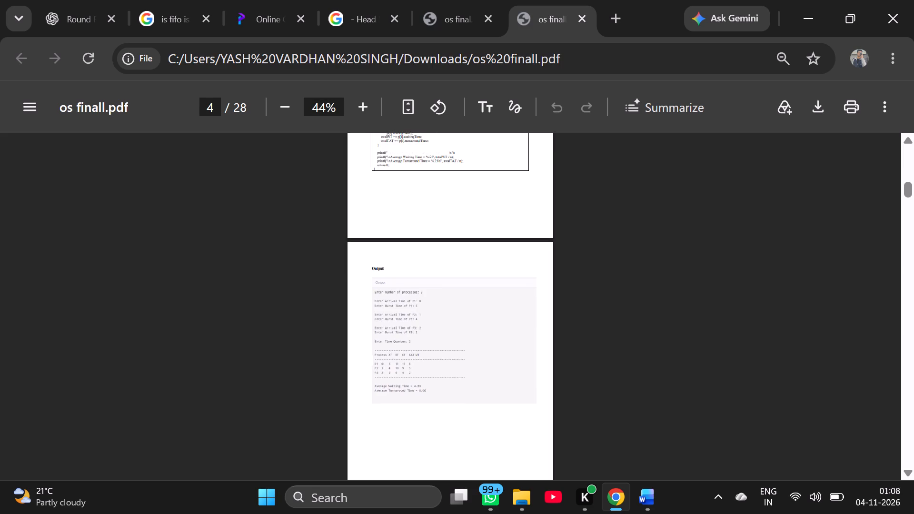
scroll(612, 402, "down", 5)
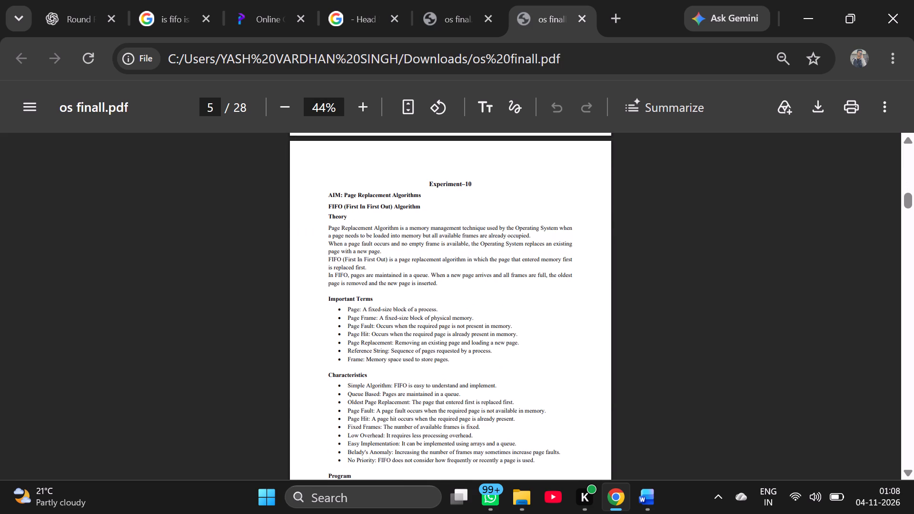
scroll(612, 402, "down", 5)
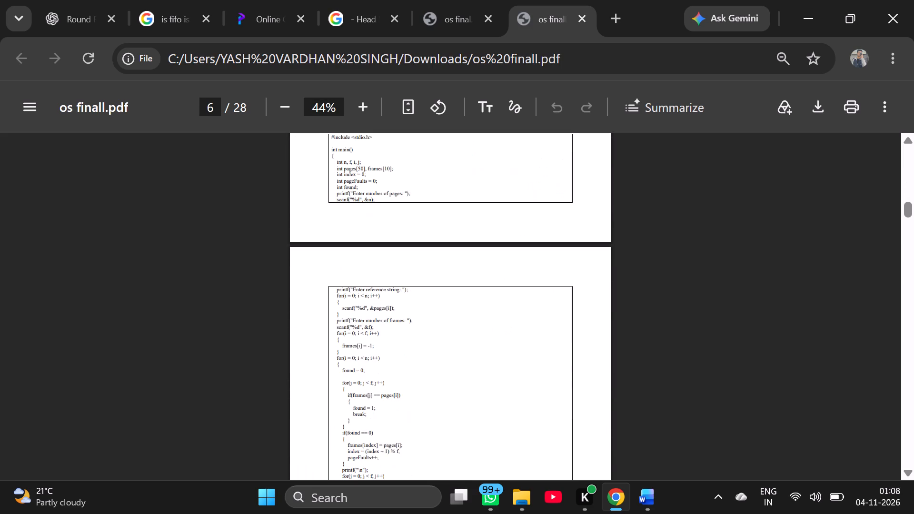
scroll(612, 402, "down", 6)
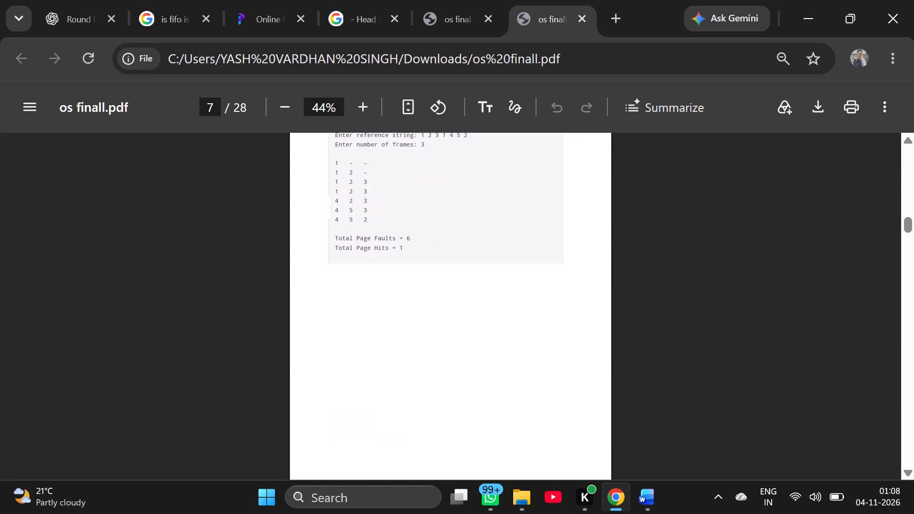
scroll(612, 402, "down", 9)
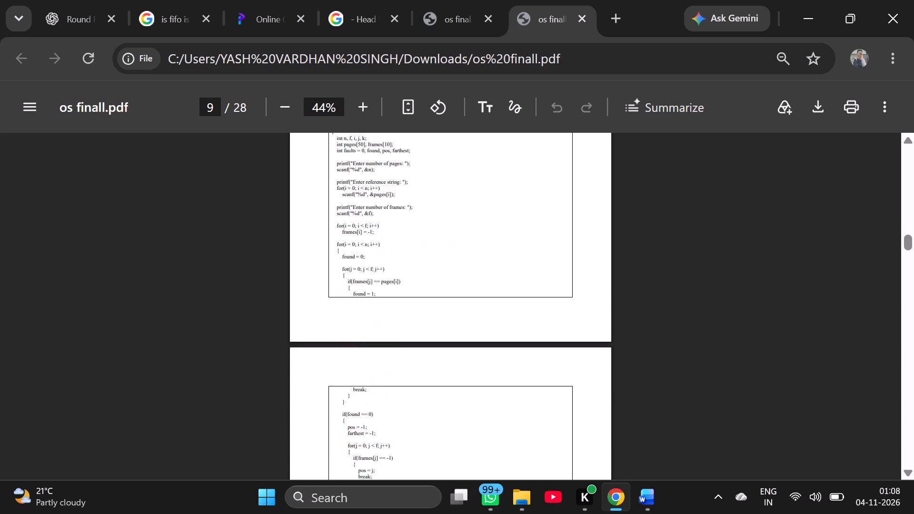
scroll(612, 402, "down", 11)
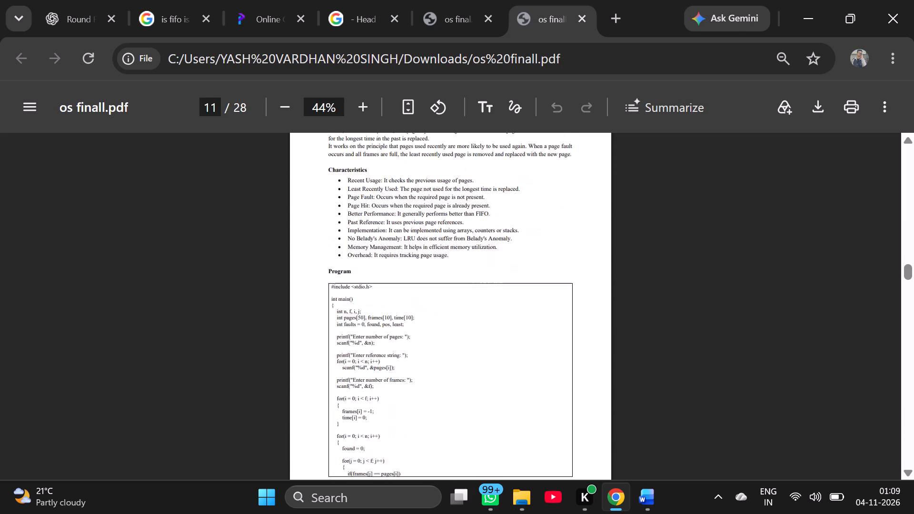
scroll(612, 402, "down", 6)
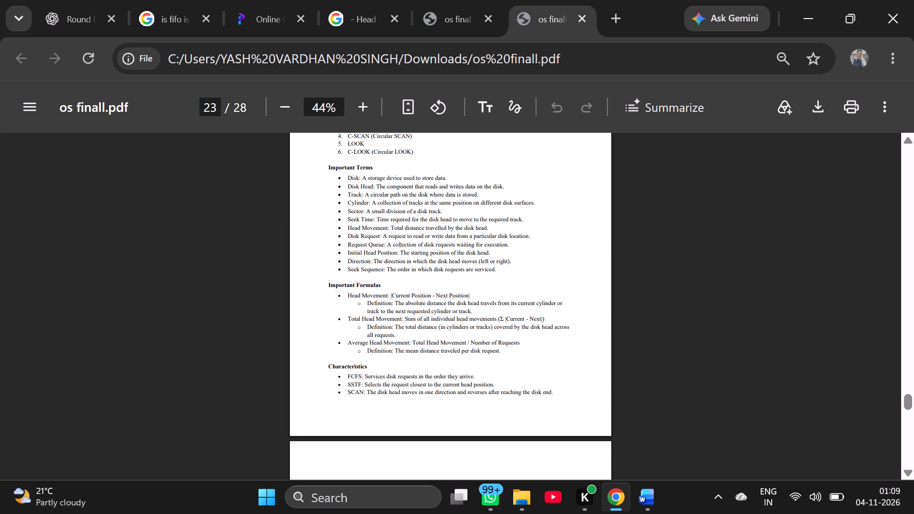
scroll(612, 402, "down", 3)
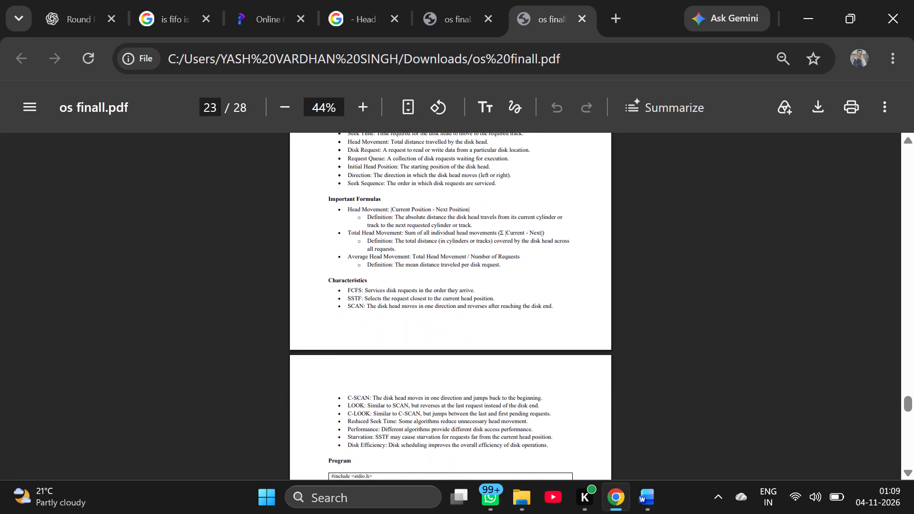
scroll(612, 402, "down", 4)
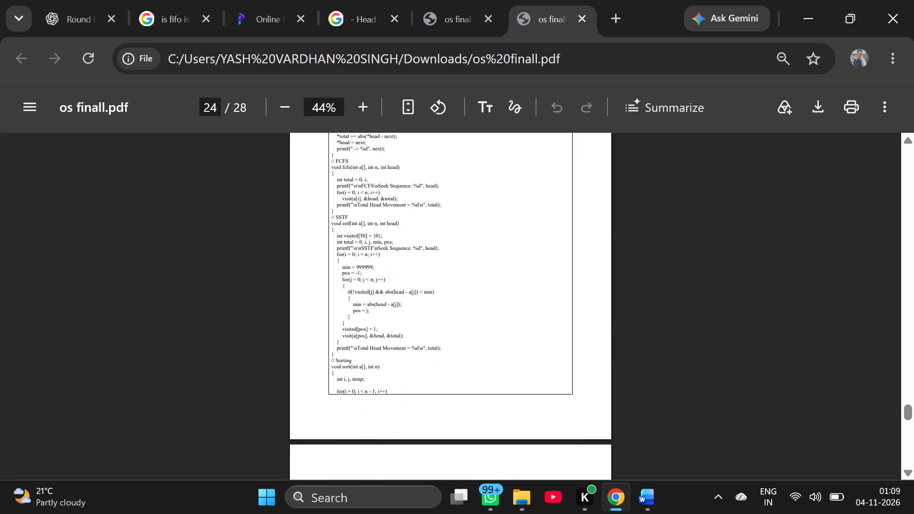
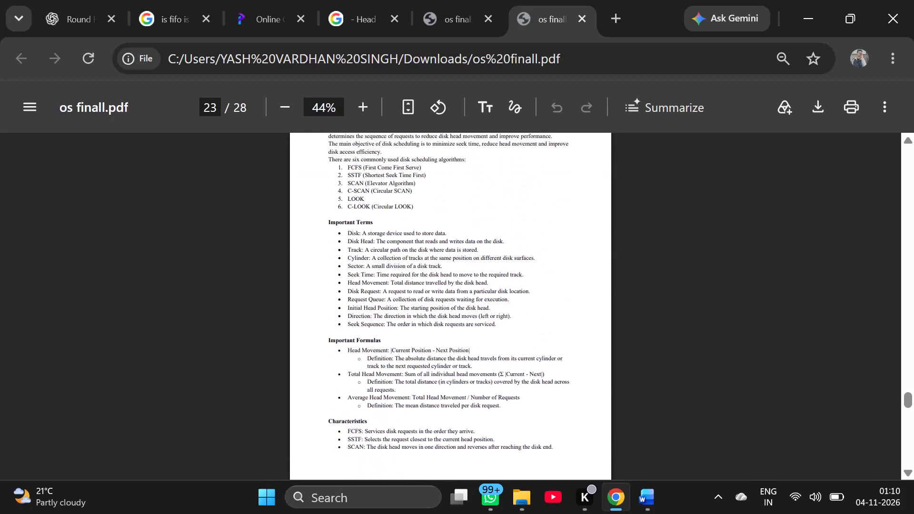
Skim the report back to the Round Robin experiment, then recheck the disk scheduling program, characteristics and formulas on pages 23 to 28.
scroll(612, 402, "up", 5)
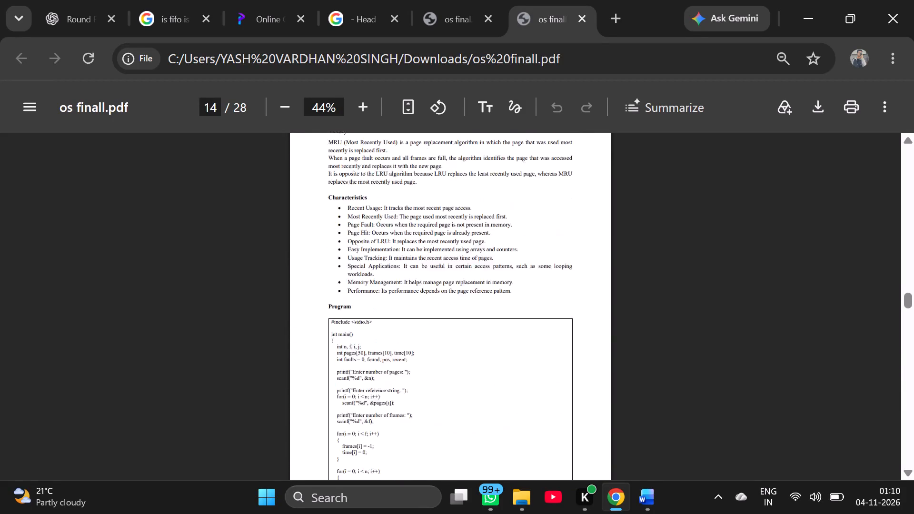
scroll(612, 402, "up", 8)
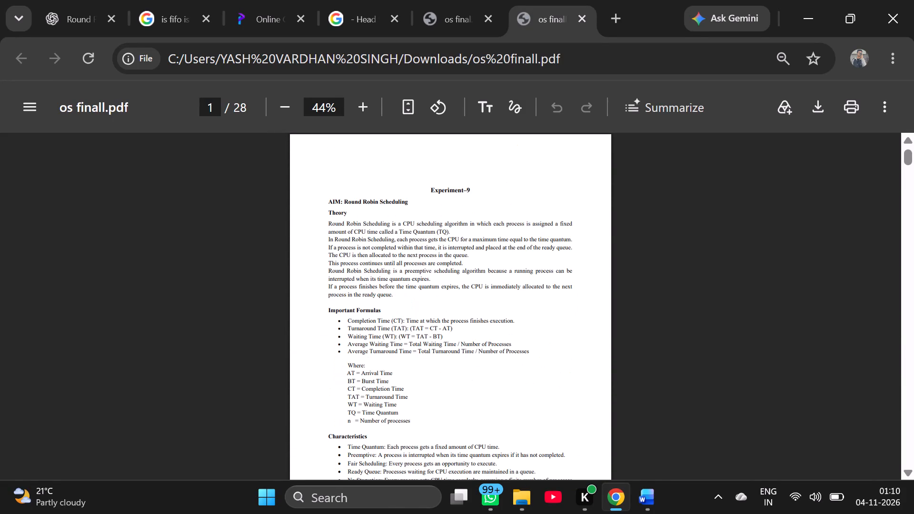
scroll(612, 402, "up", 2)
scroll(612, 402, "down", 20)
scroll(612, 402, "down", 11)
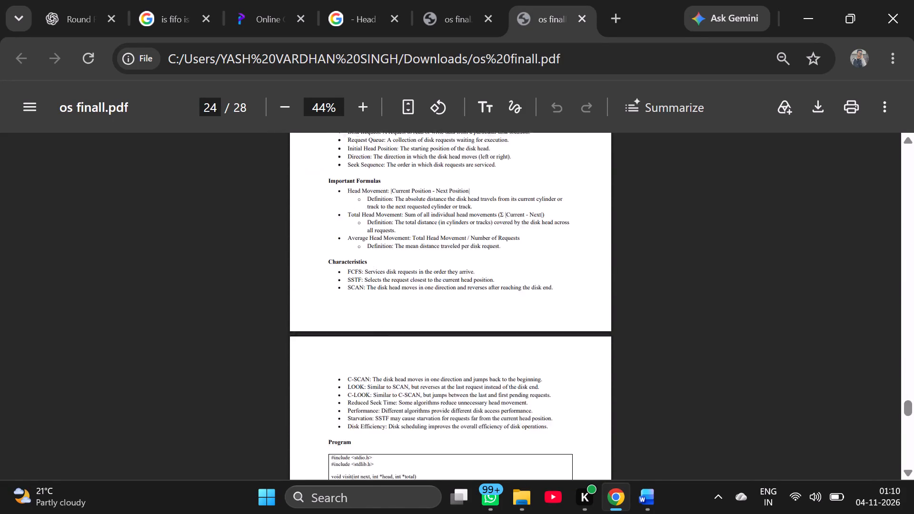
scroll(612, 402, "down", 11)
scroll(612, 402, "up", 4)
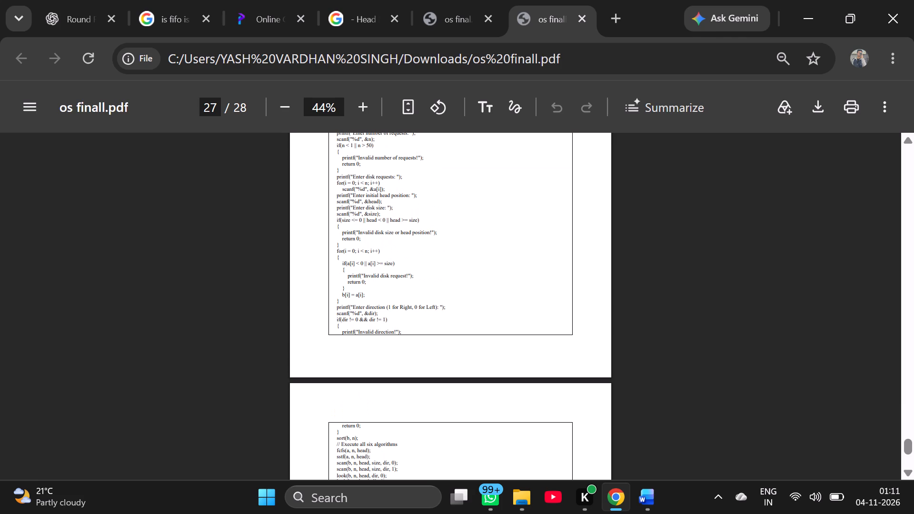
scroll(612, 402, "up", 3)
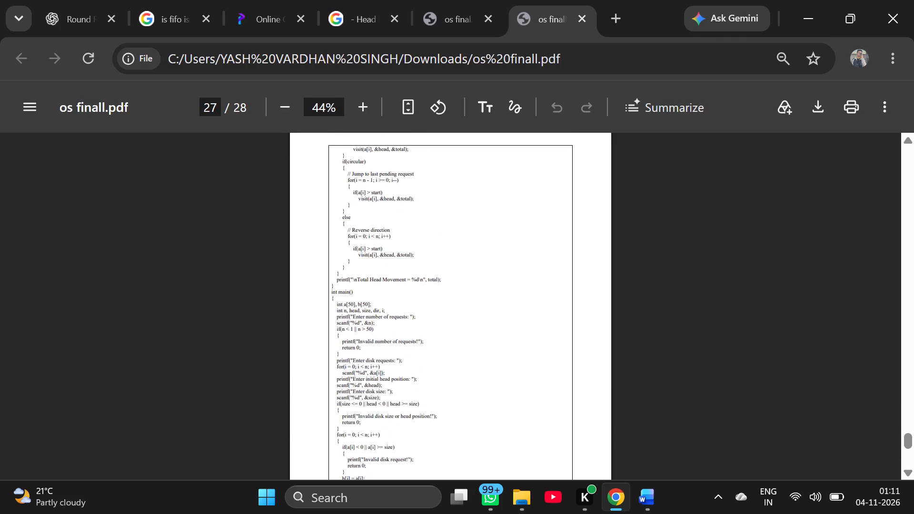
scroll(612, 402, "up", 3)
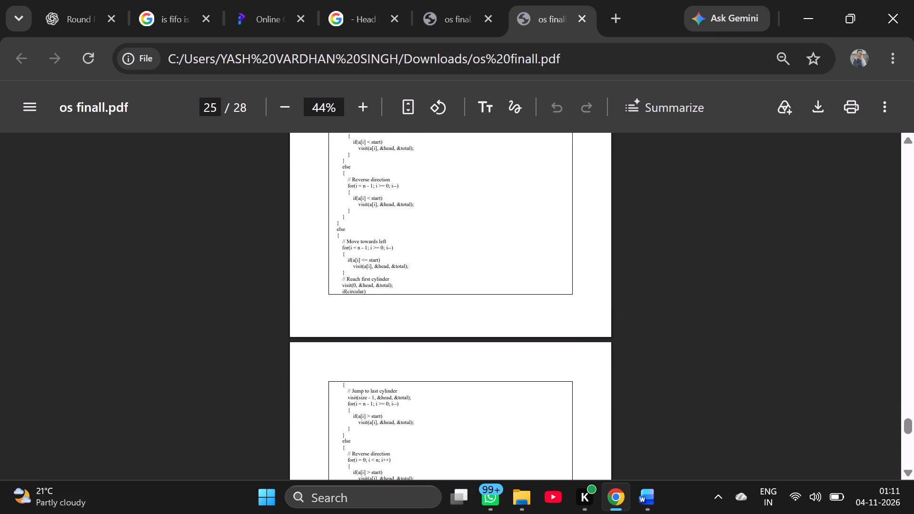
scroll(612, 402, "up", 5)
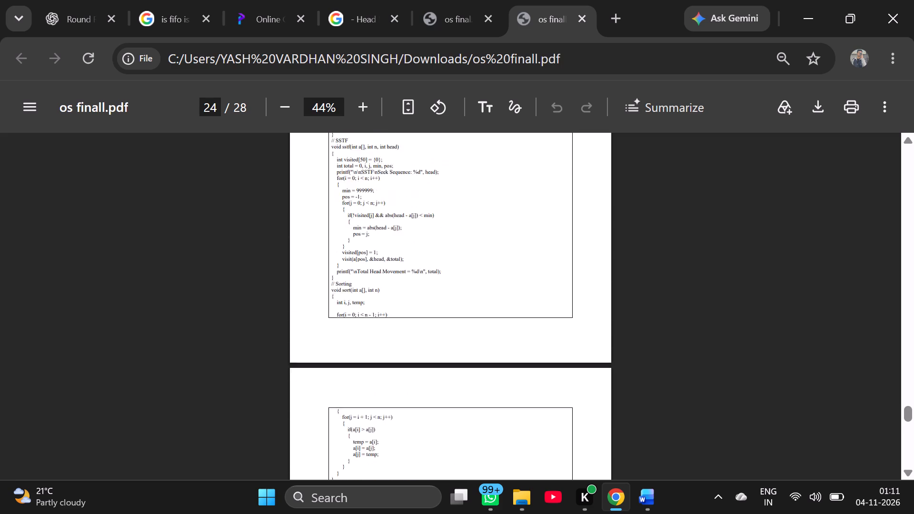
scroll(612, 402, "up", 4)
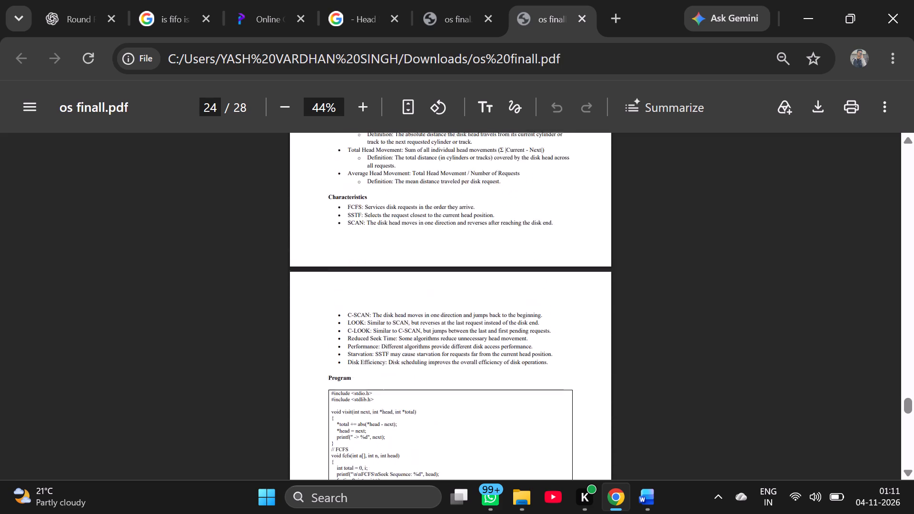
scroll(612, 402, "up", 1)
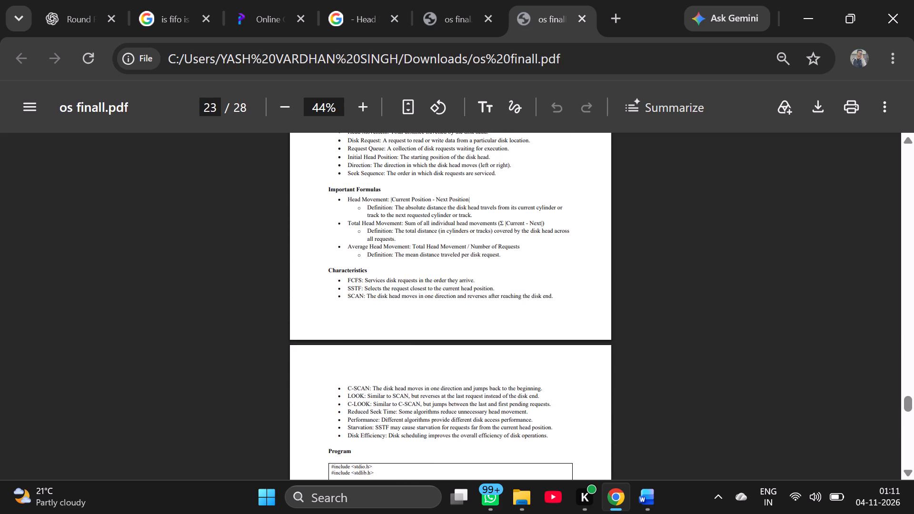